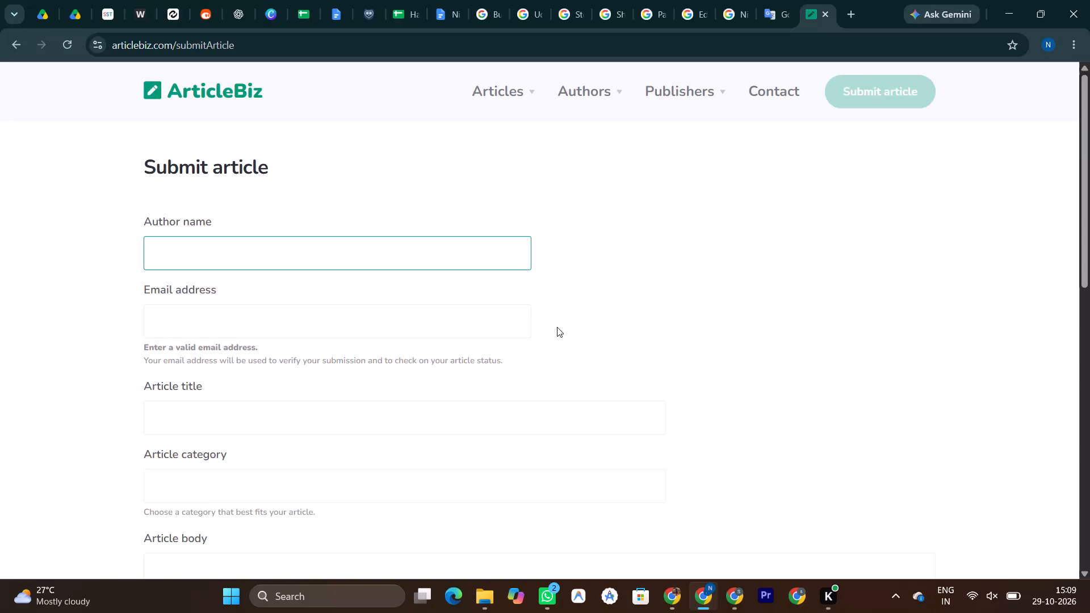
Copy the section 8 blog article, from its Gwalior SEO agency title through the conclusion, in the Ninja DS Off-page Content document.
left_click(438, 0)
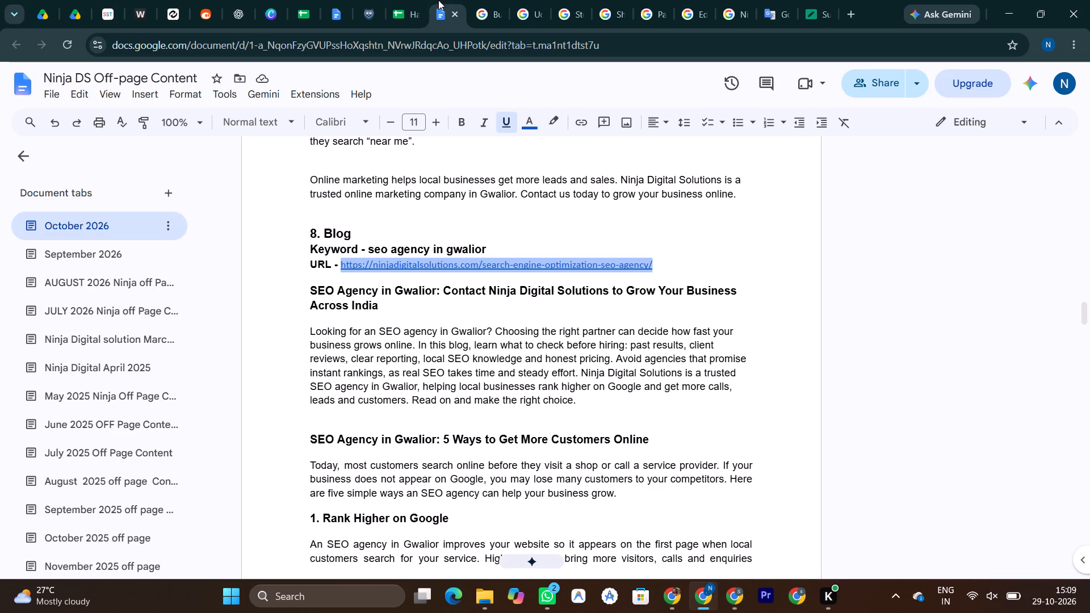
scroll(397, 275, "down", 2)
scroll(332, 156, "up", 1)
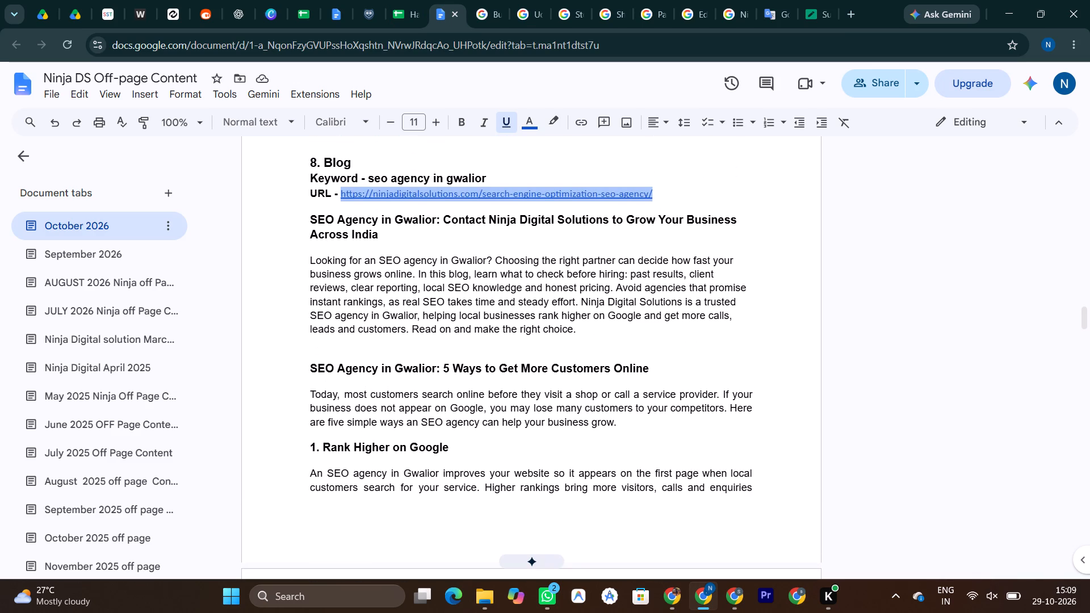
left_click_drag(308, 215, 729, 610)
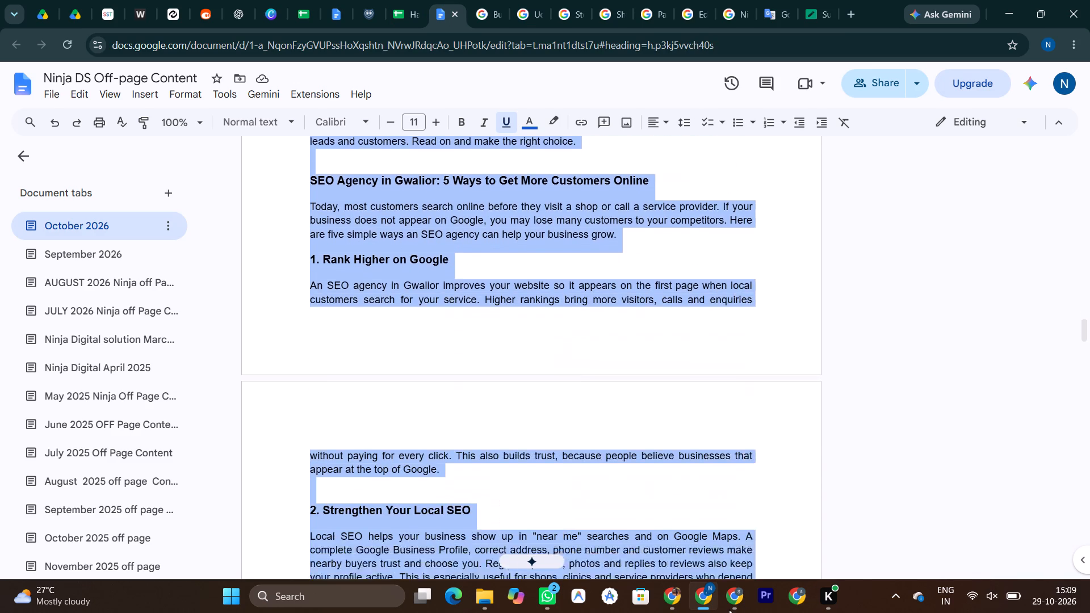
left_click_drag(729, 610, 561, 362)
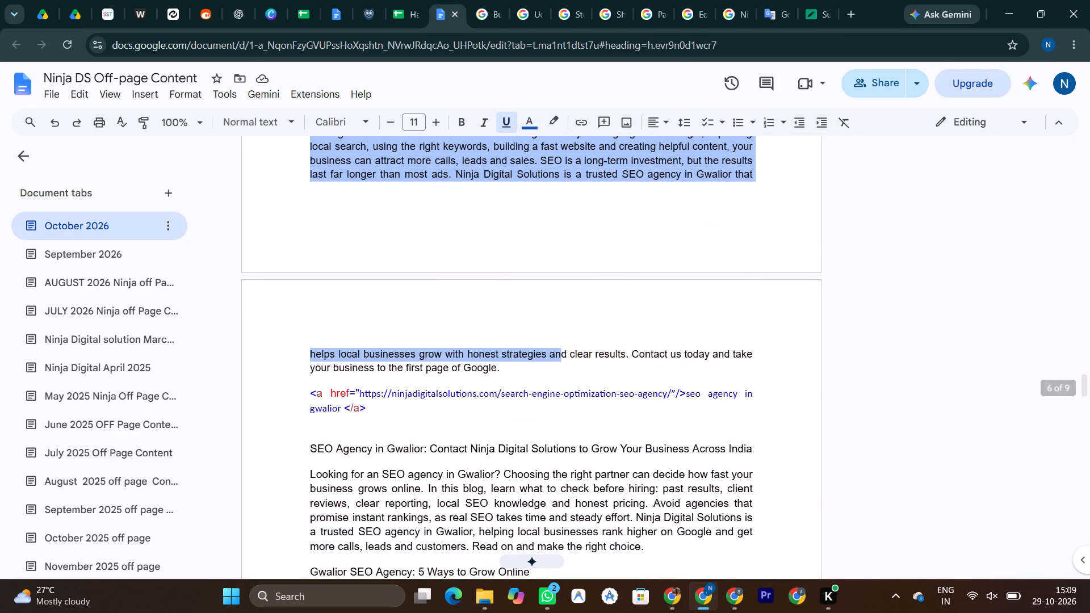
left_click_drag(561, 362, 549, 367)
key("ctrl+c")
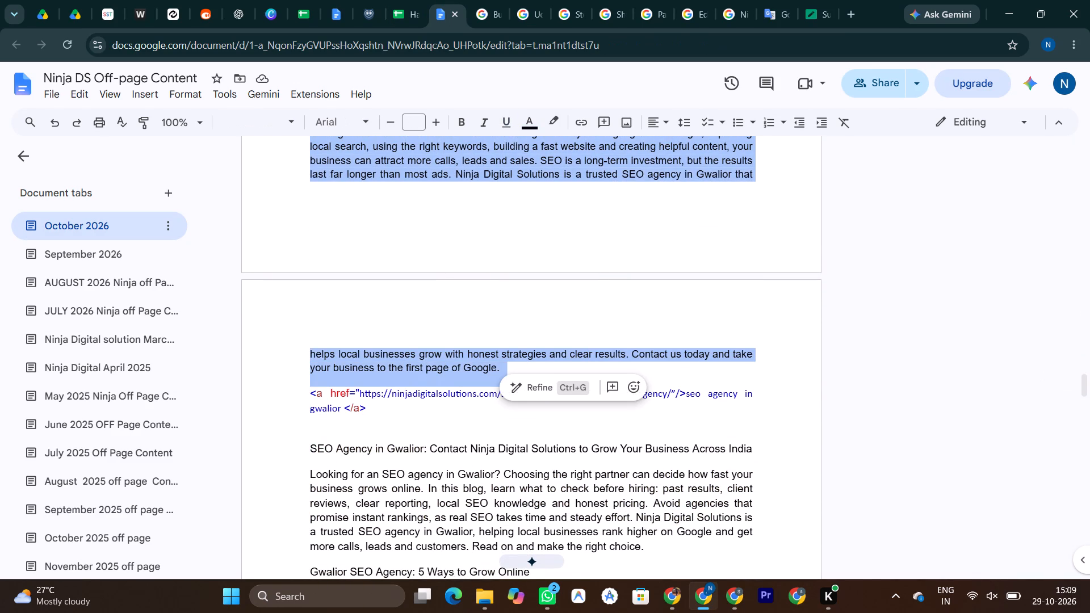
Read through the section 8 blog article and the shorter version that follows it in the October 2026 document.
scroll(554, 367, "down", 4)
scroll(554, 367, "up", 6)
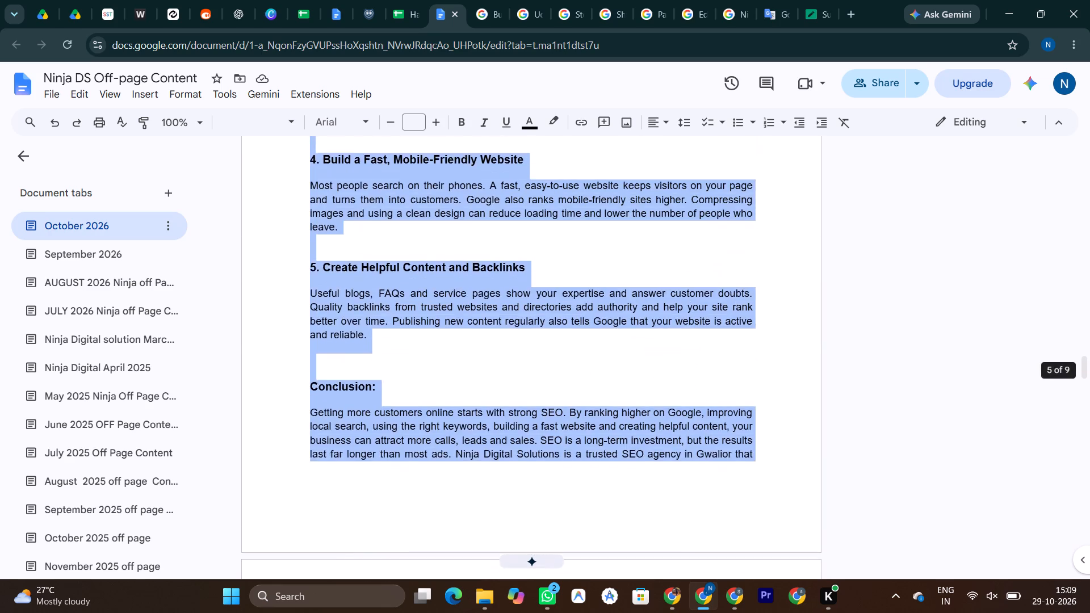
scroll(554, 367, "up", 15)
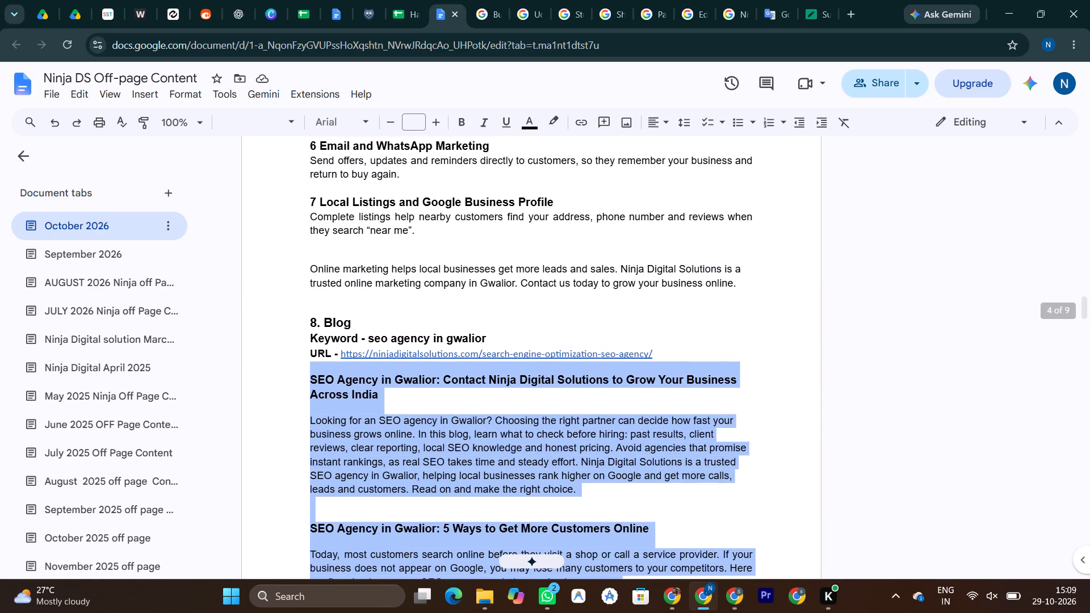
scroll(555, 367, "down", 20)
scroll(555, 367, "down", 1)
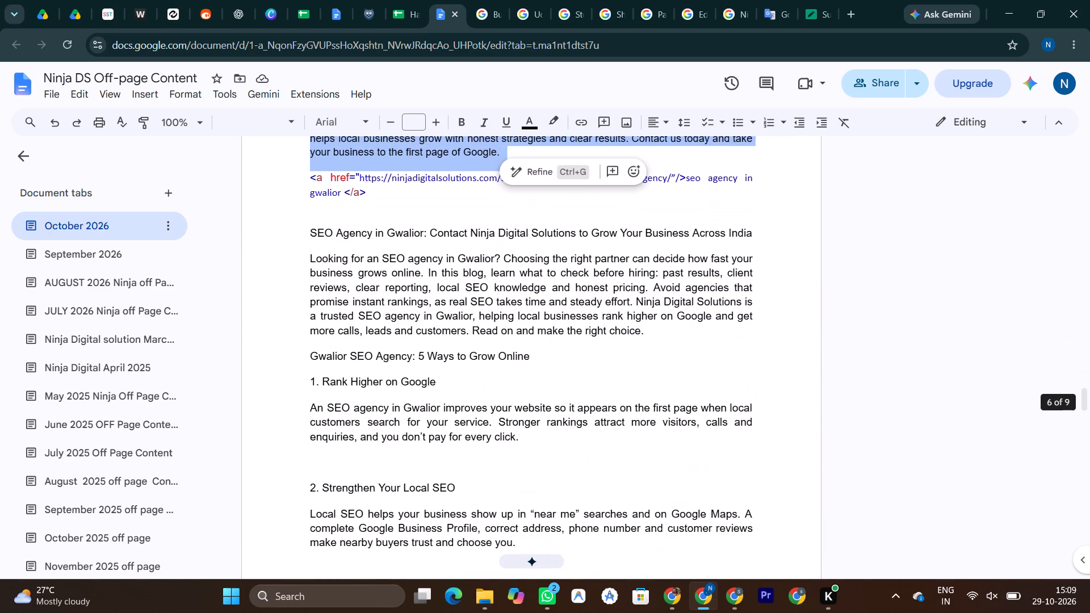
scroll(555, 367, "down", 7)
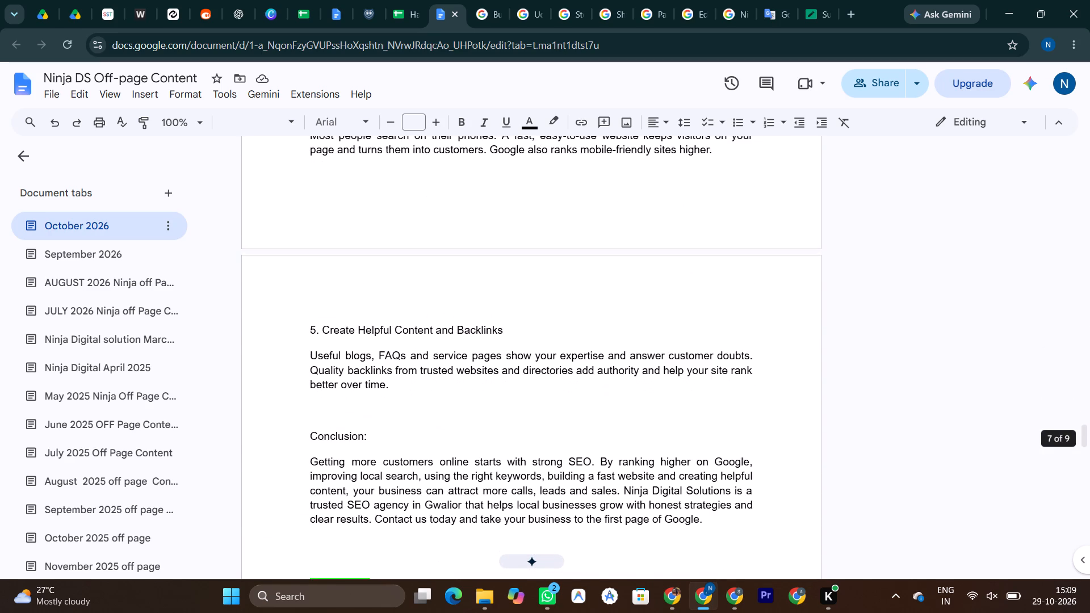
scroll(555, 367, "down", 3)
scroll(555, 367, "up", 4)
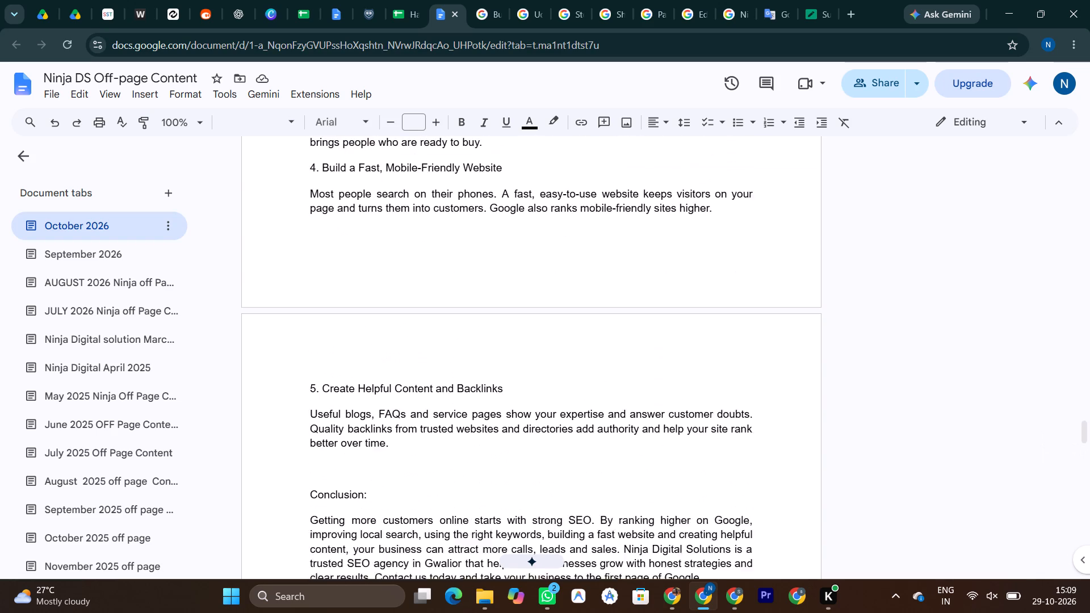
scroll(555, 367, "up", 4)
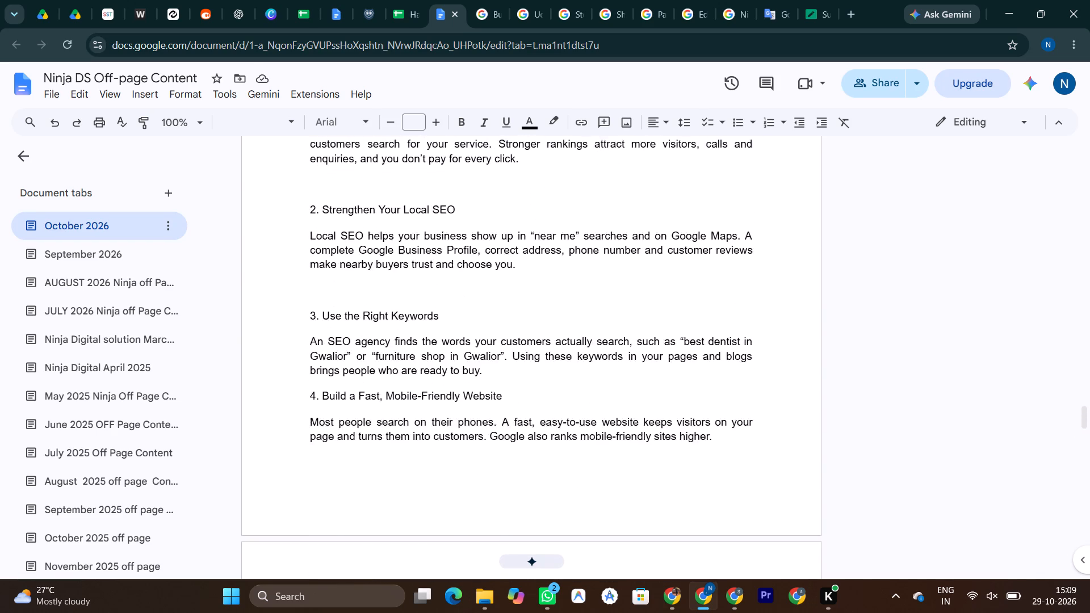
scroll(555, 367, "up", 7)
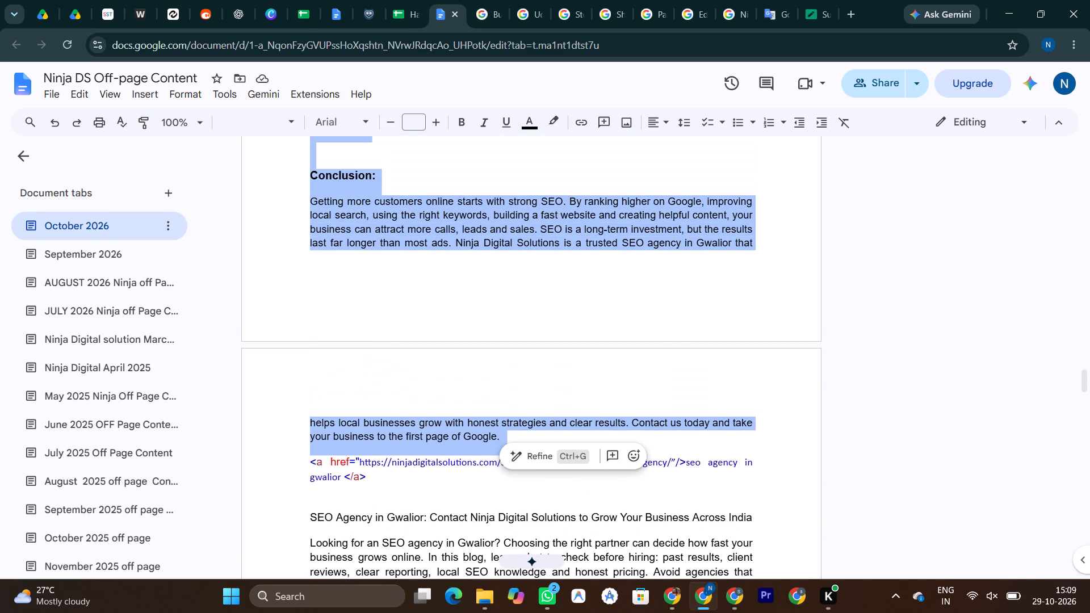
scroll(555, 367, "up", 3)
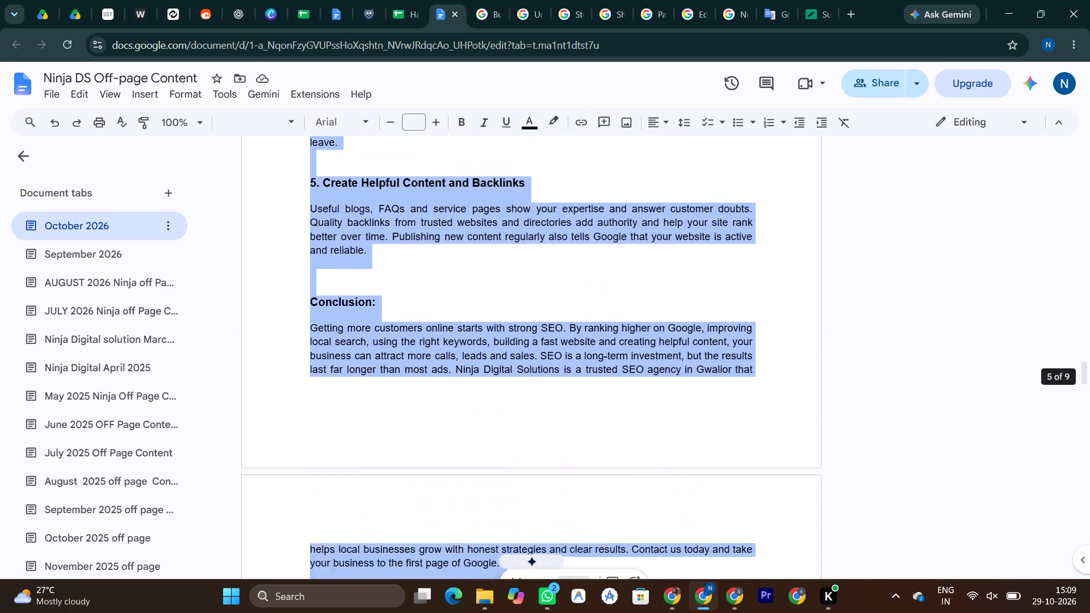
scroll(555, 367, "up", 8)
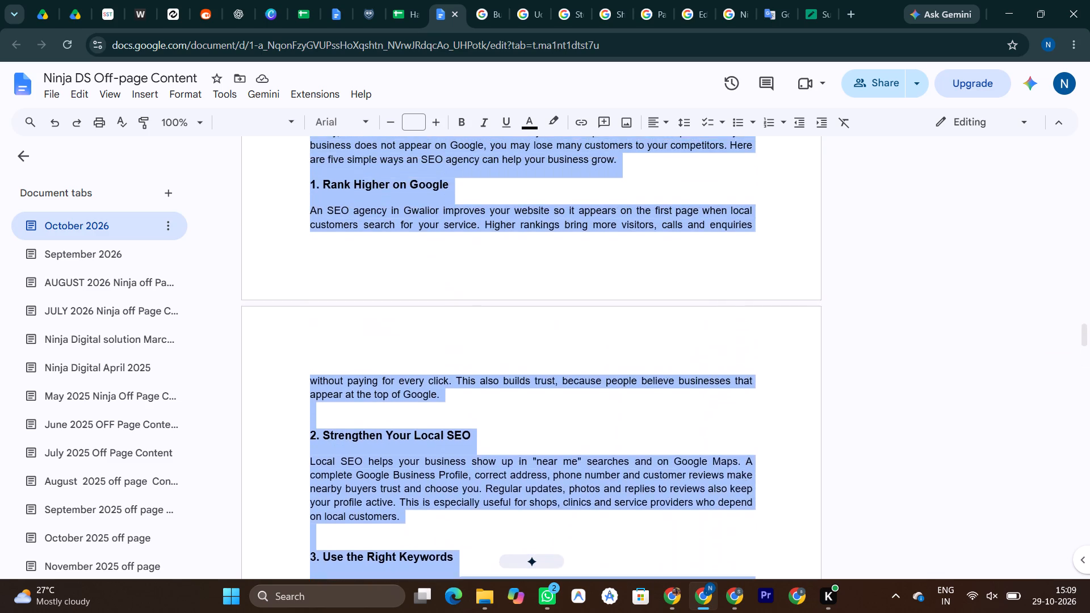
scroll(555, 367, "up", 5)
scroll(555, 367, "down", 11)
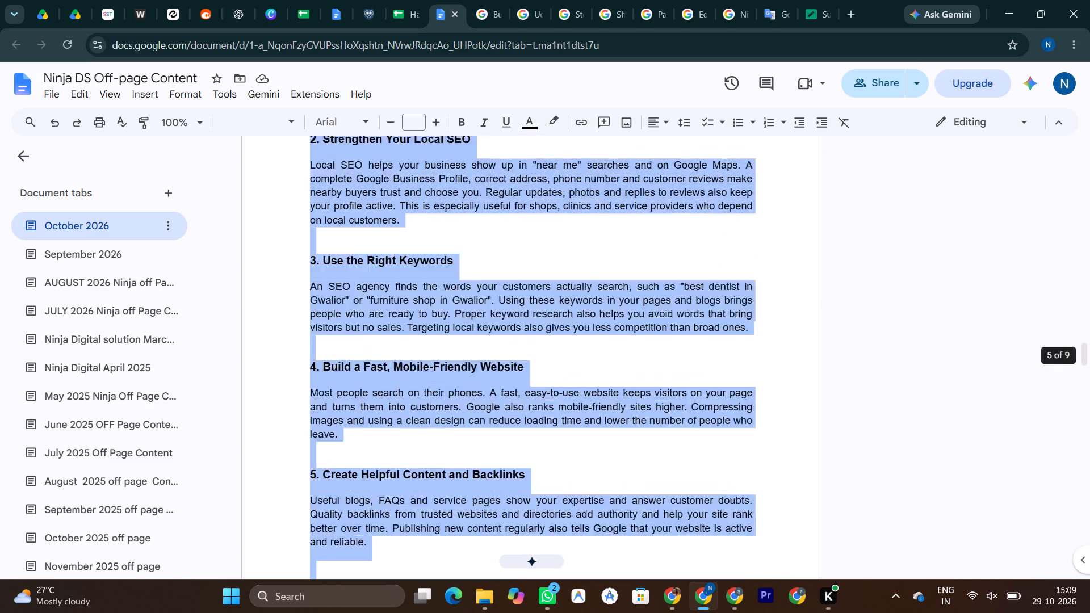
scroll(555, 367, "down", 6)
scroll(555, 367, "up", 20)
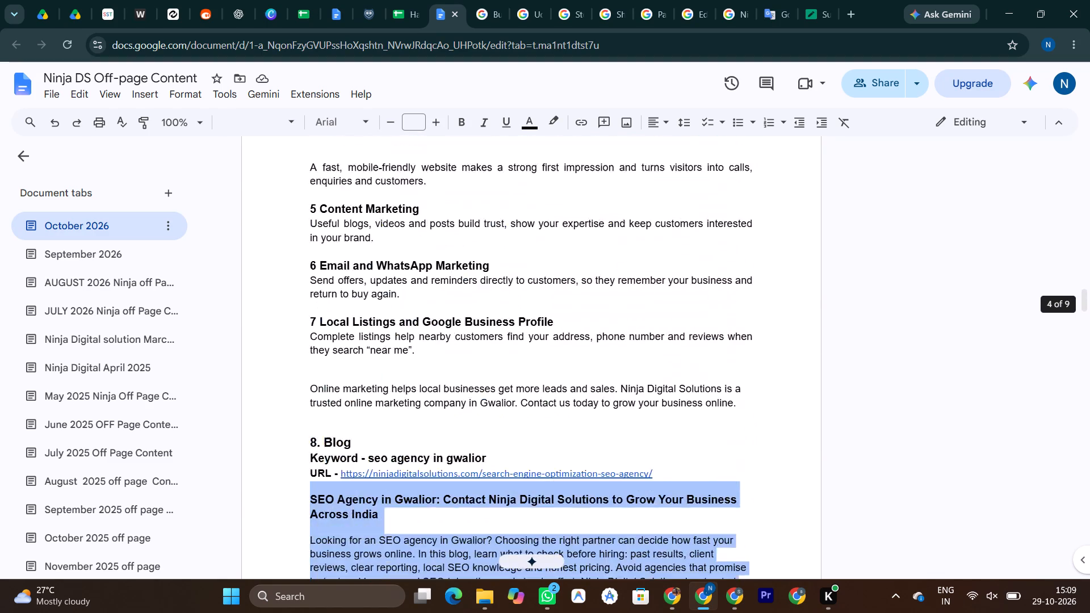
scroll(555, 367, "down", 3)
left_click(554, 334)
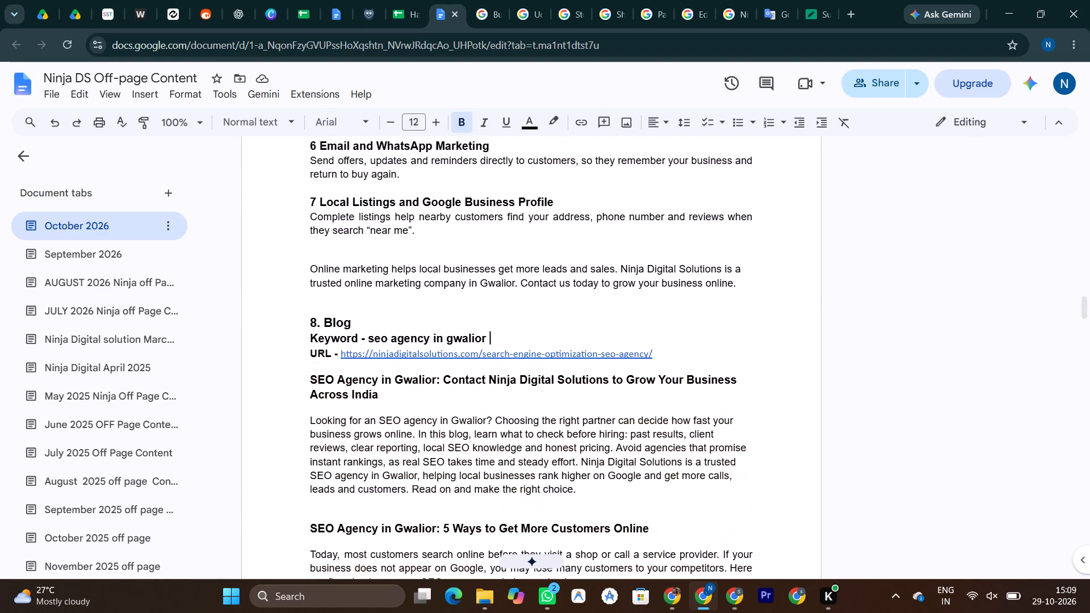
left_click(680, 599)
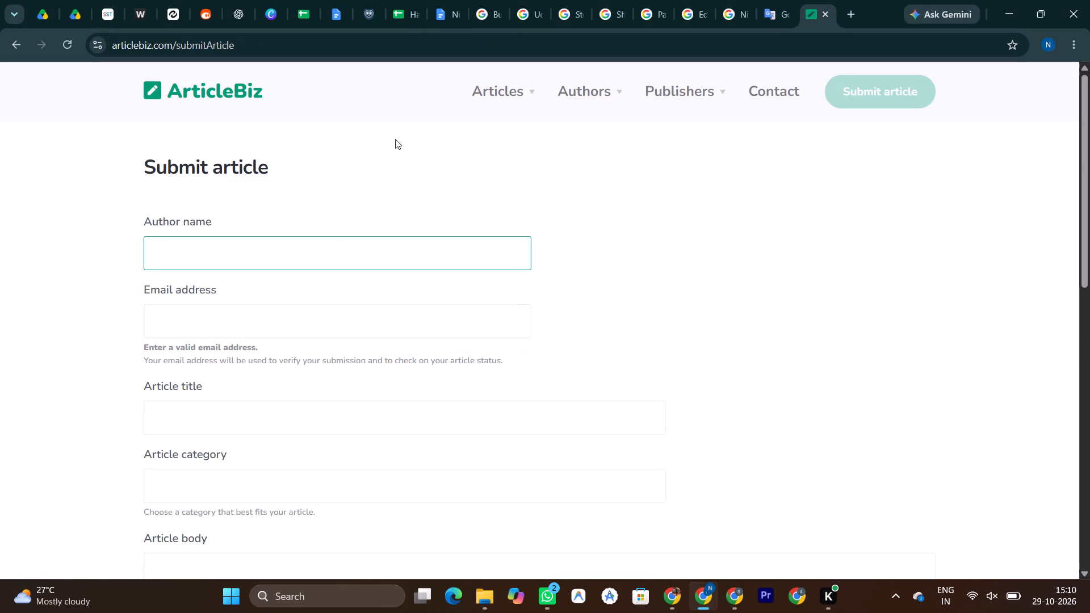
scroll(349, 237, "down", 4)
left_click(199, 323)
key("ctrl+v")
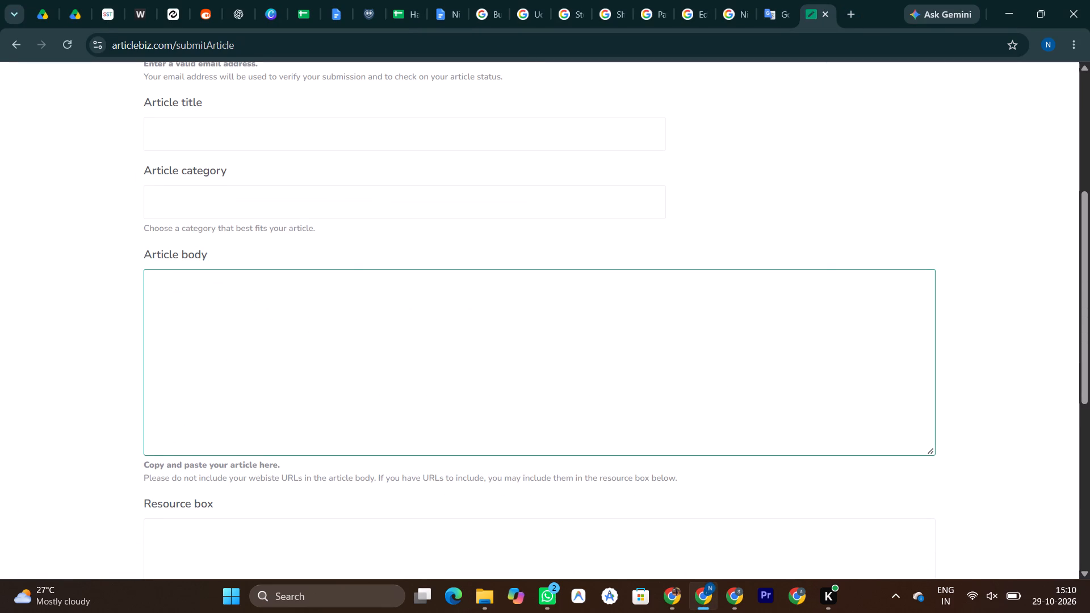
Insert a blank line after the "Conclusion:" heading in the article body, keeping the heading's colon.
left_click(244, 388)
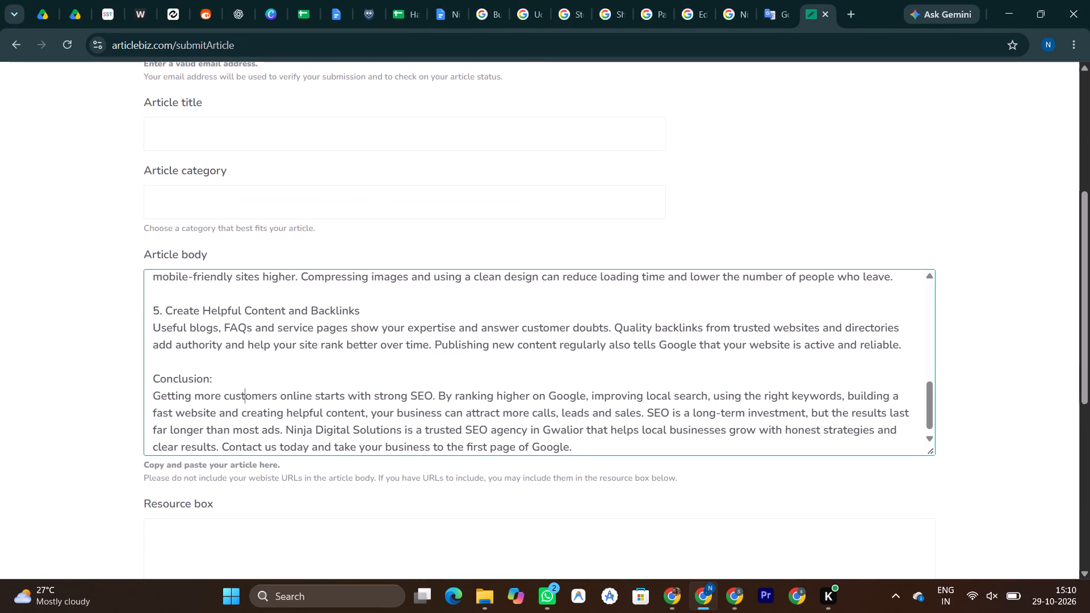
left_click(237, 377)
key("shift+Return")
left_click(237, 377)
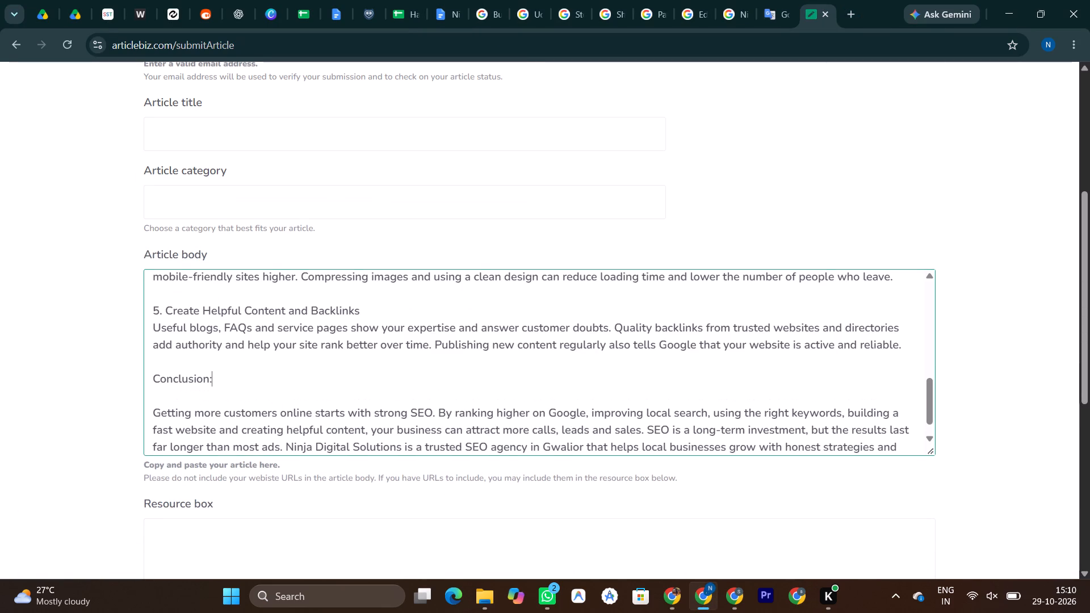
key("BackSpace")
key("ctrl+z")
Copy the blog title "SEO Agency in Gwalior: Contact Ninja Digital Solutions to Grow Your Business Across India" from the document into the author name.
scroll(262, 370, "up", 4)
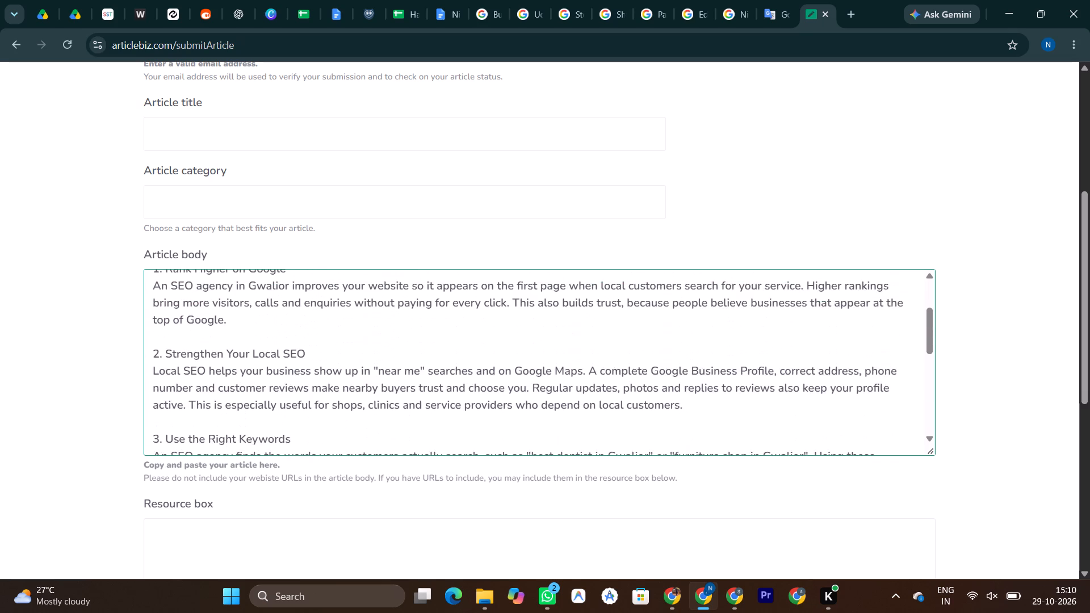
scroll(262, 370, "up", 5)
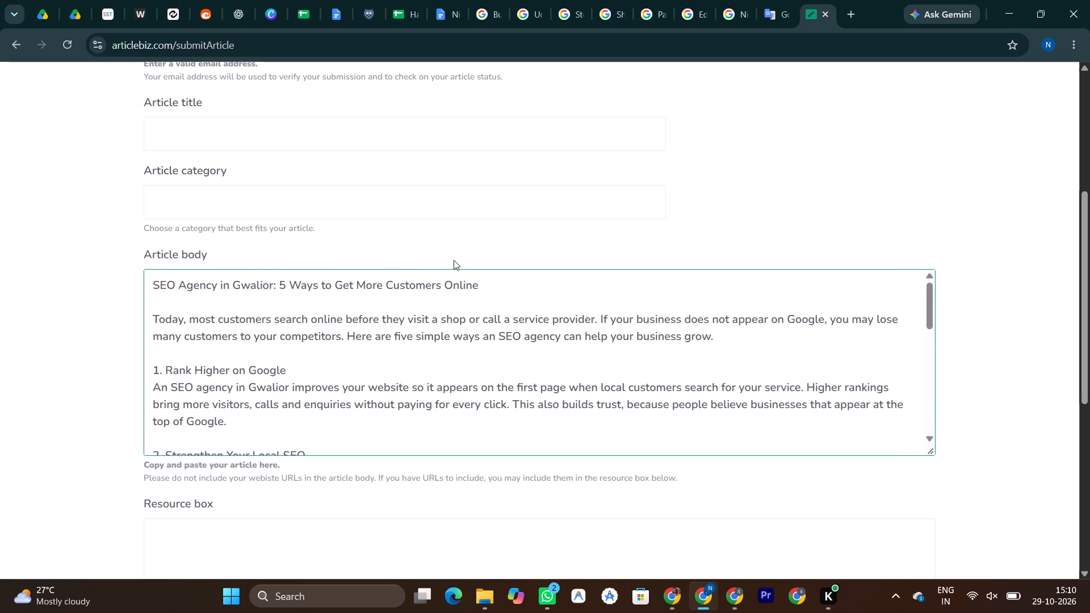
scroll(440, 213, "up", 5)
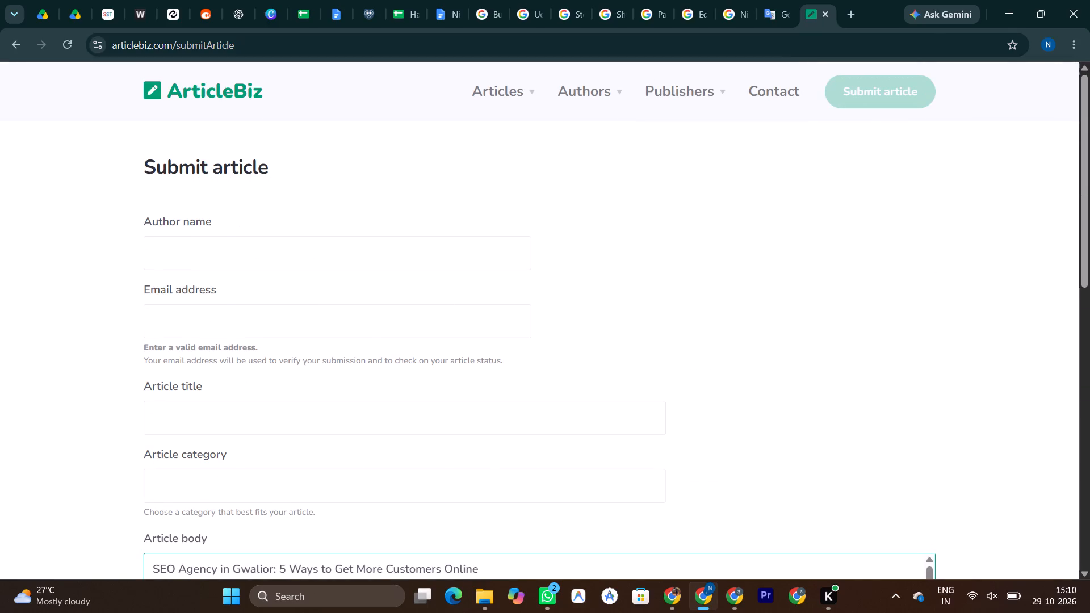
left_click(226, 239)
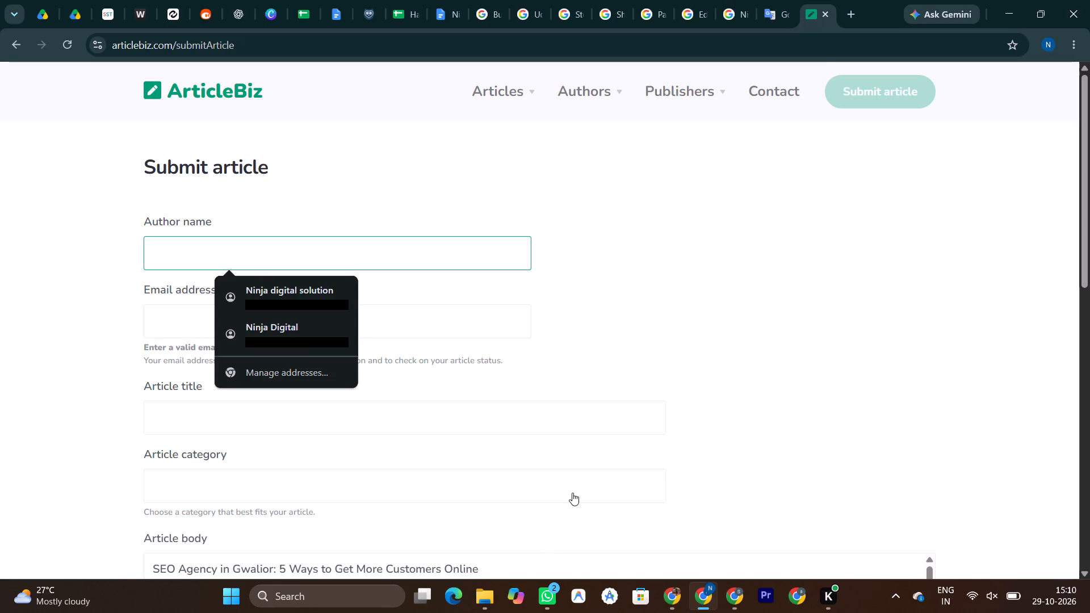
left_click(289, 259)
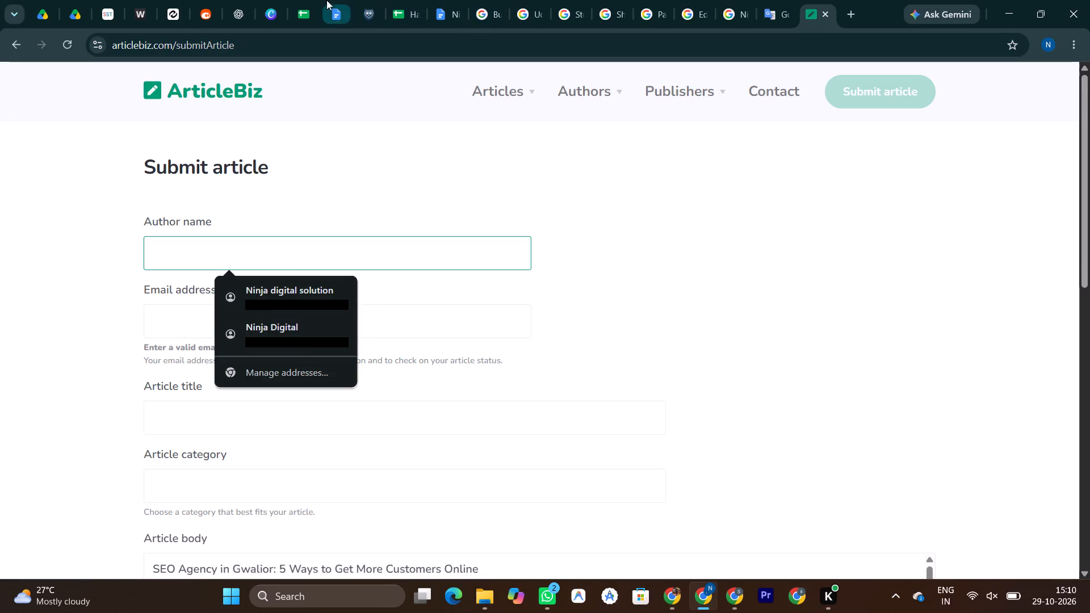
left_click(310, 0)
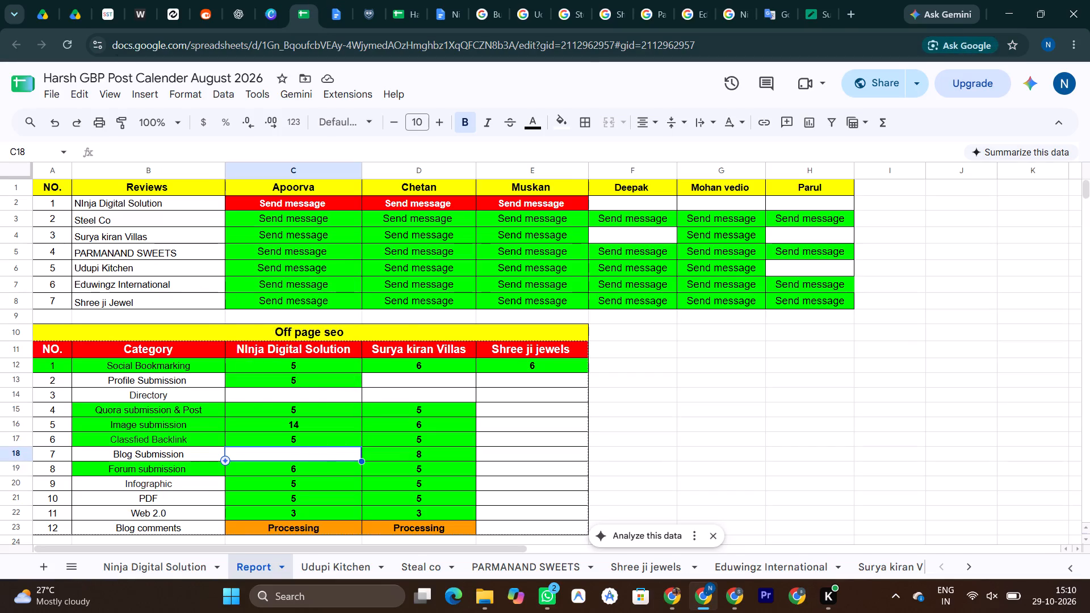
left_click(816, 0)
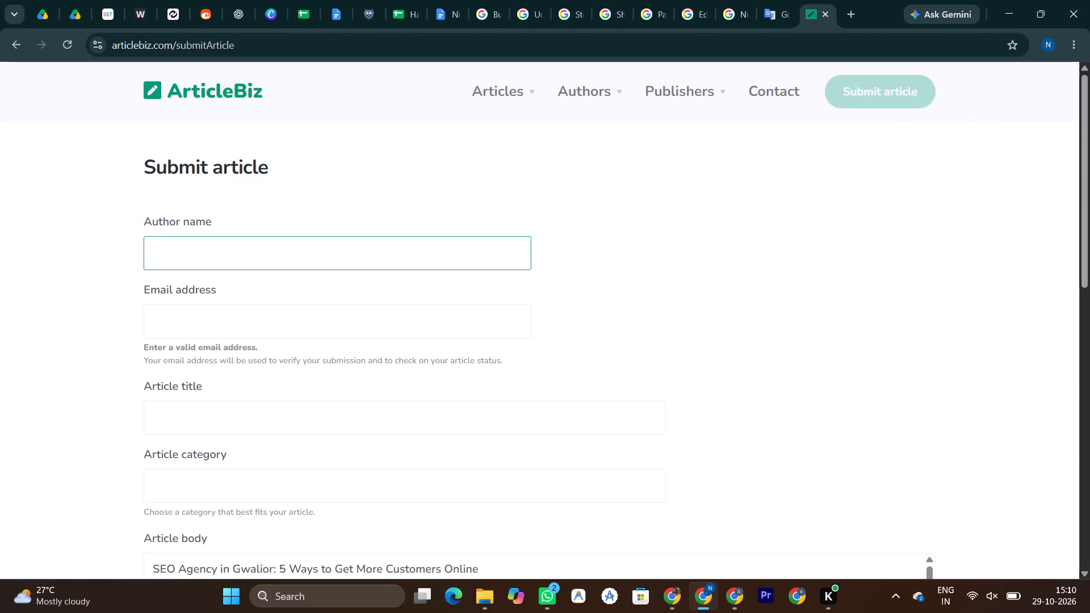
left_click(438, 0)
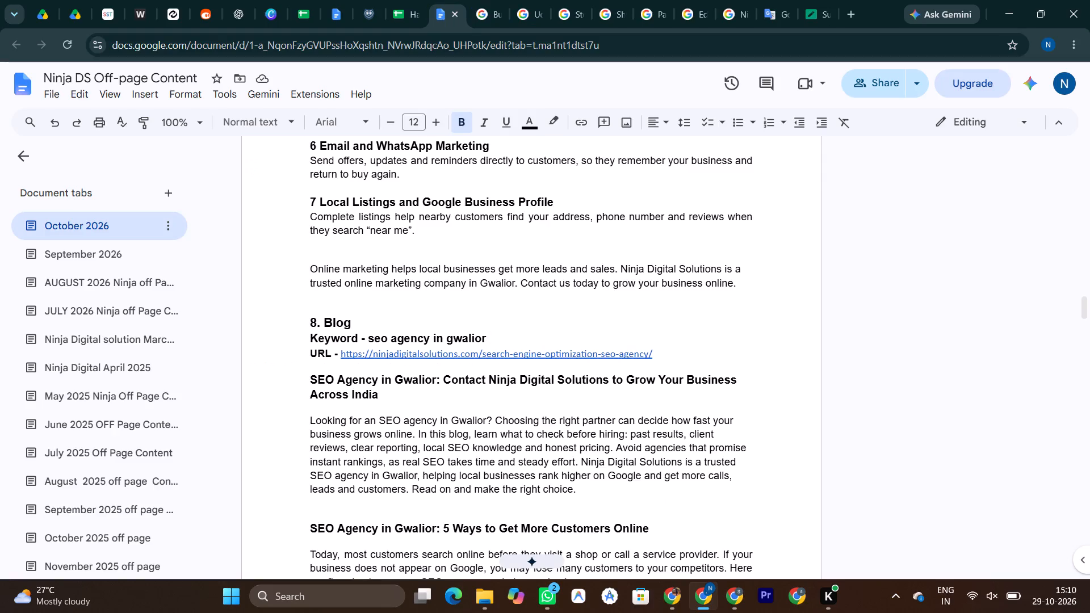
left_click_drag(310, 375, 406, 392)
key("ctrl+c")
left_click(806, 0)
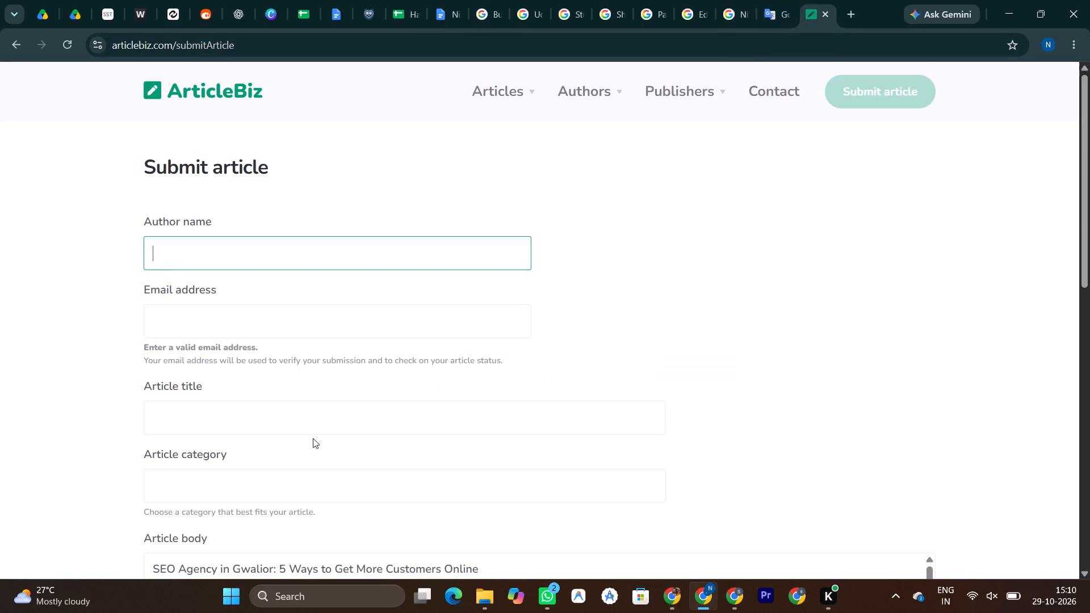
key("ctrl+v")
Fill in the email address with the first saved suggestion.
left_click(215, 316)
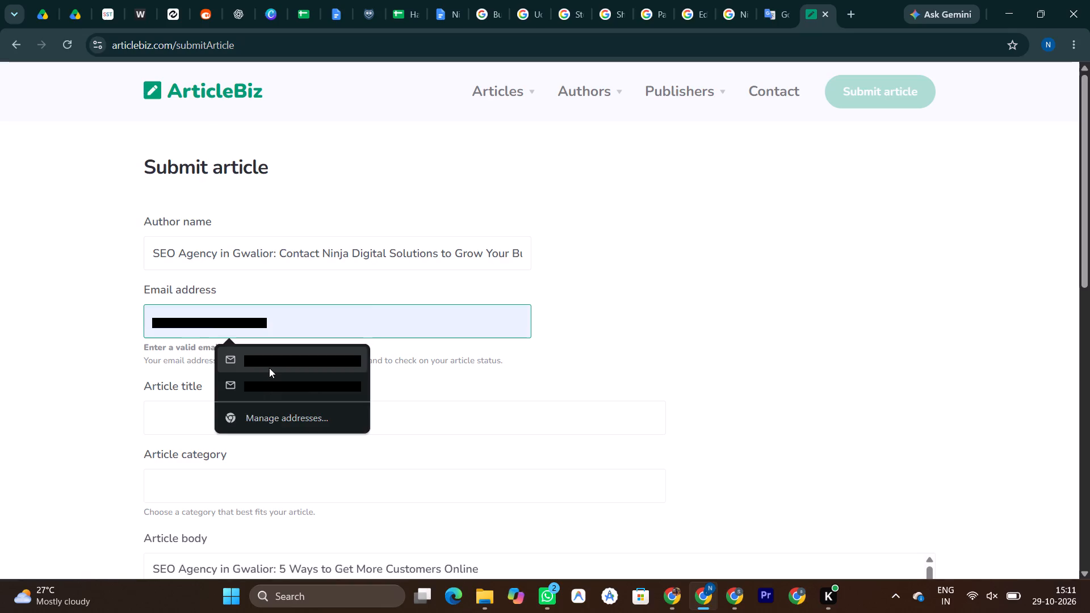
left_click(269, 368)
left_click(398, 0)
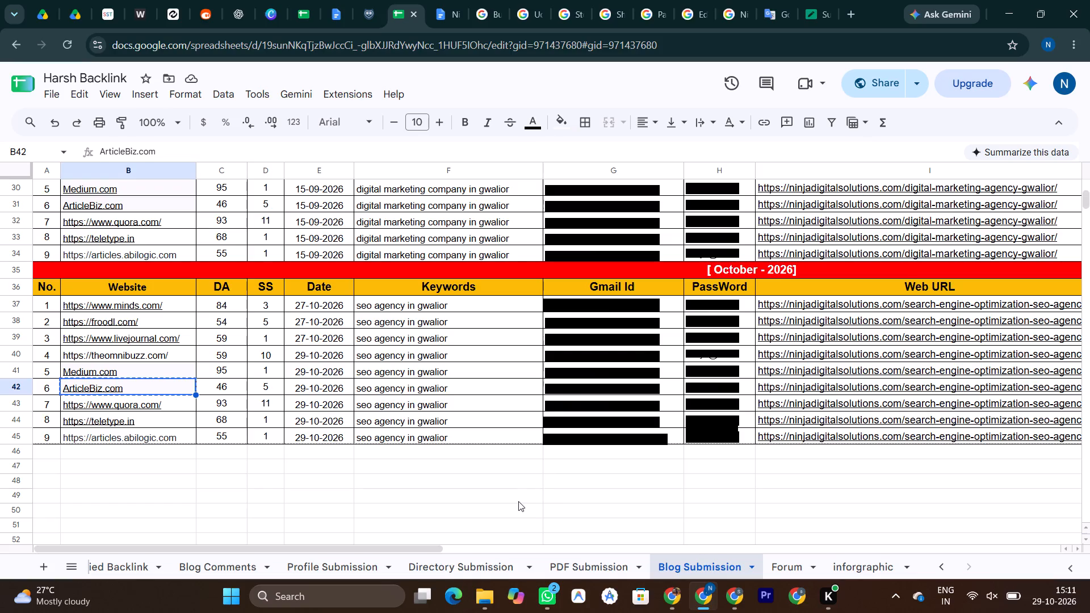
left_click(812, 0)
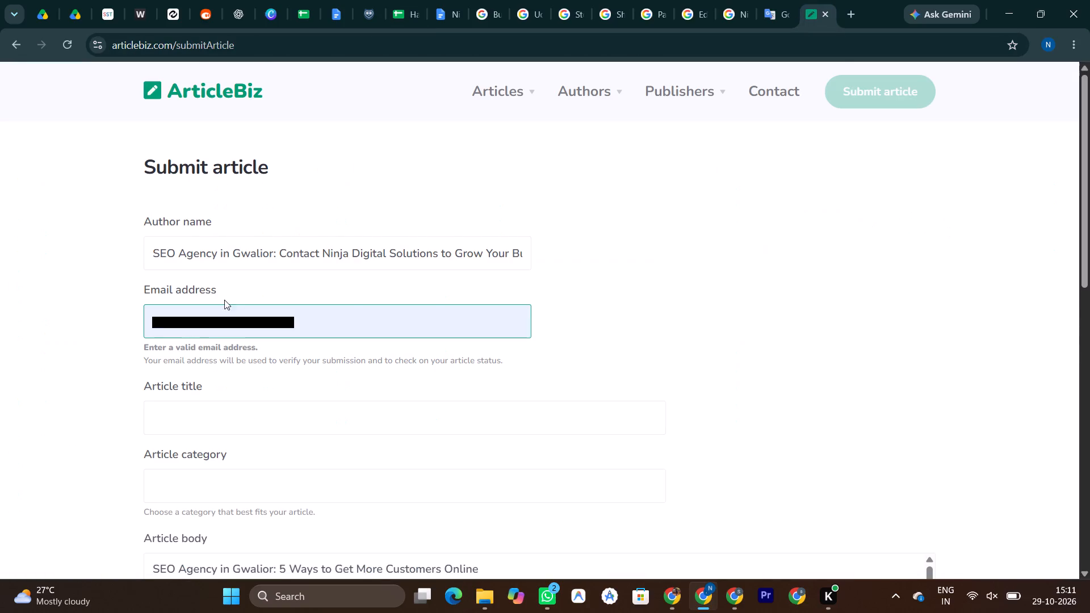
Copy the blog title from the author name into the empty article title.
scroll(228, 272, "down", 3)
left_click(223, 201)
scroll(401, 237, "up", 2)
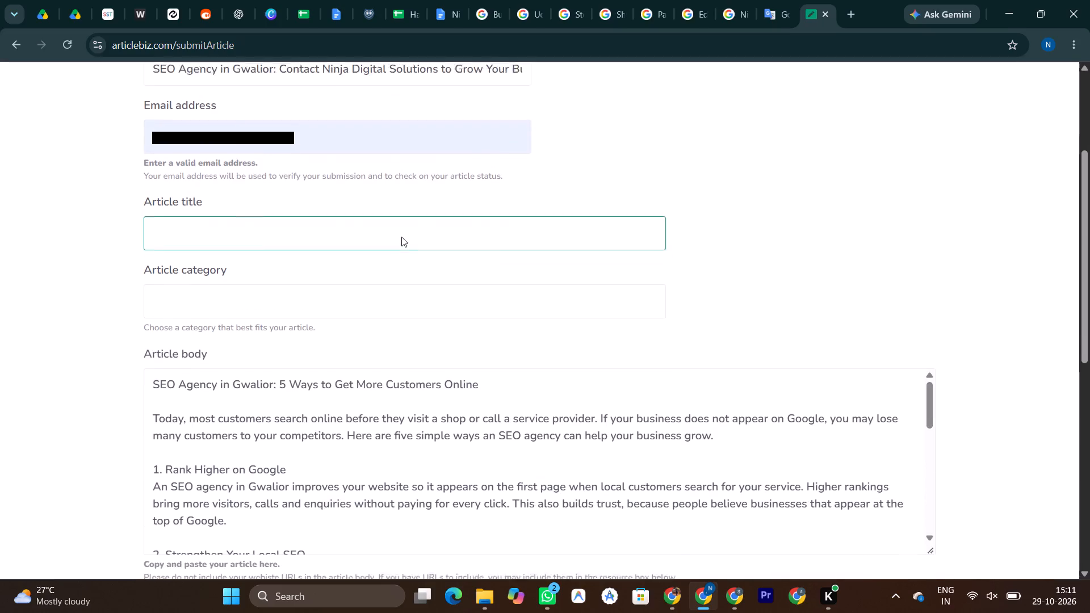
triple_click(300, 183)
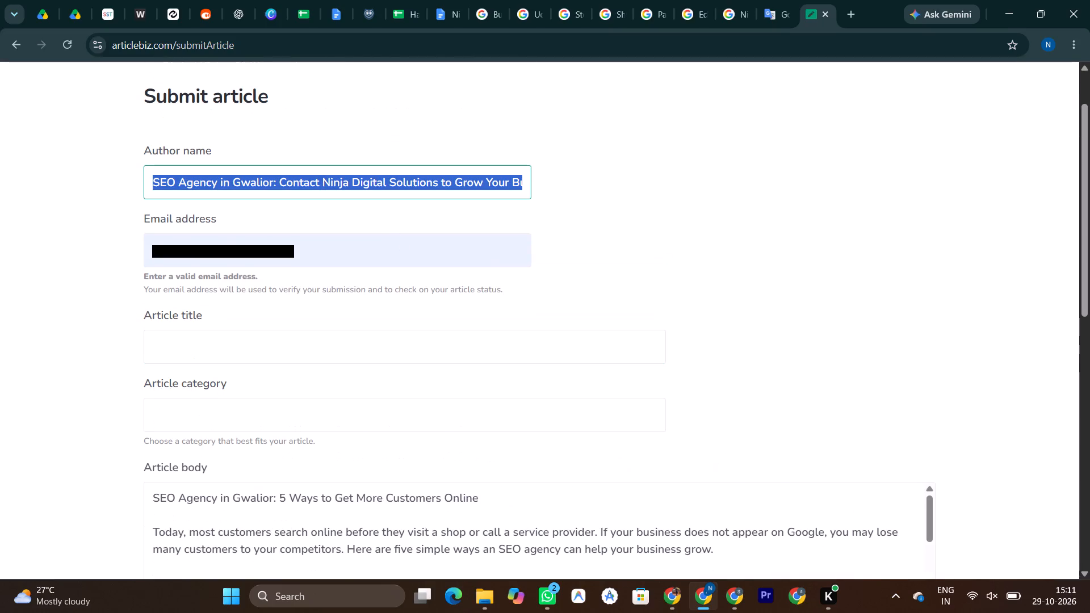
key("ctrl+c")
left_click(243, 342)
key("ctrl+v")
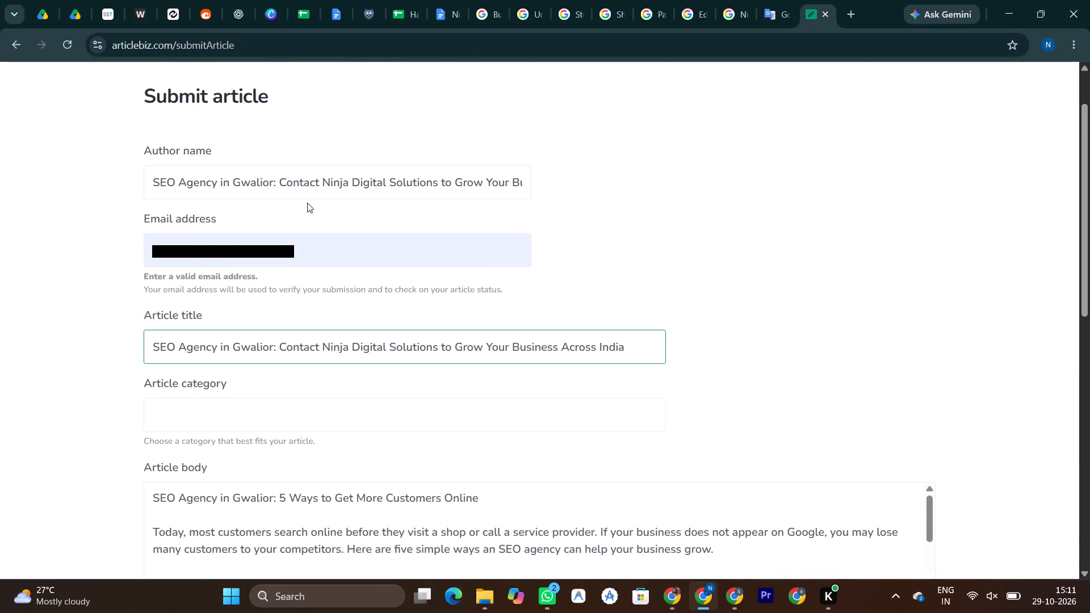
Replace the author name with the saved suggestion "Ninja digital solution".
triple_click(309, 184)
key("BackSpace")
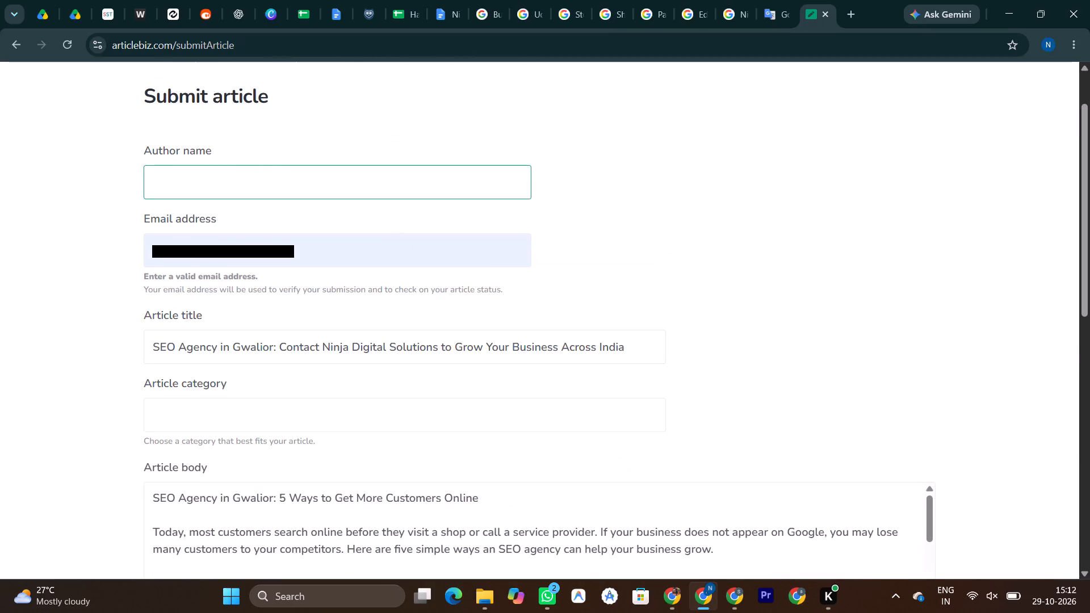
left_click(291, 175)
left_click(291, 233)
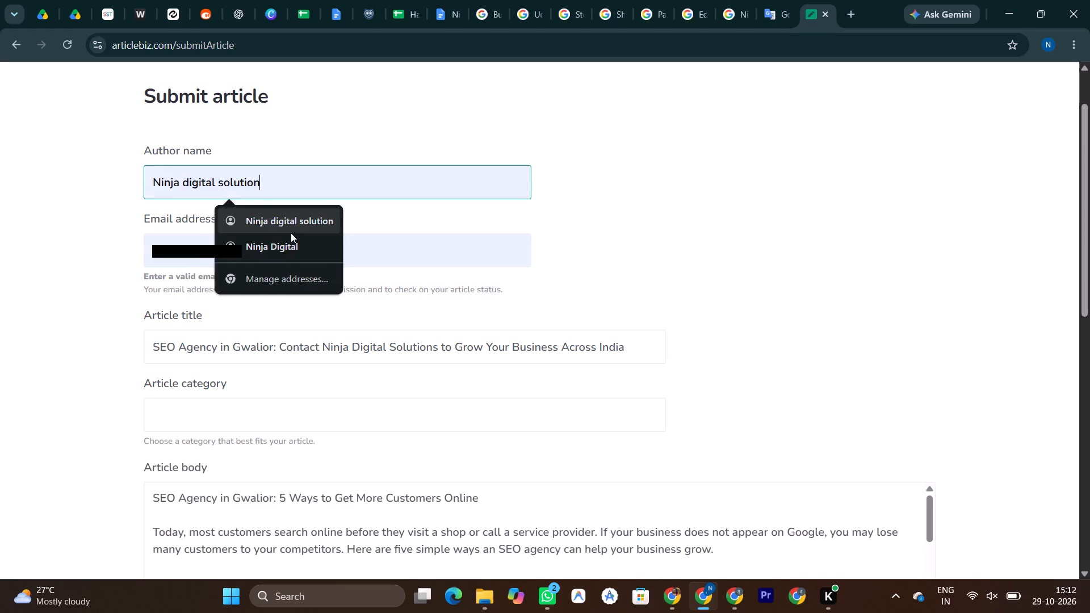
Set the article category to "Business → Marketing & Advertising".
scroll(580, 186, "down", 3)
left_click(244, 199)
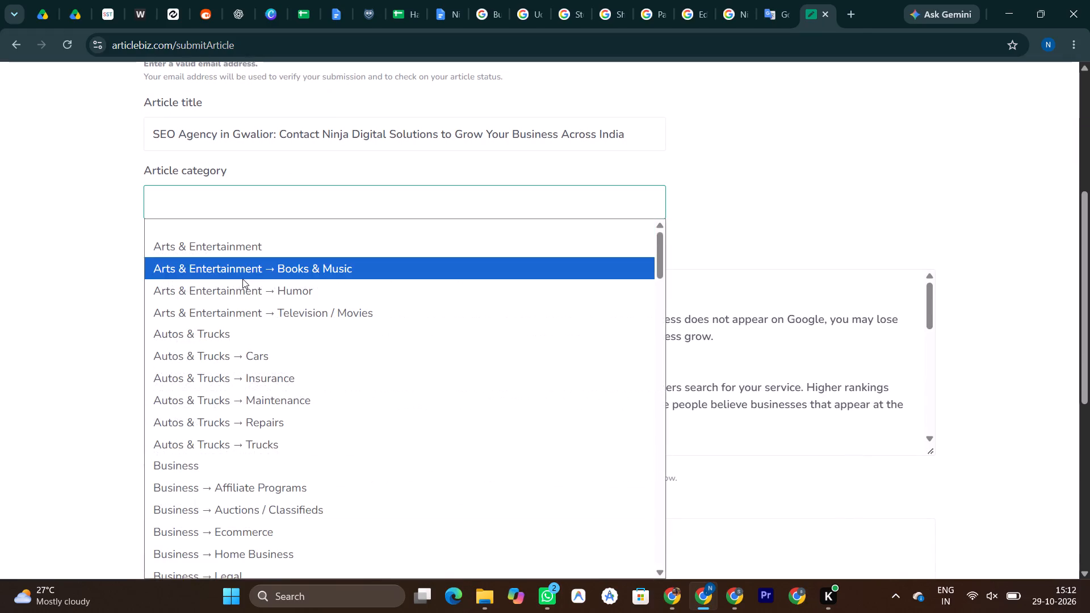
scroll(242, 279, "down", 3)
scroll(242, 279, "up", 2)
scroll(286, 293, "down", 6)
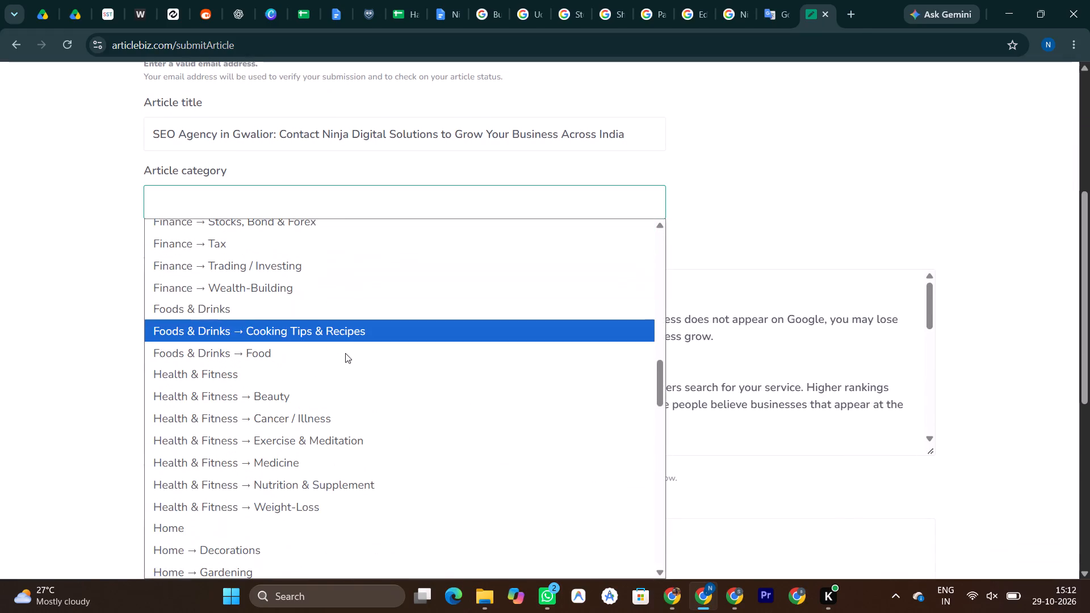
scroll(346, 347, "down", 8)
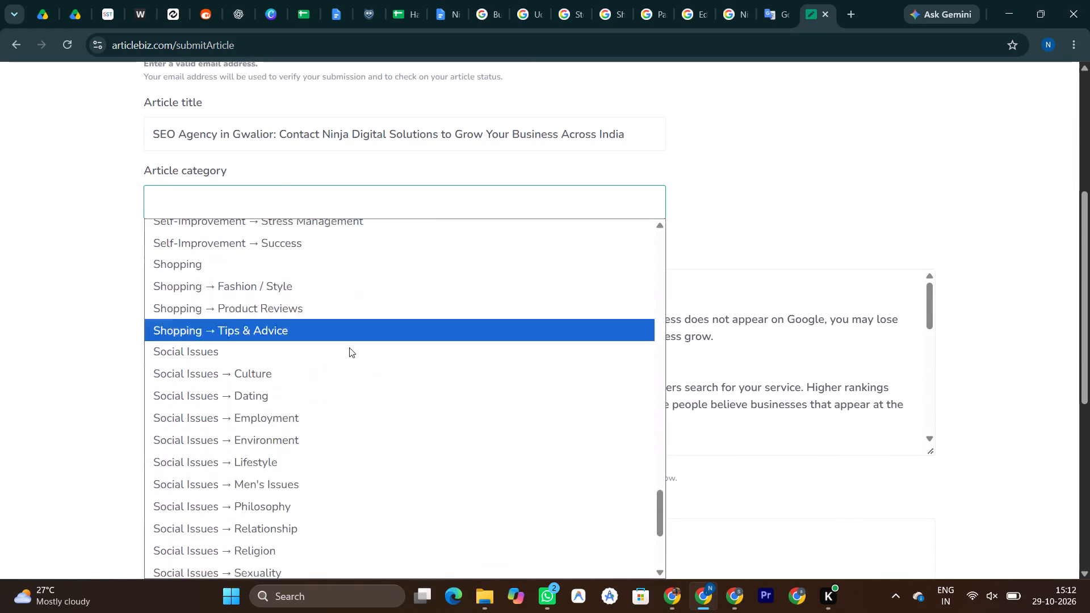
scroll(349, 347, "down", 8)
scroll(349, 347, "up", 5)
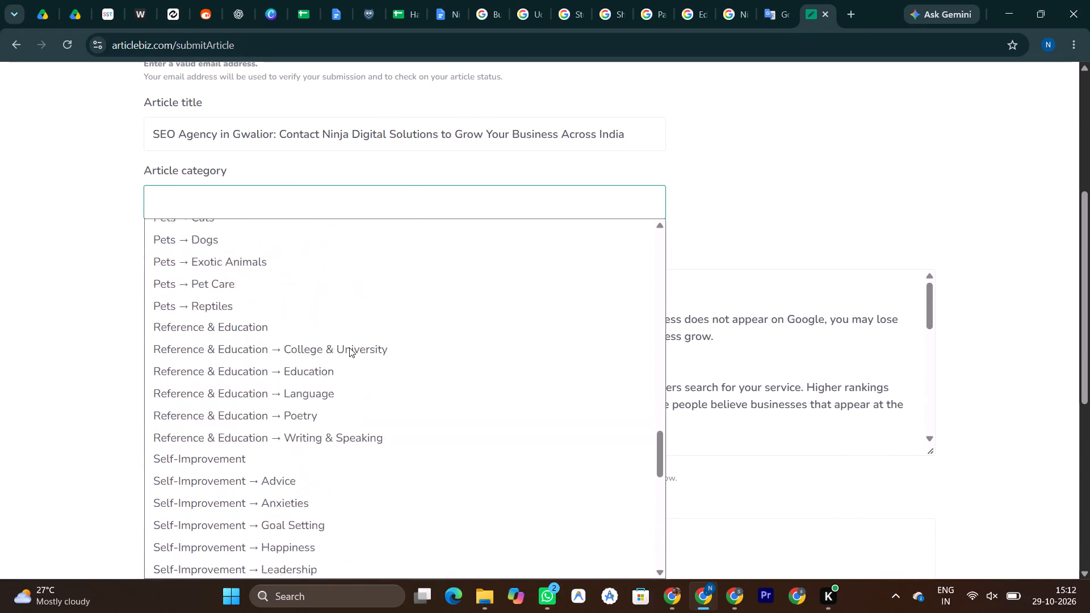
scroll(349, 347, "up", 2)
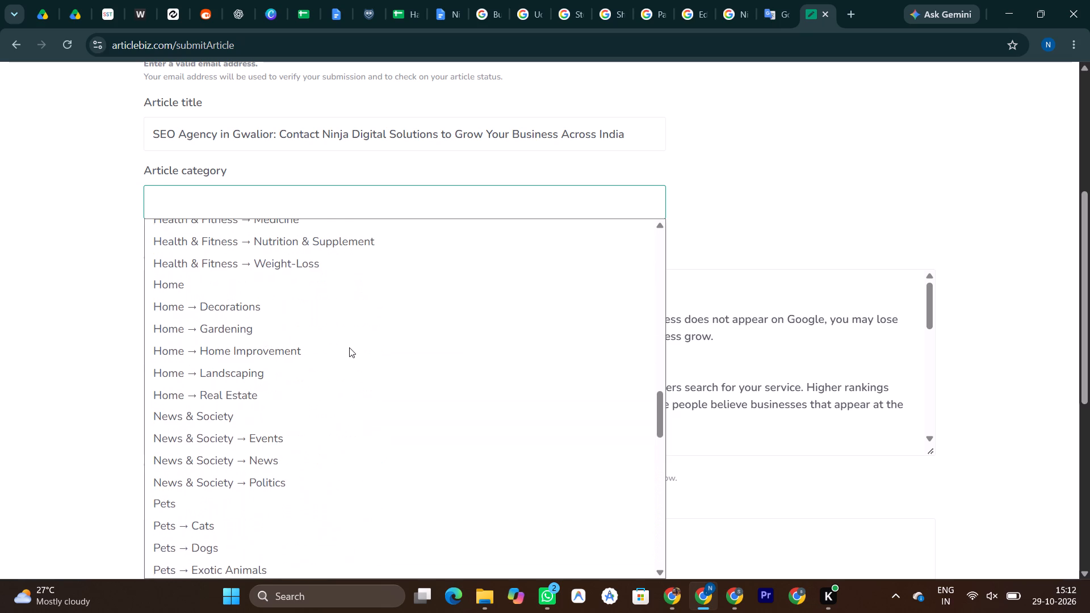
scroll(294, 360, "up", 3)
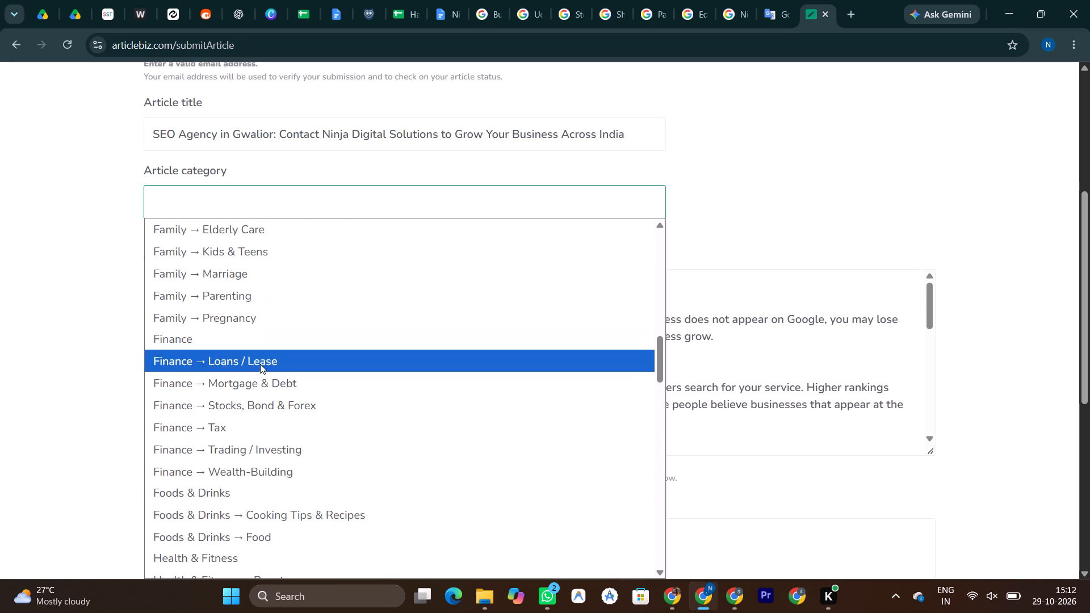
scroll(271, 401, "up", 3)
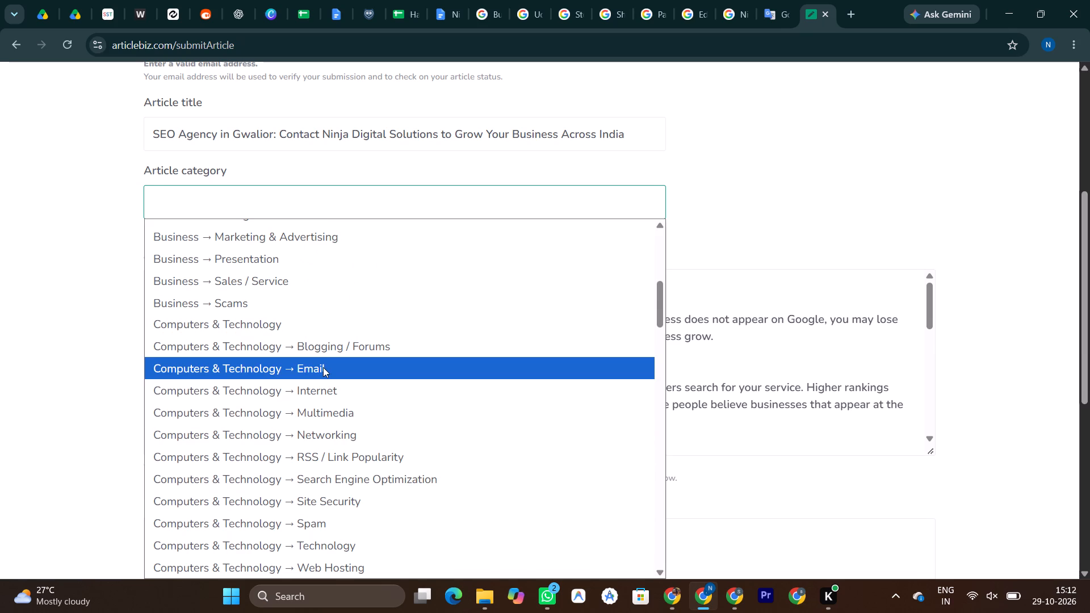
scroll(323, 367, "up", 1)
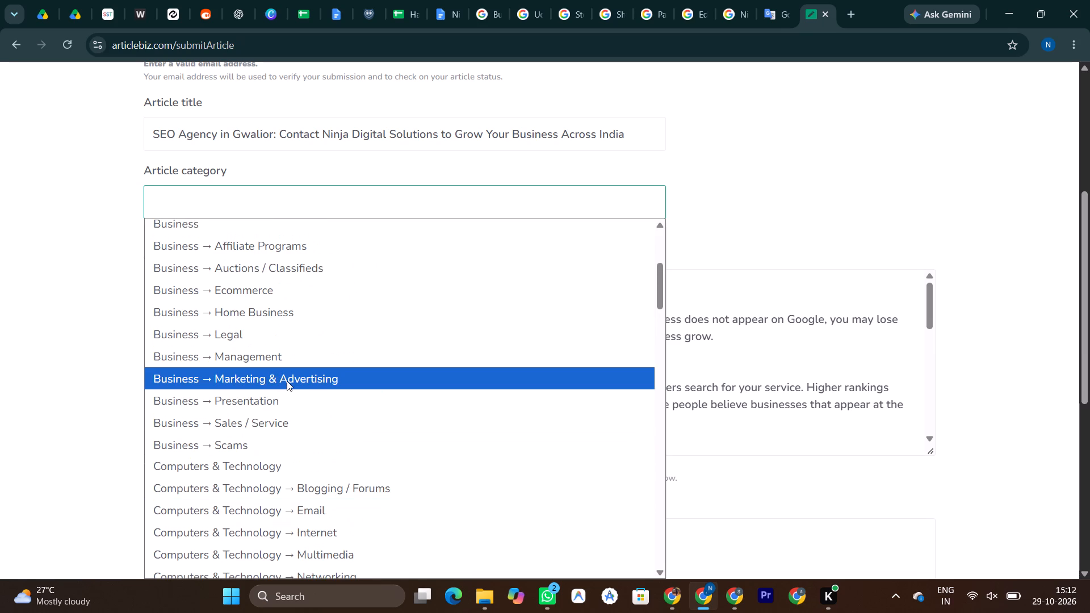
left_click(287, 381)
scroll(498, 274, "down", 2)
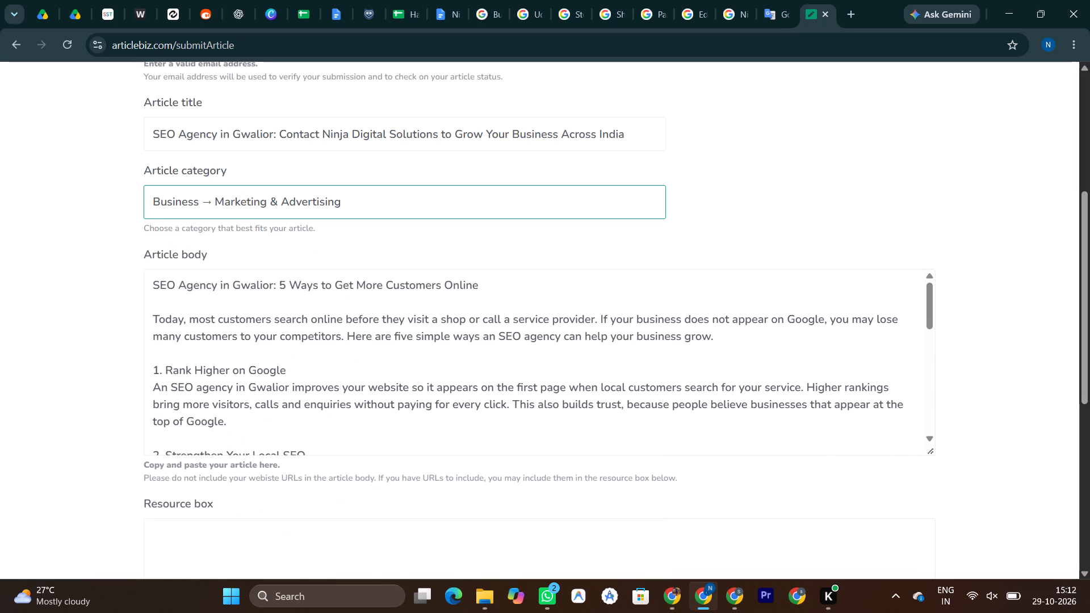
scroll(498, 274, "down", 3)
scroll(458, 432, "down", 2)
scroll(841, 450, "down", 3)
left_click(219, 344)
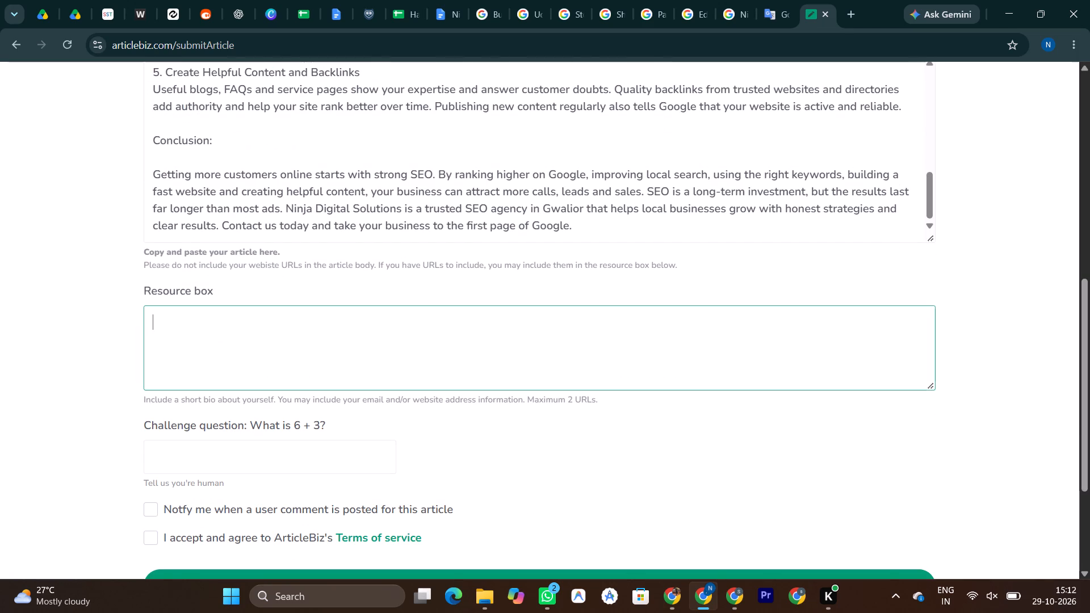
left_click(438, 0)
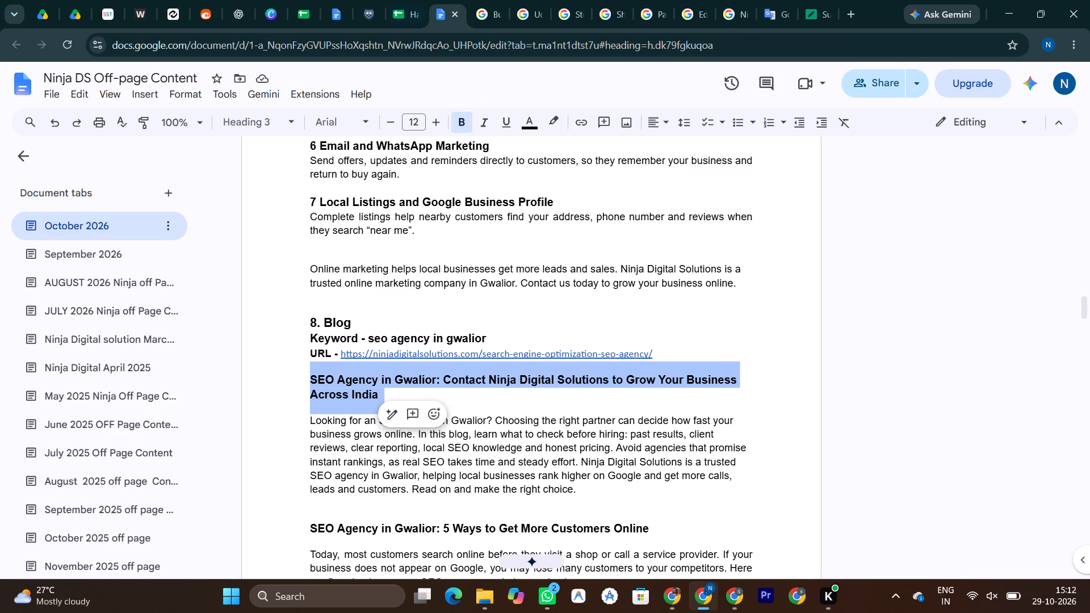
left_click_drag(656, 354, 341, 359)
key("ctrl+c")
left_click(811, 0)
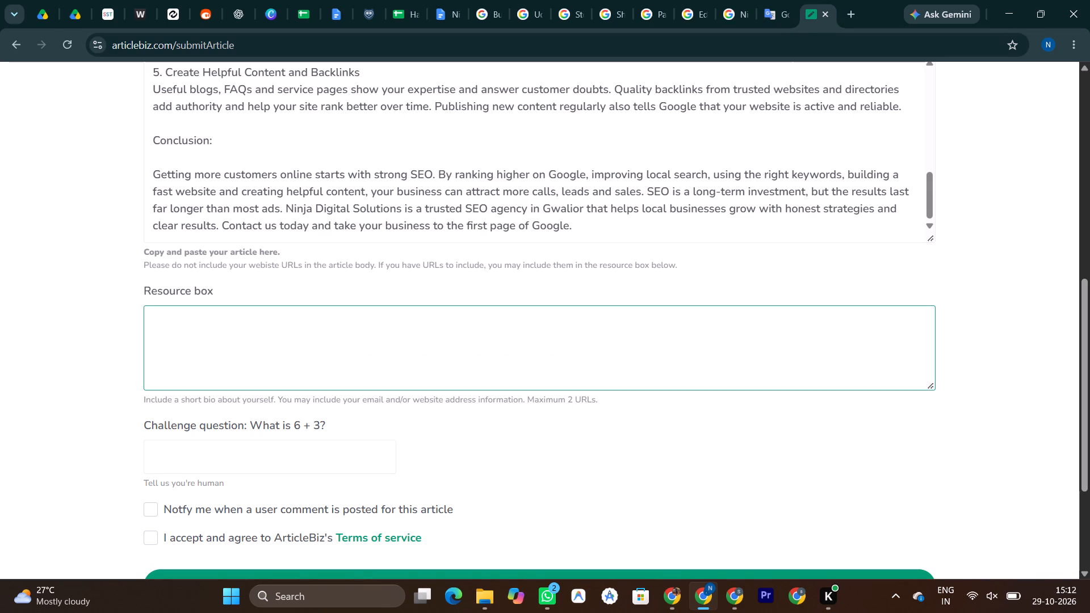
key("ctrl+v")
Answer the challenge question with 9.
scroll(369, 383, "down", 2)
left_click(259, 305)
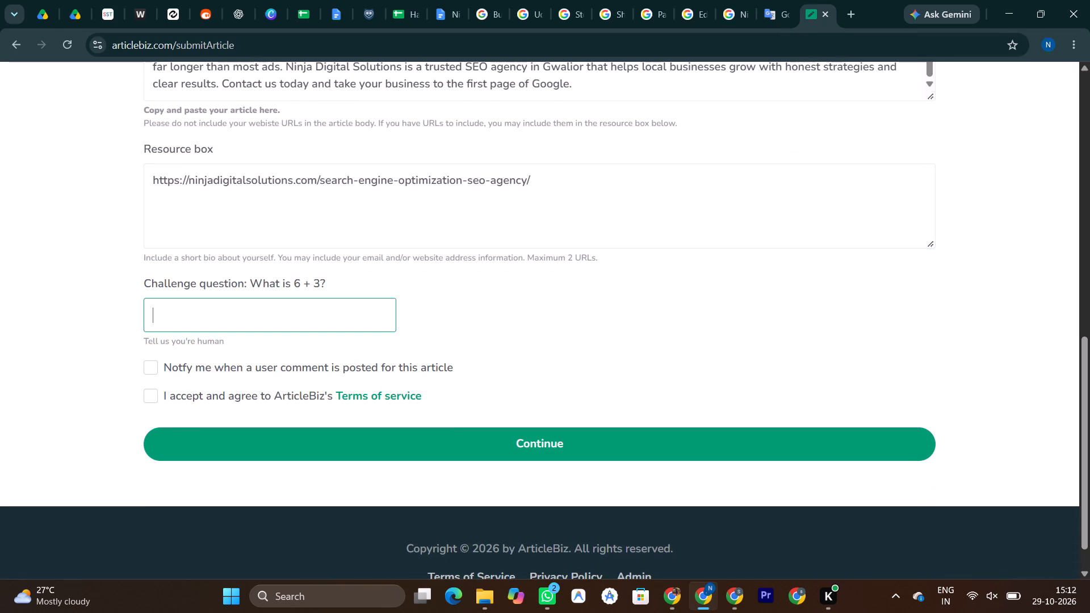
key("9")
Enable comment notifications, accept ArticleBiz's terms of service, and continue to the submission review.
left_click(143, 362)
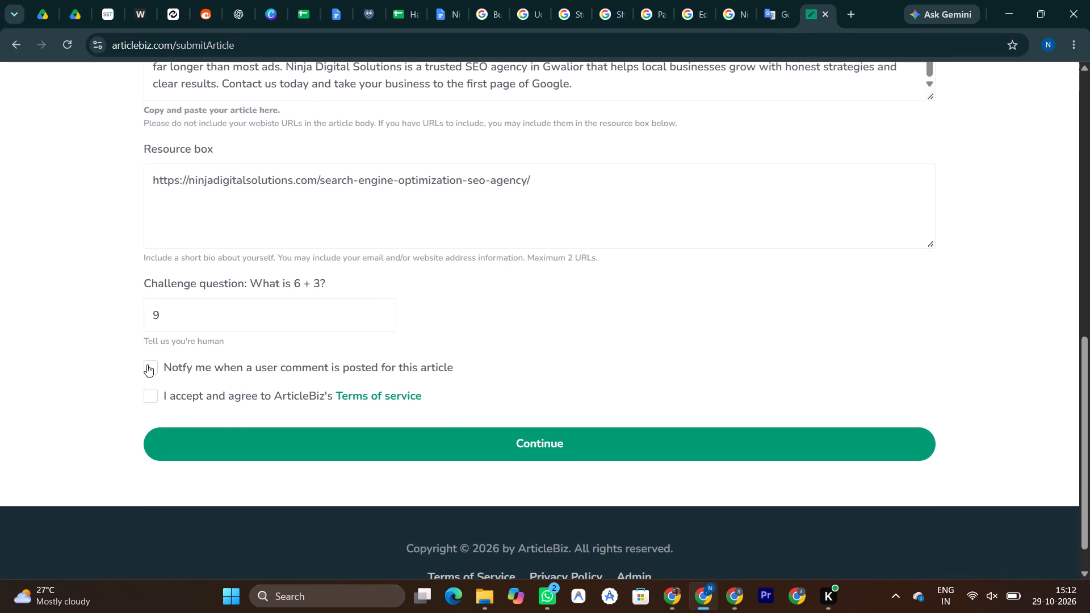
left_click(147, 364)
left_click(158, 404)
left_click(150, 398)
left_click(571, 447)
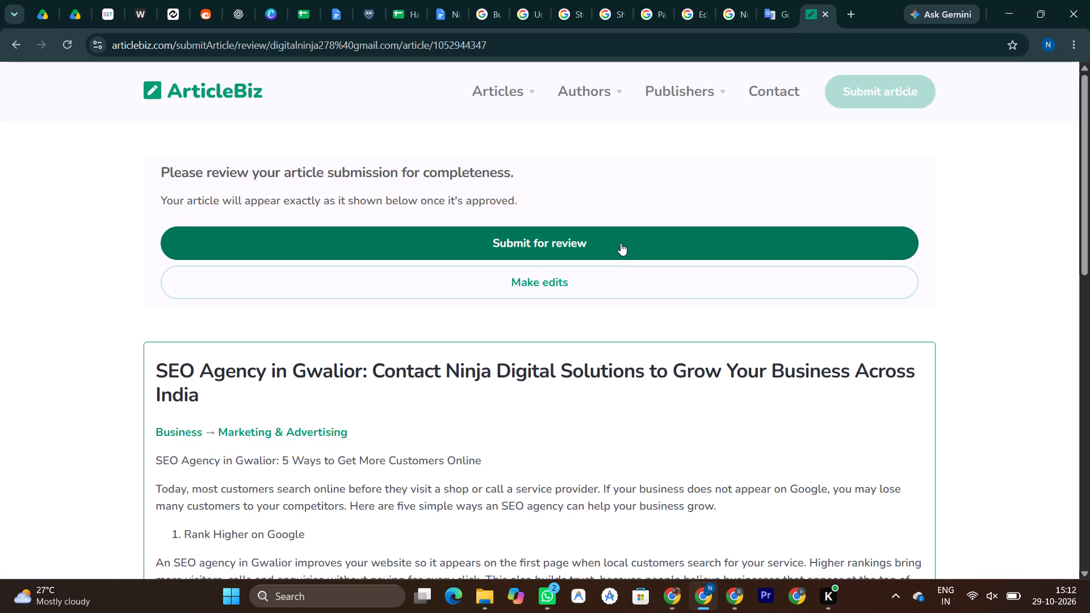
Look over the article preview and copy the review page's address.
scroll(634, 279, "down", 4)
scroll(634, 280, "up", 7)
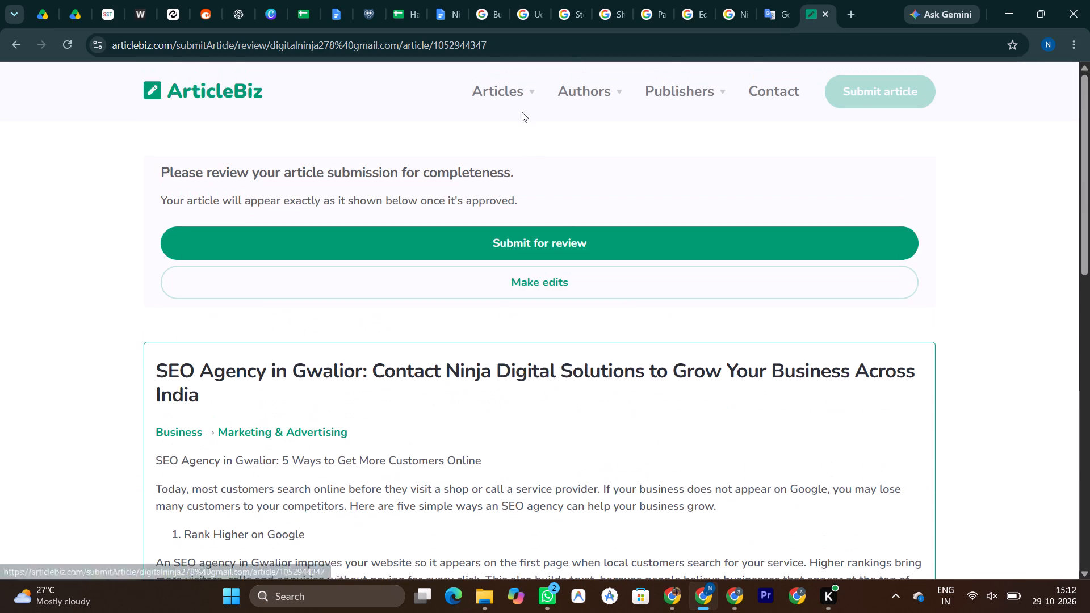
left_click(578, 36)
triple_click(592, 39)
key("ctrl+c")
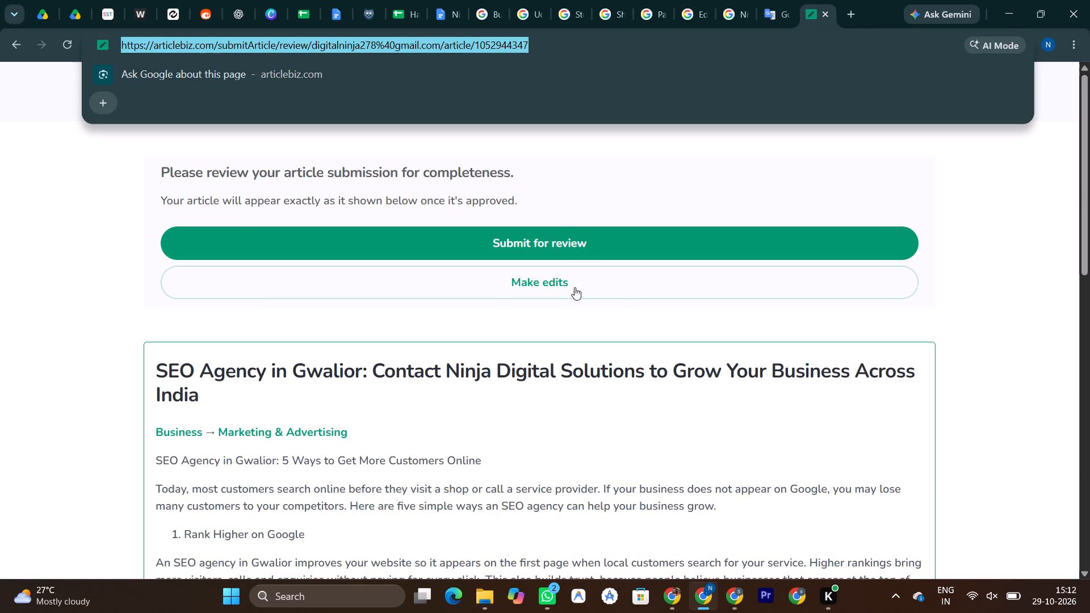
Submit the article for review.
left_click(551, 247)
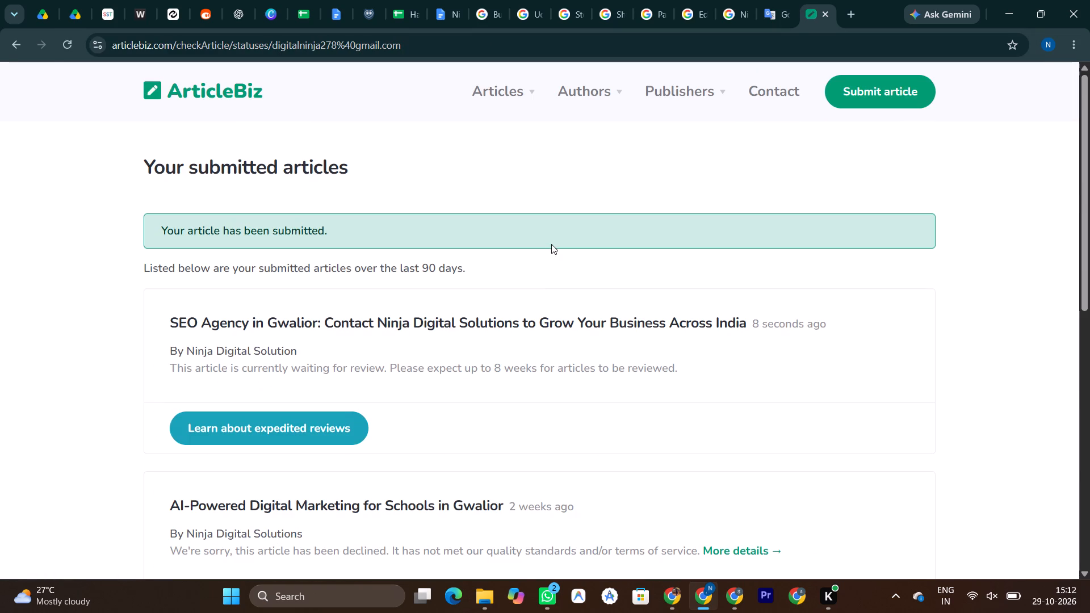
Copy the submitted-articles page address, test it in a new tab, and paste it as ArticleBiz's October Backlink Url in row 42 of the sheet.
left_click(609, 31)
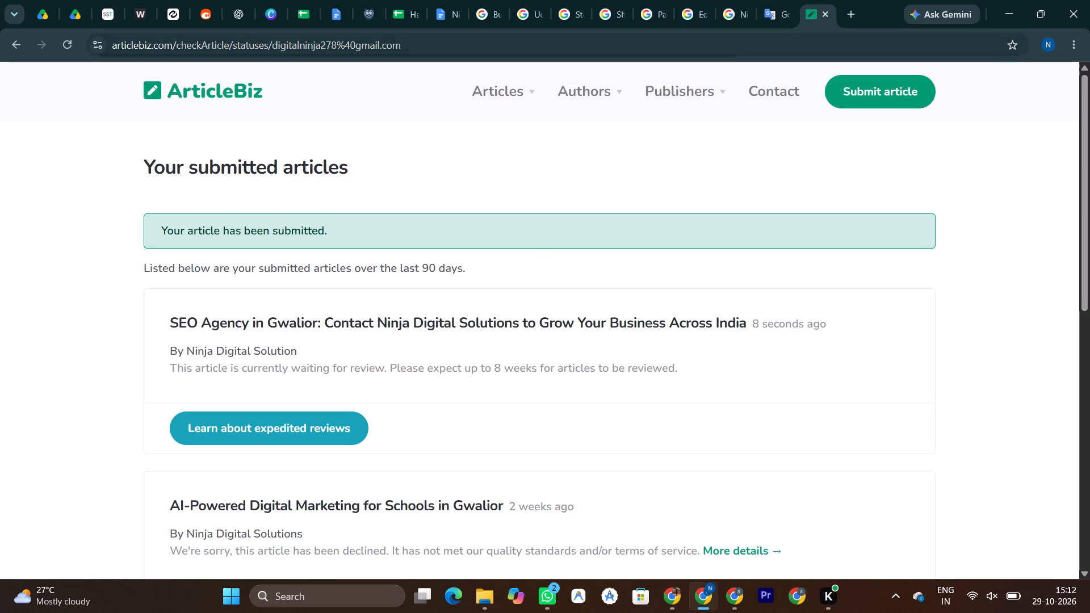
left_click(610, 49)
triple_click(649, 48)
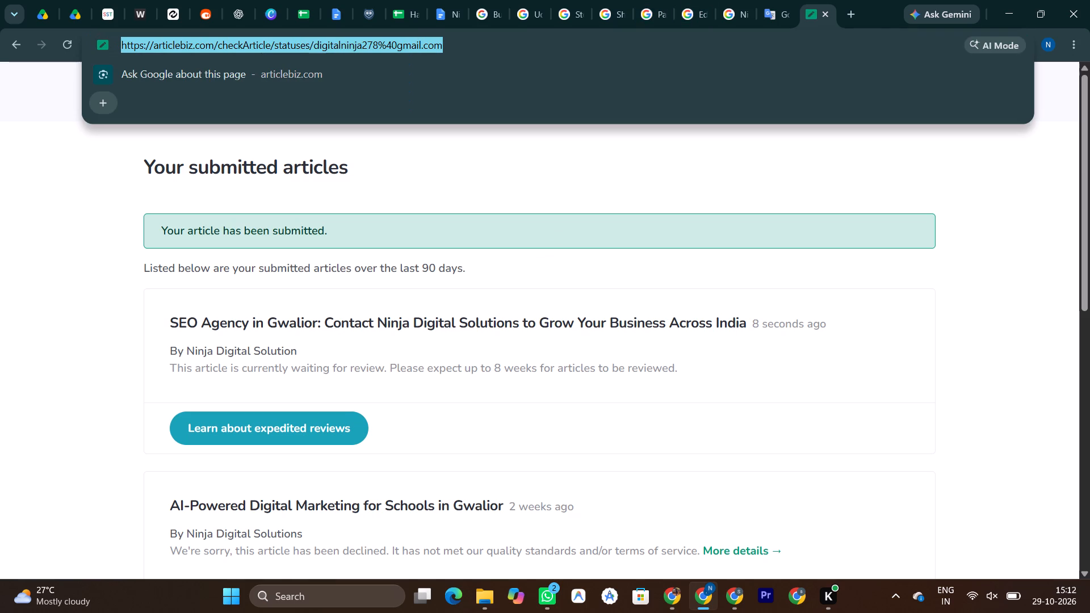
key("ctrl+c")
left_click(858, 4)
key("ctrl+v")
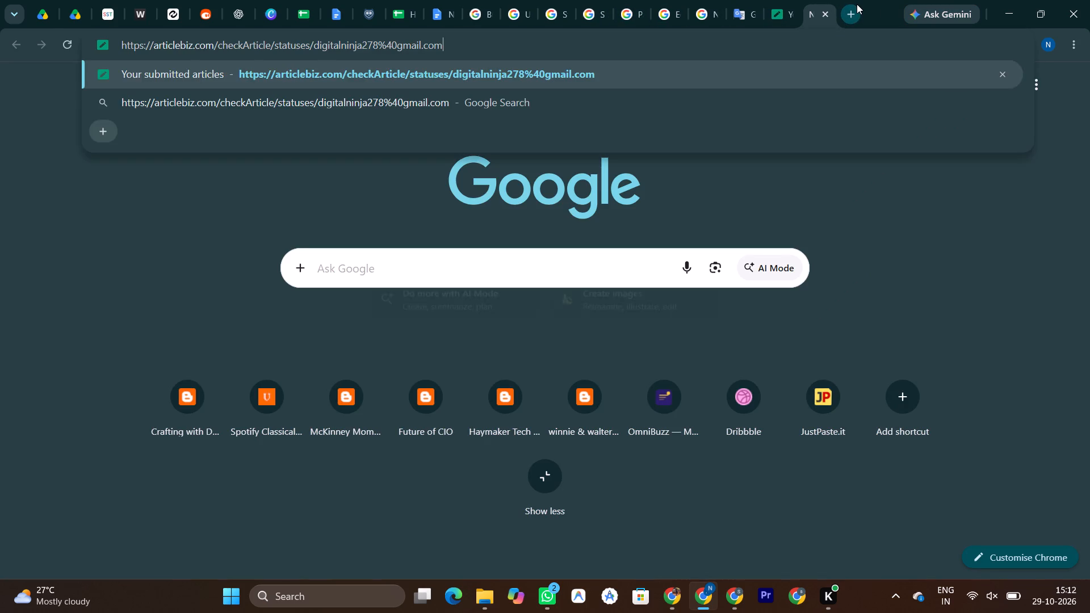
key("Return")
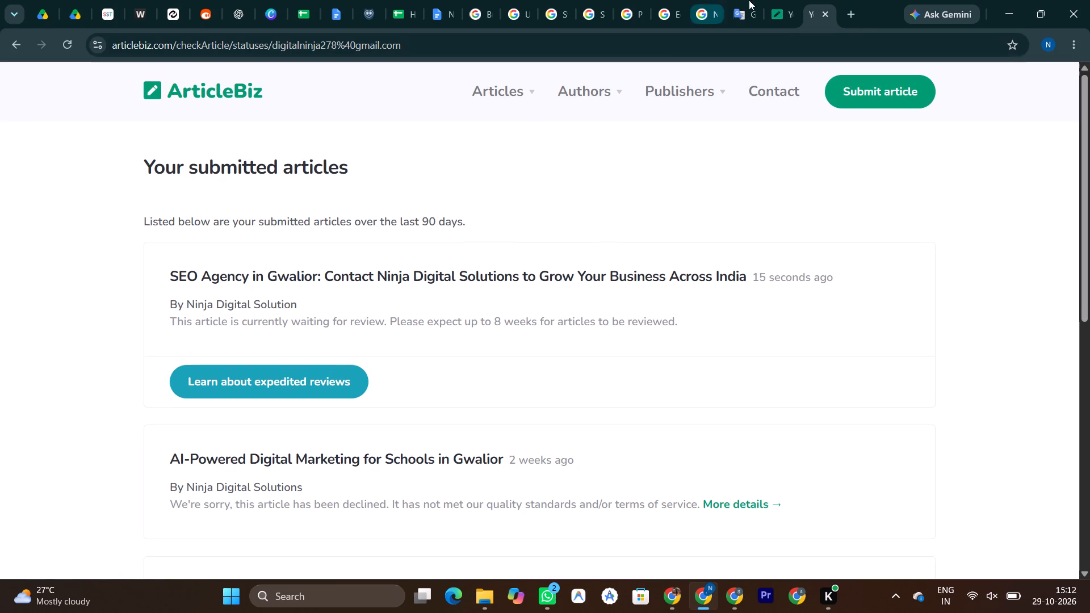
left_click(826, 19)
left_click(411, 0)
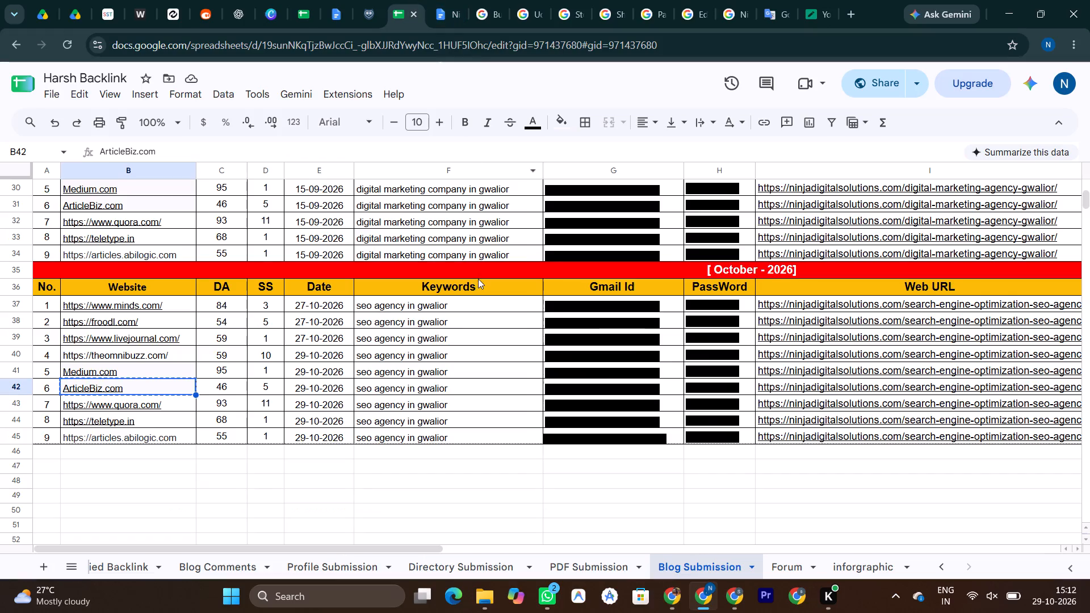
left_click(2, 387)
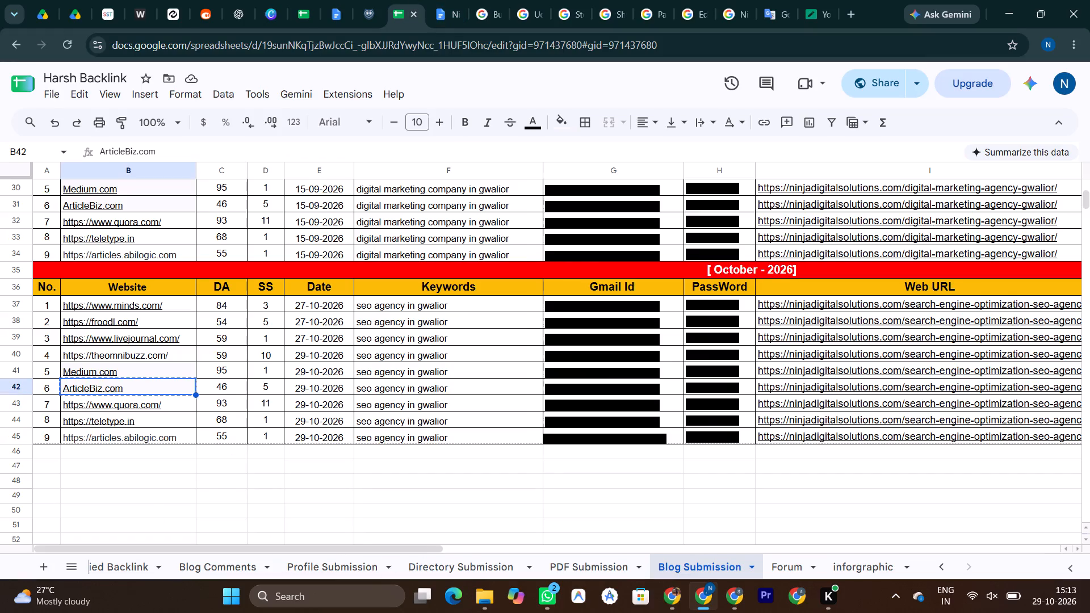
left_click_drag(371, 546, 625, 549)
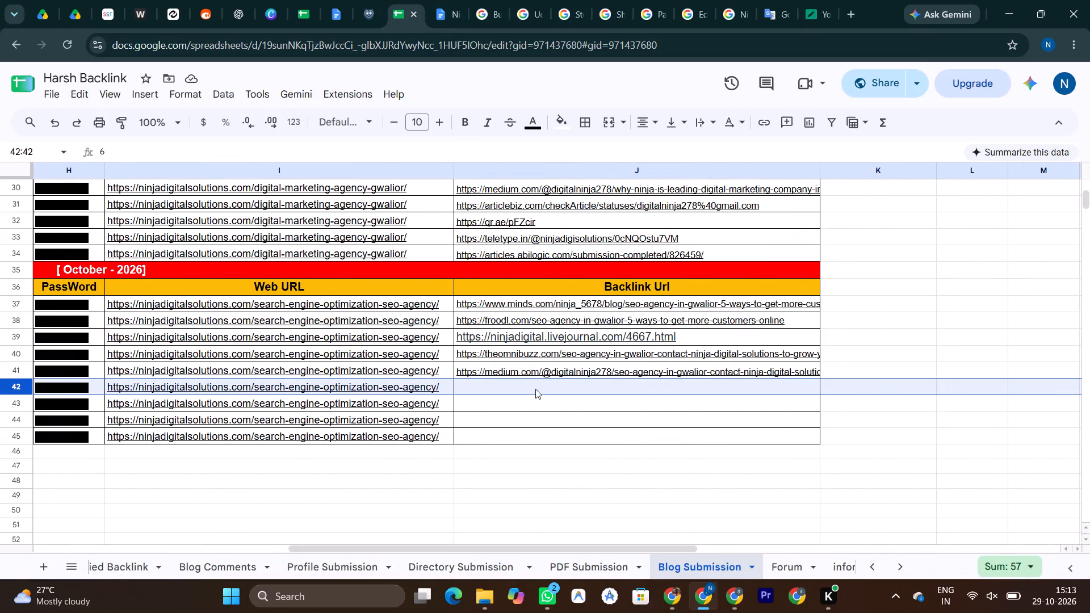
left_click(535, 388)
key("ctrl+v")
Copy the Quora address from row 43 of the backlink sheet and open the site in a new tab.
left_click_drag(619, 548, 277, 547)
left_click(169, 411)
key("ctrl+c")
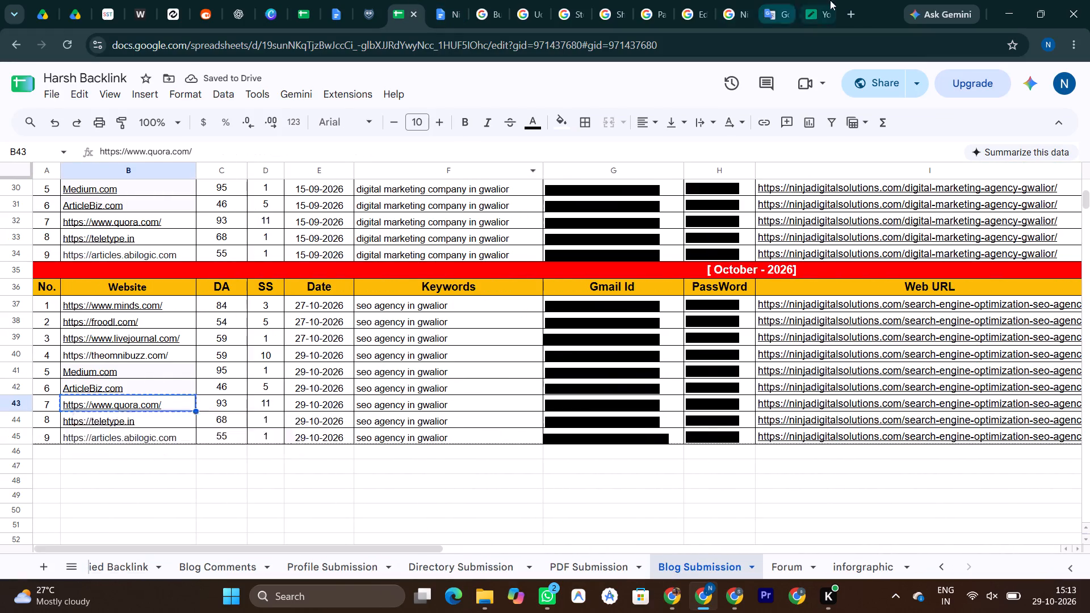
left_click(851, 0)
key("ctrl+v")
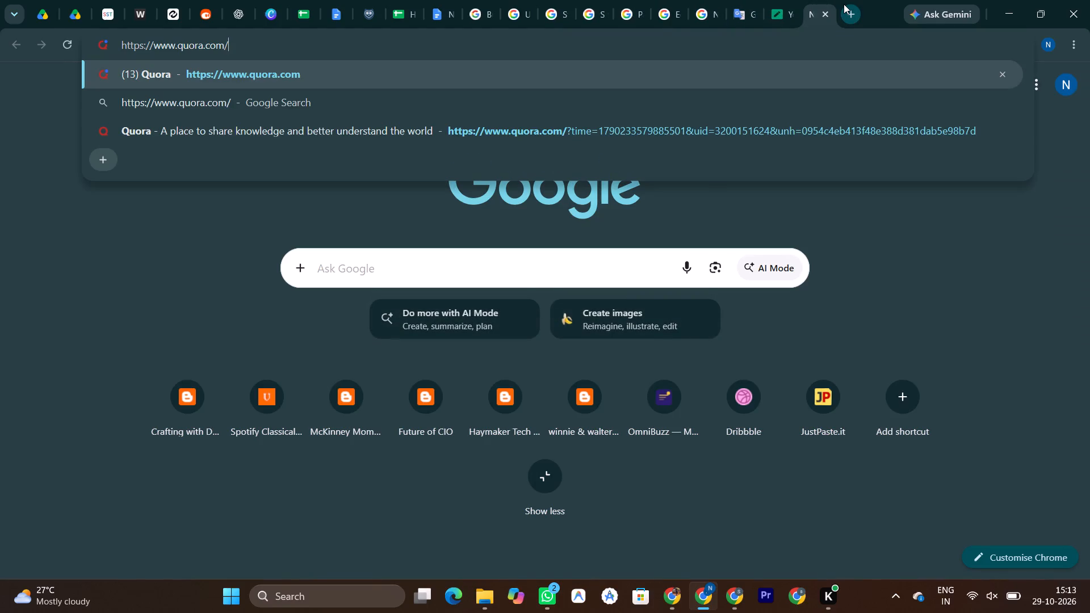
key("Return")
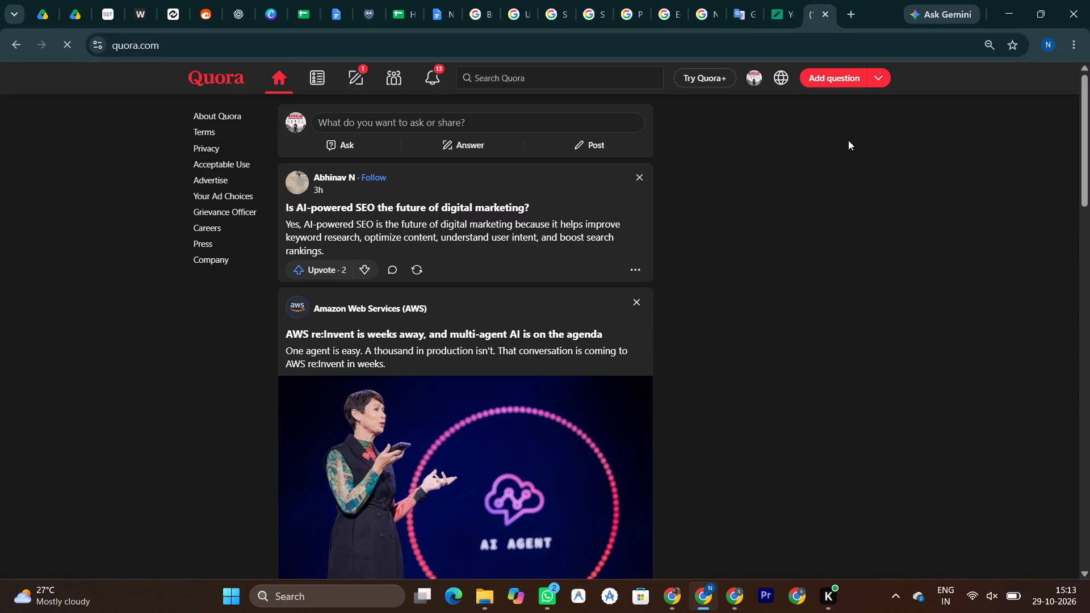
Start a new Quora post and paste the title "SEO Agency in Gwalior: Contact Ninja Digital Solutions to Grow Your Business Across India" from the content document.
left_click(756, 79)
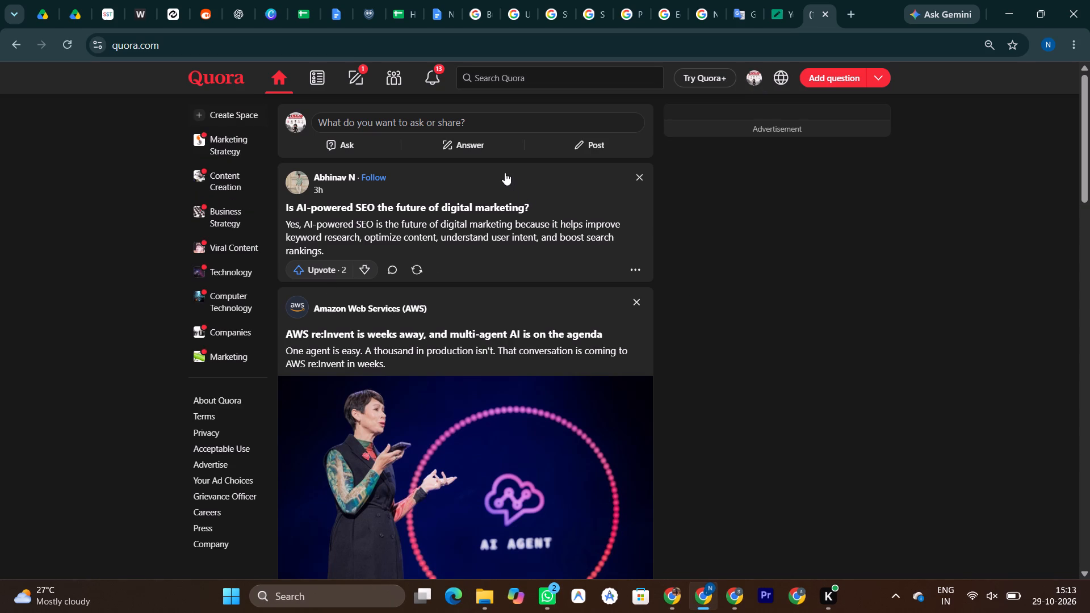
left_click(596, 136)
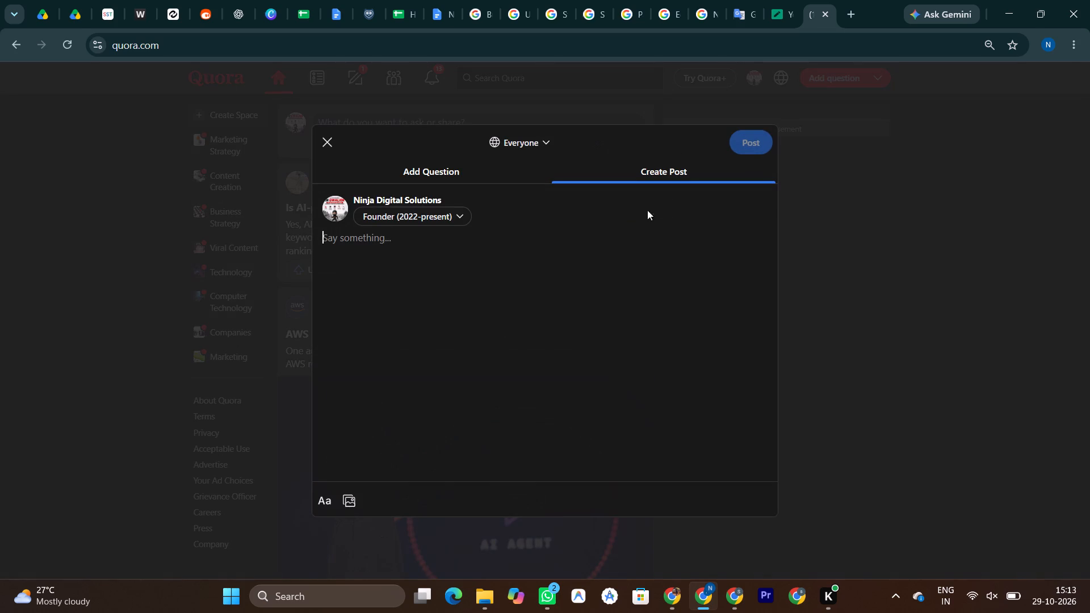
left_click(409, 258)
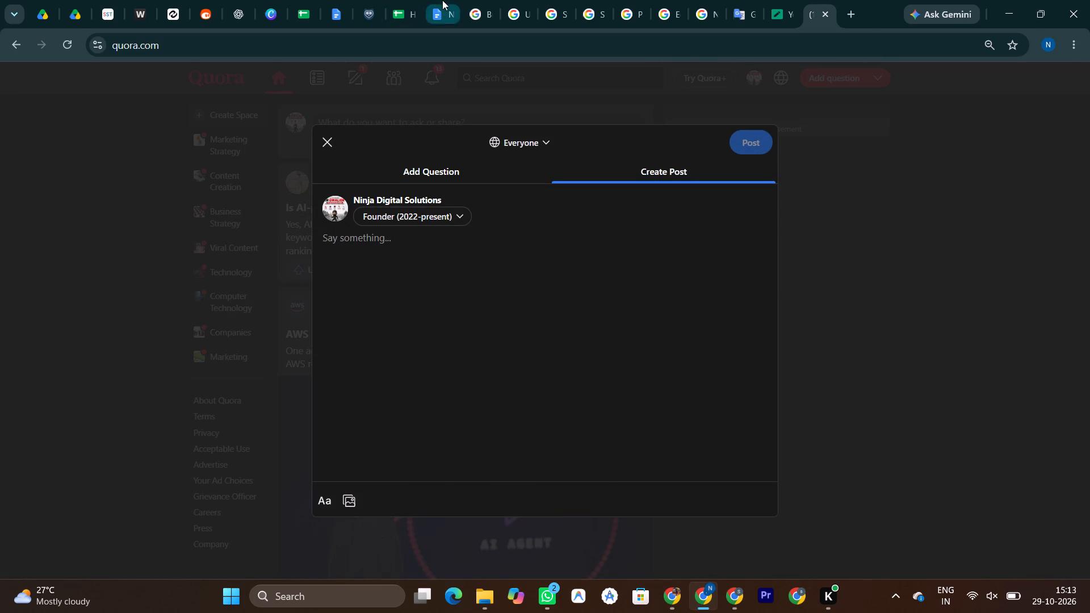
left_click(442, 0)
left_click_drag(382, 400, 322, 388)
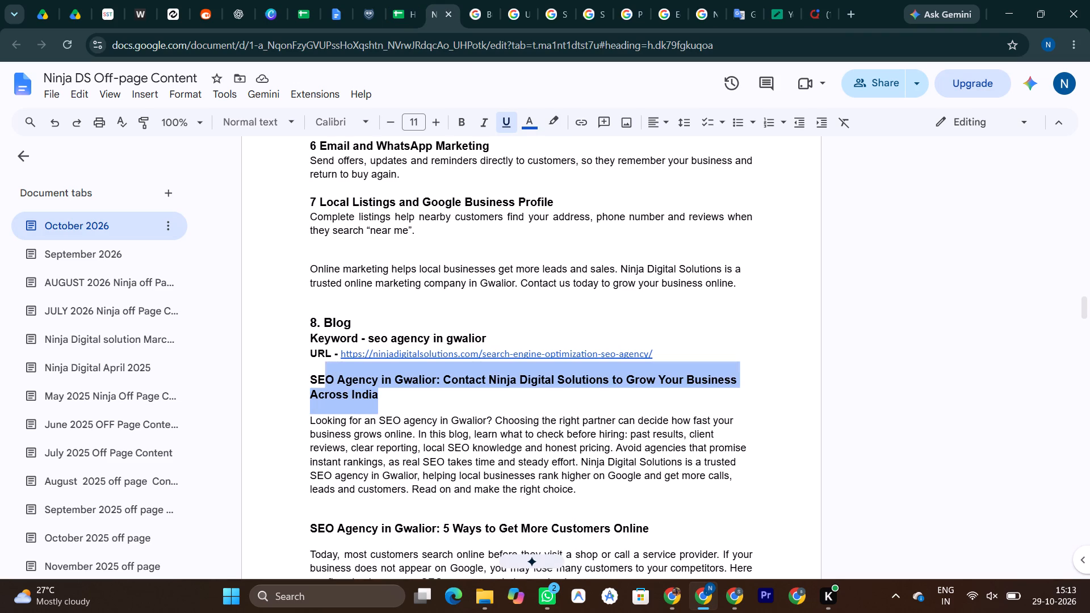
left_click_drag(322, 388, 309, 384)
key("ctrl+c")
left_click(817, 0)
key("ctrl+v")
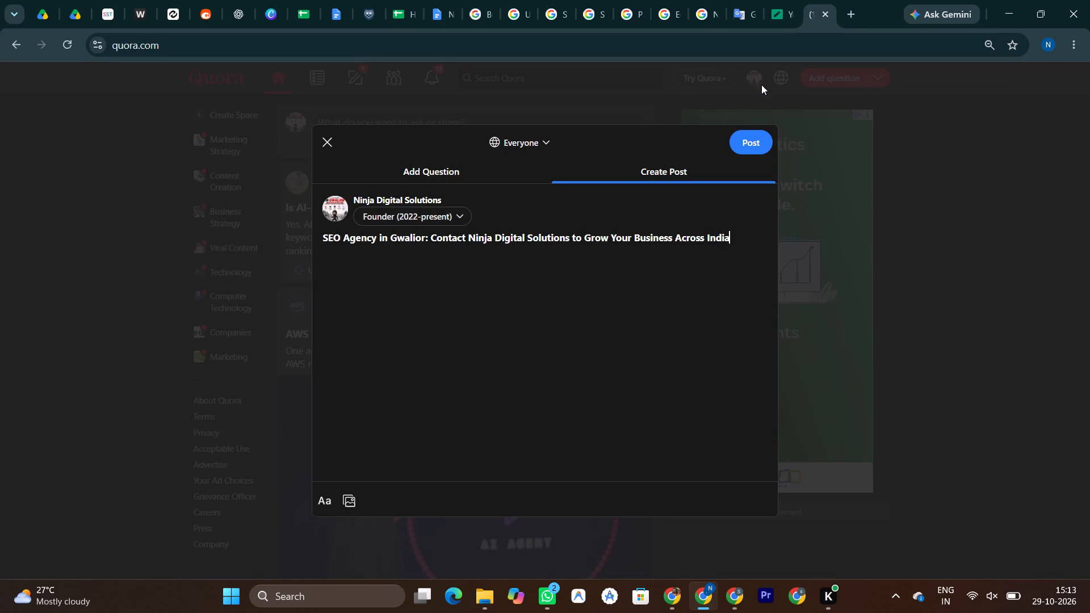
Format the pasted post title as a heading and start a new line below it.
left_click_drag(731, 242, 321, 249)
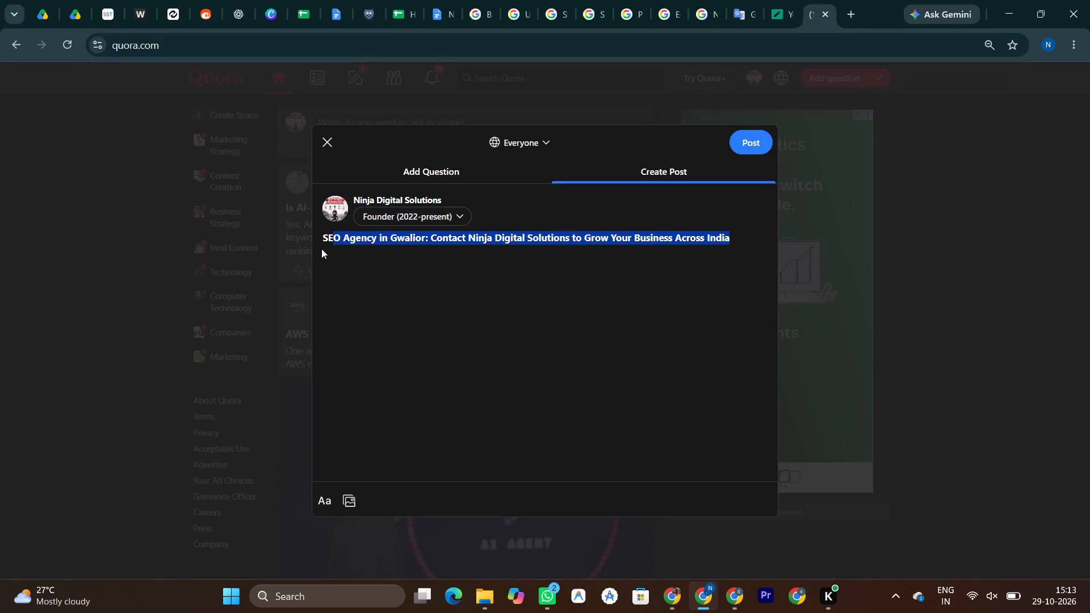
left_click(325, 502)
left_click(431, 492)
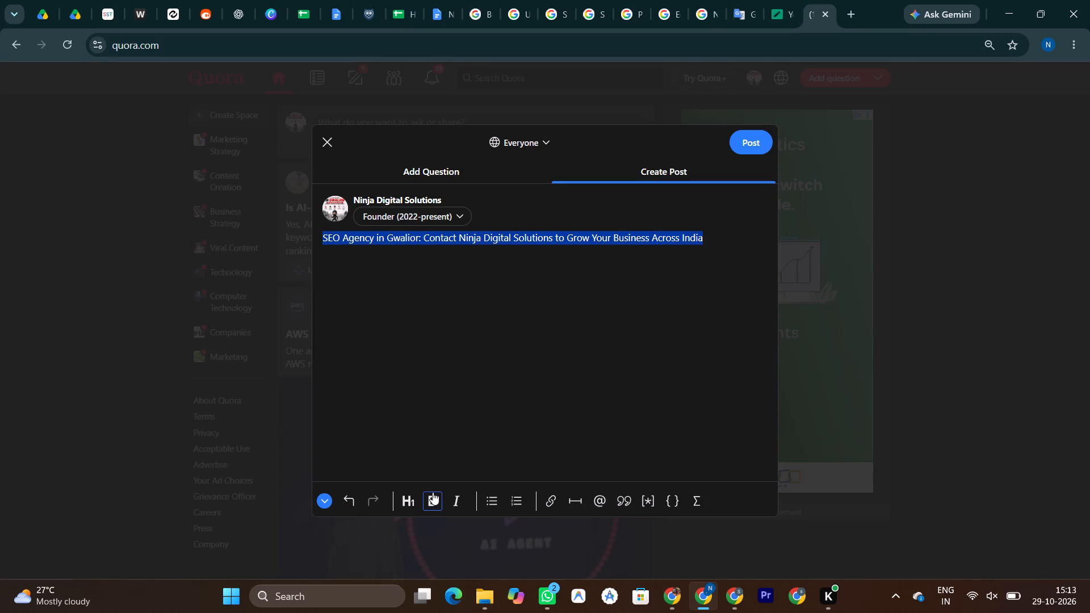
left_click(433, 498)
left_click(411, 498)
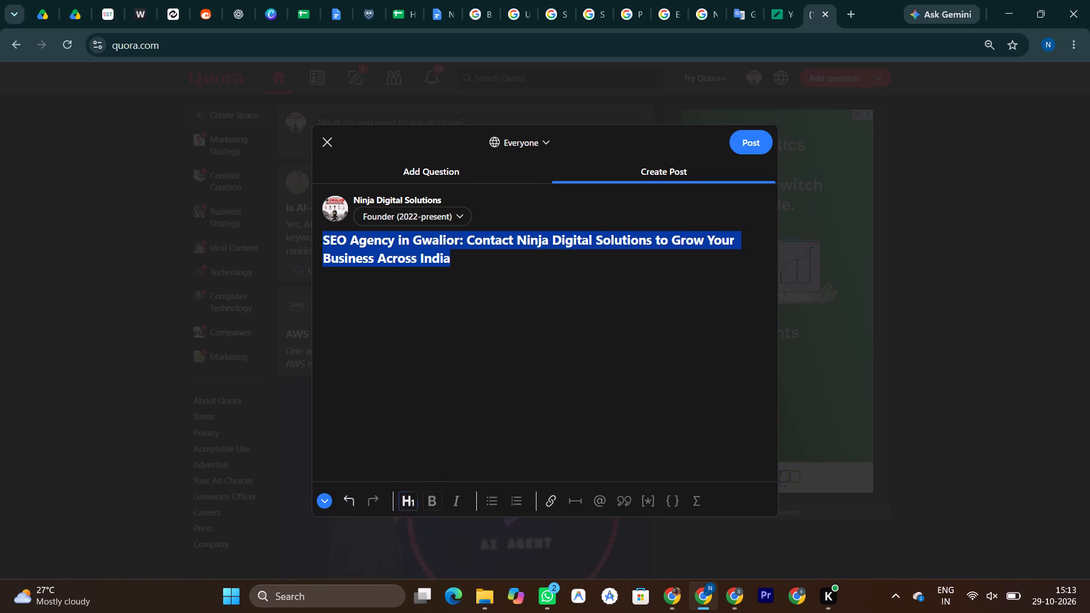
left_click(348, 298)
left_click(485, 268)
key("Return")
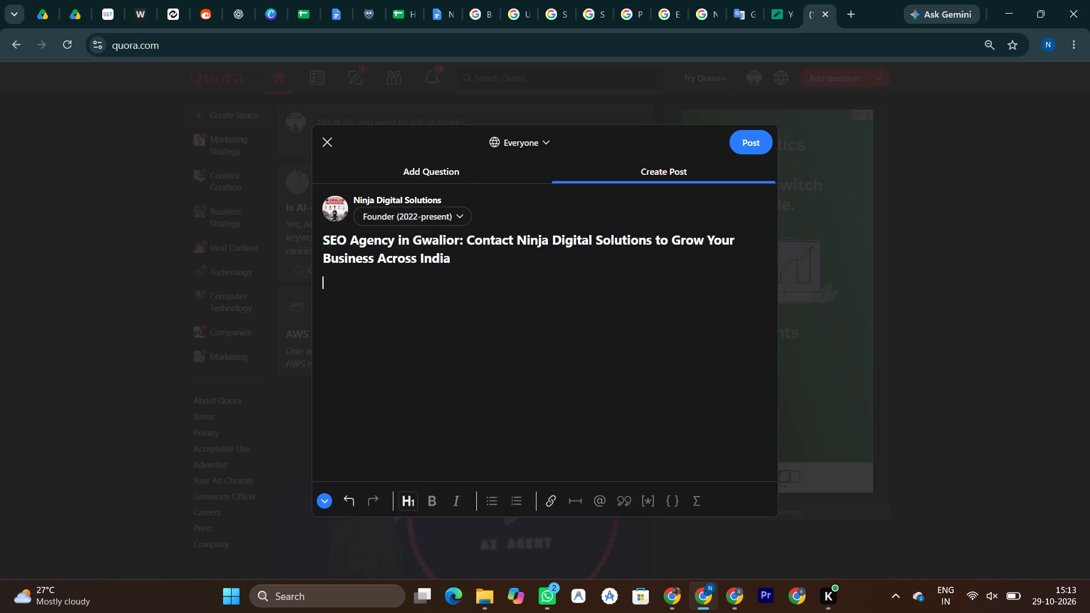
Copy blog 8's intro paragraph, starting "Looking for an SEO agency in Gwalior?", from the content document and paste it under the Quora title.
left_click(446, 0)
scroll(507, 372, "down", 2)
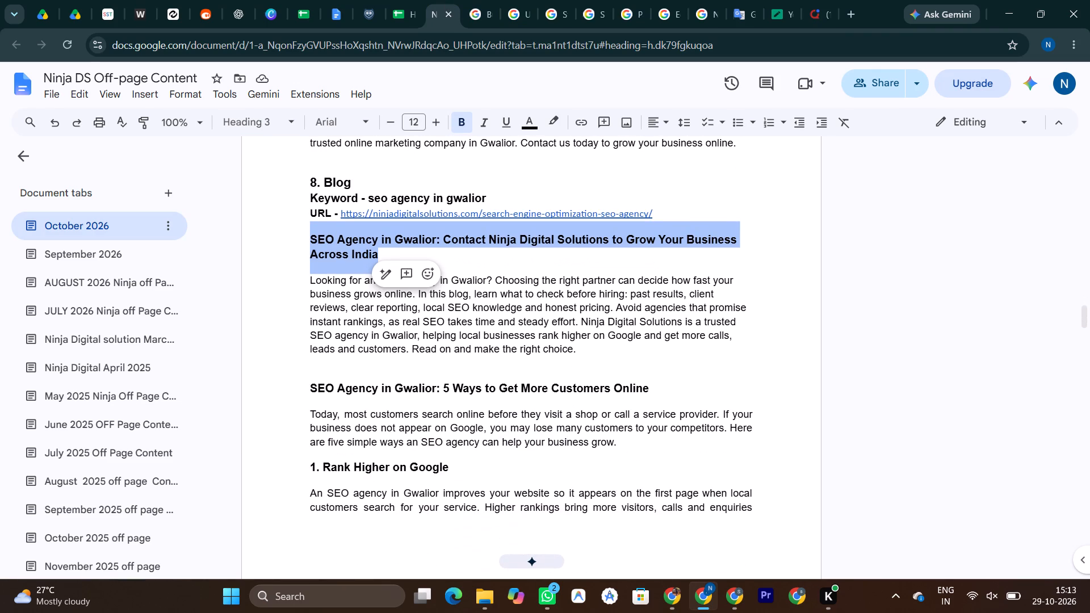
left_click(677, 602)
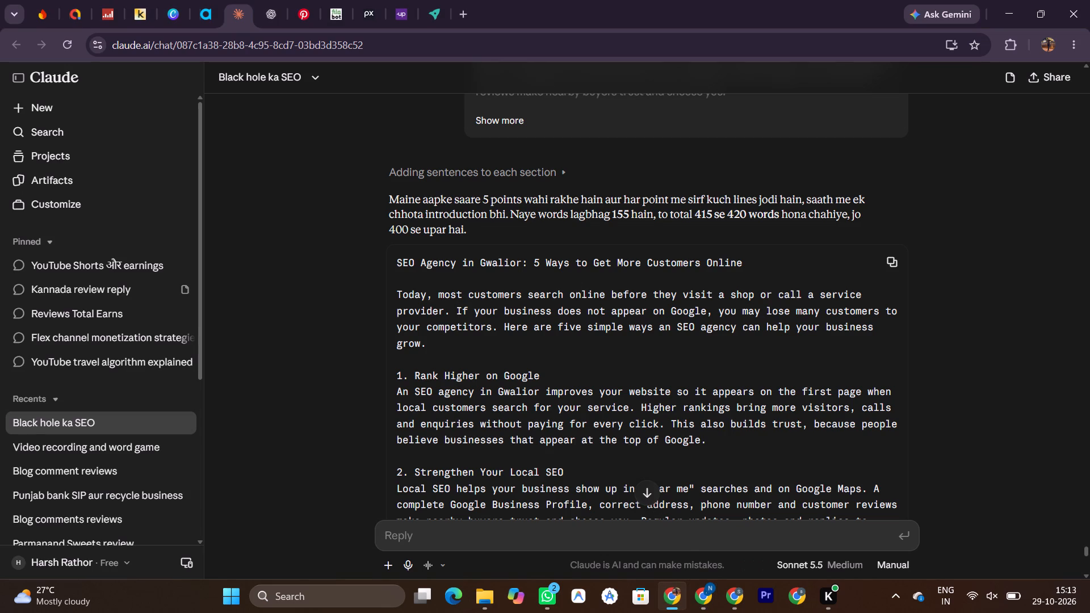
left_click(703, 599)
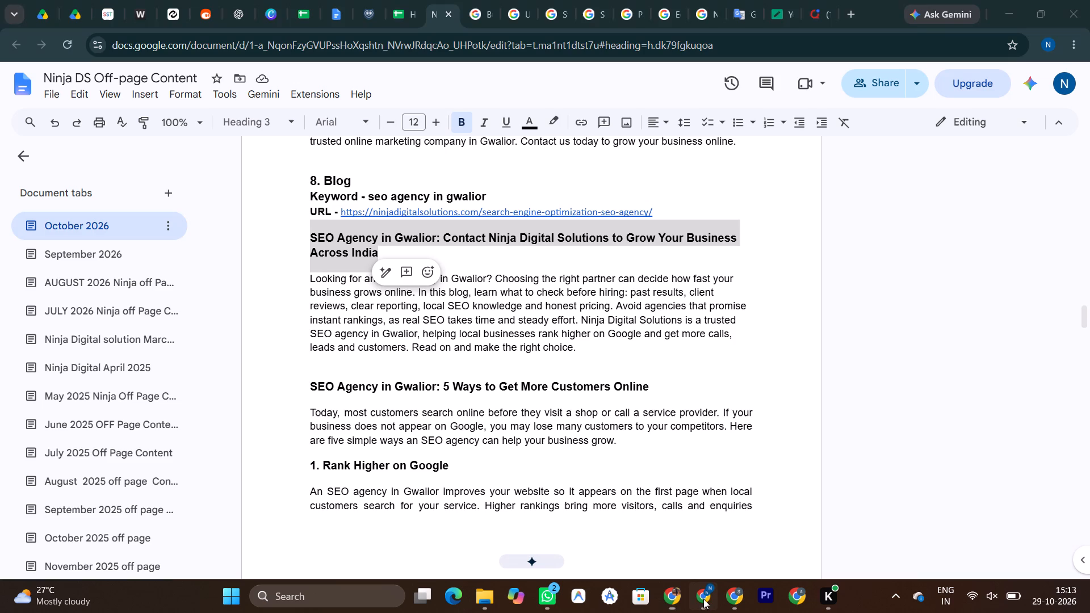
left_click_drag(299, 280, 412, 292)
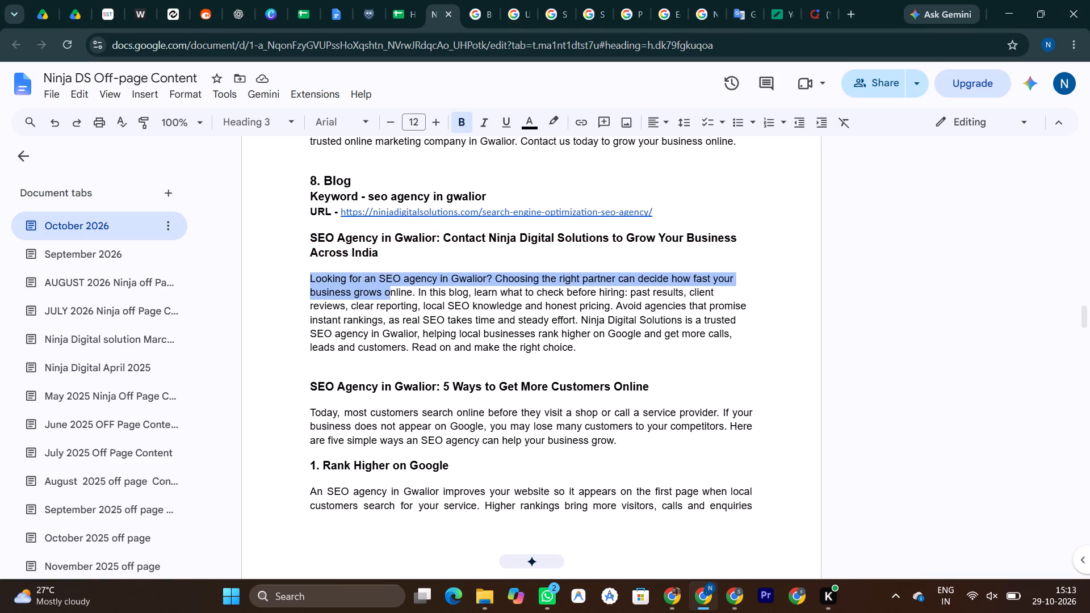
left_click_drag(412, 292, 586, 348)
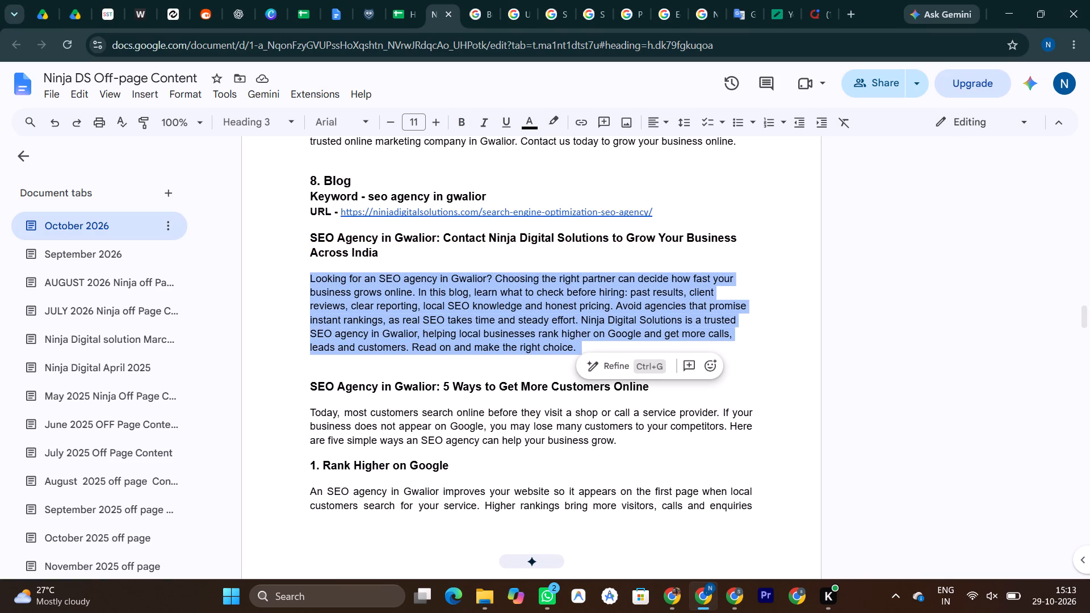
key("ctrl+c")
left_click(813, 0)
key("ctrl+v")
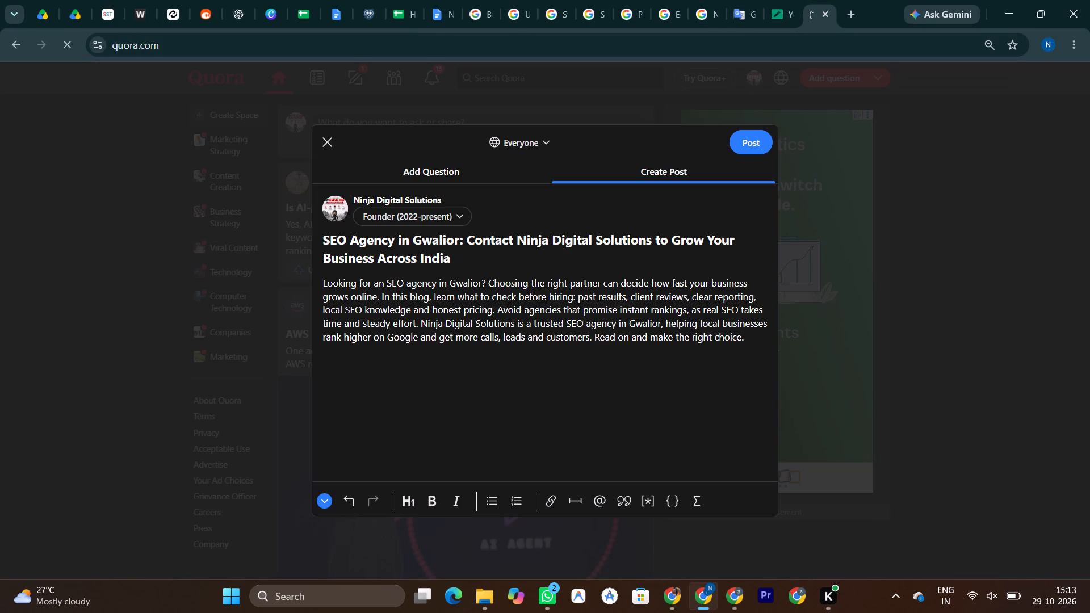
key("Return")
Insert the "digital marketing agency in gwalior" image from Downloads below the intro paragraph.
left_click(319, 502)
left_click(352, 505)
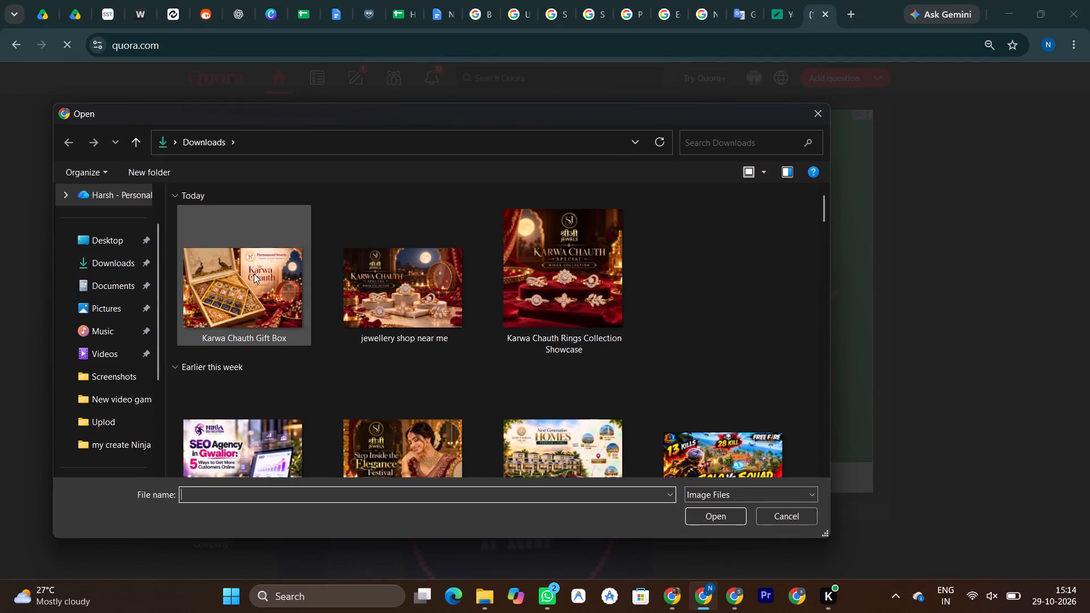
scroll(322, 338, "down", 1)
left_click(245, 370)
left_click(726, 516)
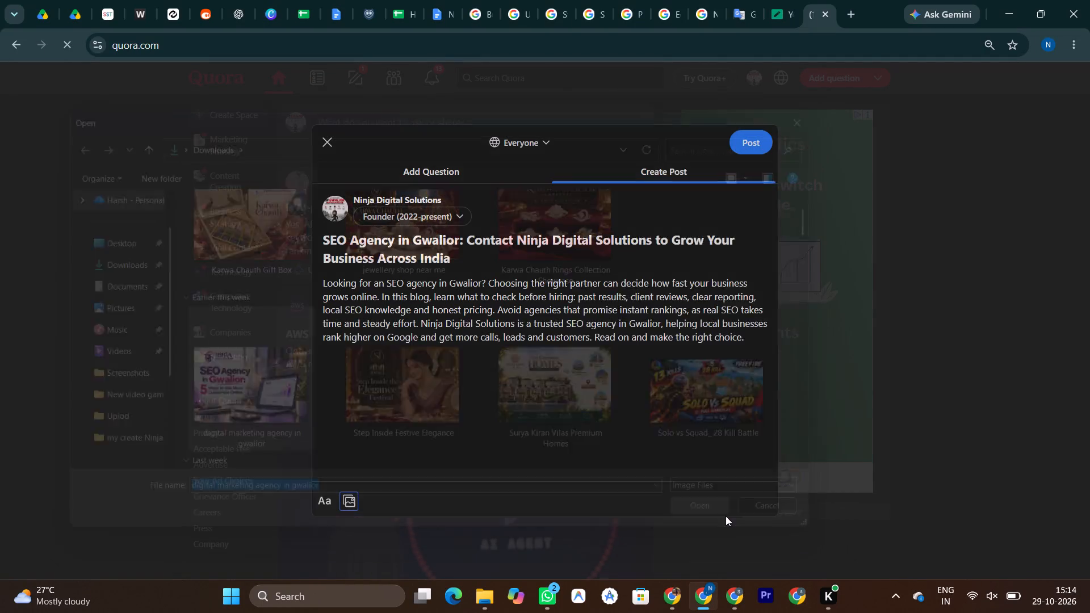
scroll(397, 342, "down", 11)
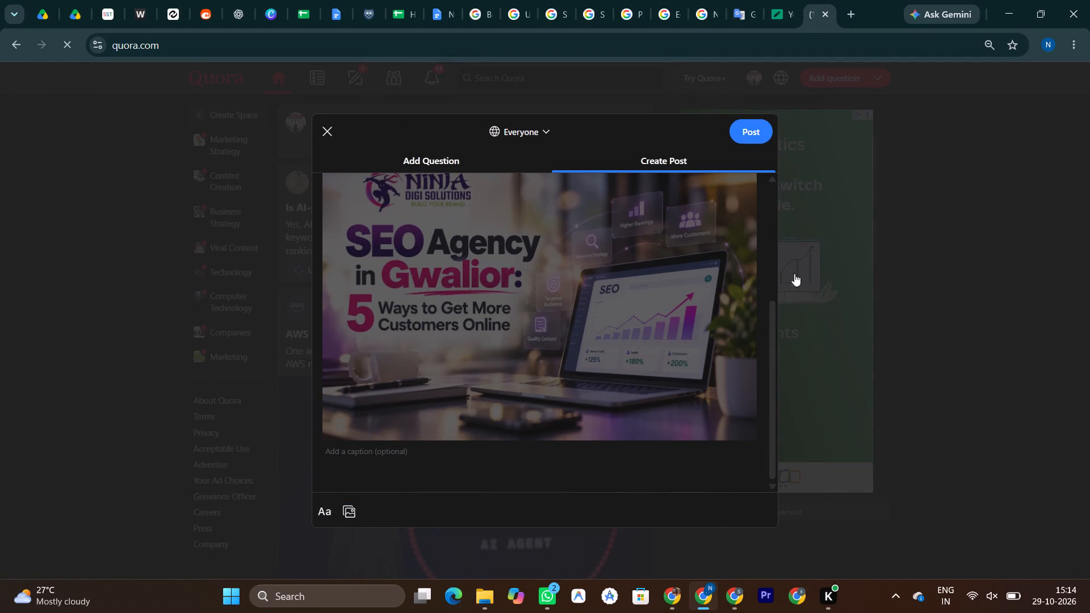
left_click(437, 0)
scroll(533, 286, "down", 2)
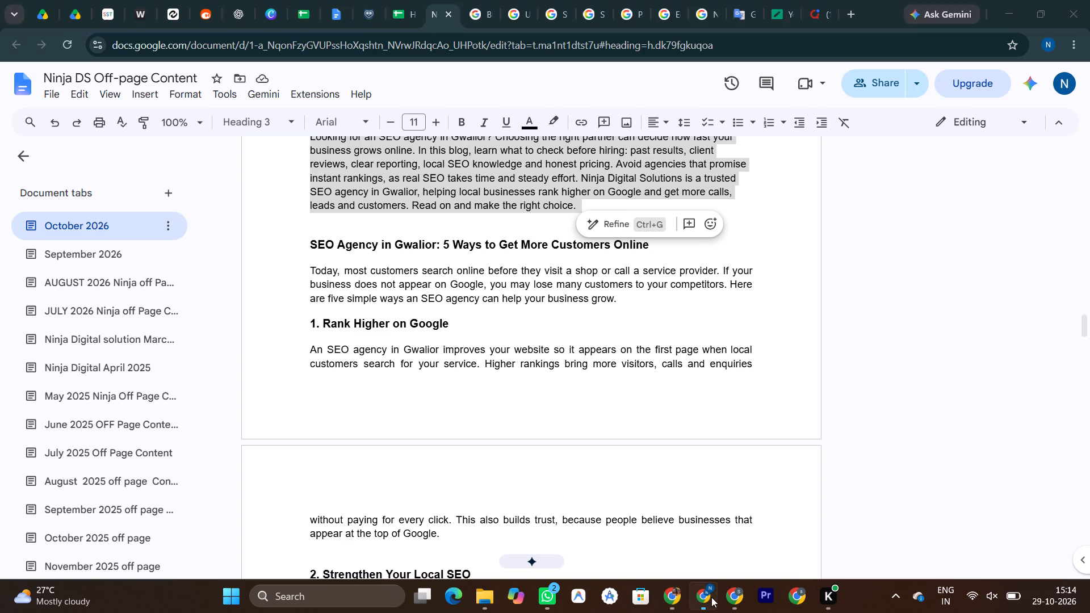
left_click(824, 0)
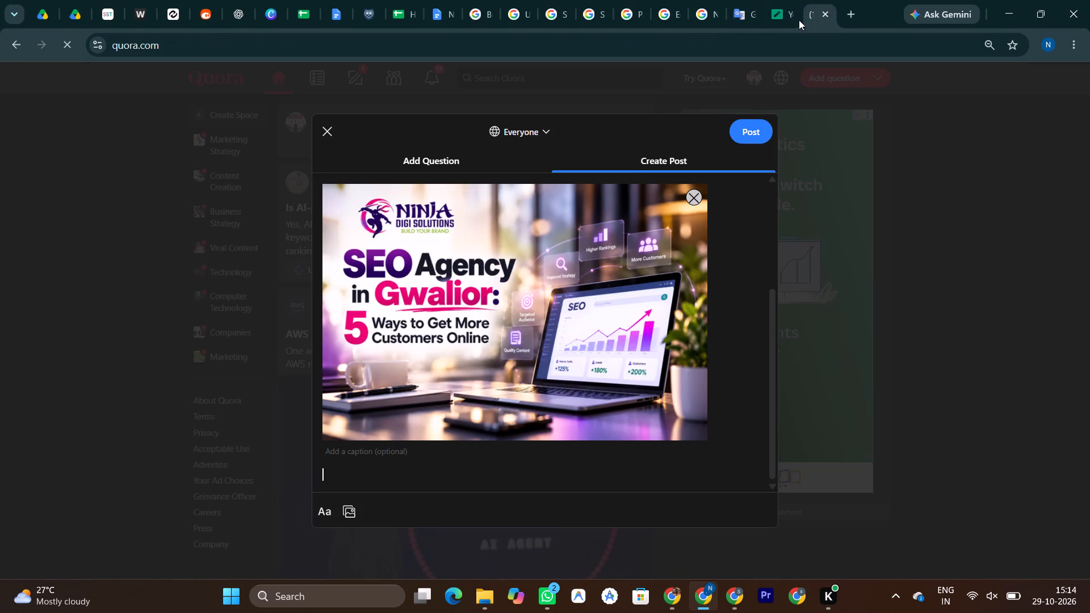
key("ctrl+v")
Tighten the gap below the "SEO Agency in Gwalior: 5 Ways to Get More Customers Online" line and format that line as a heading.
scroll(460, 439, "down", 1)
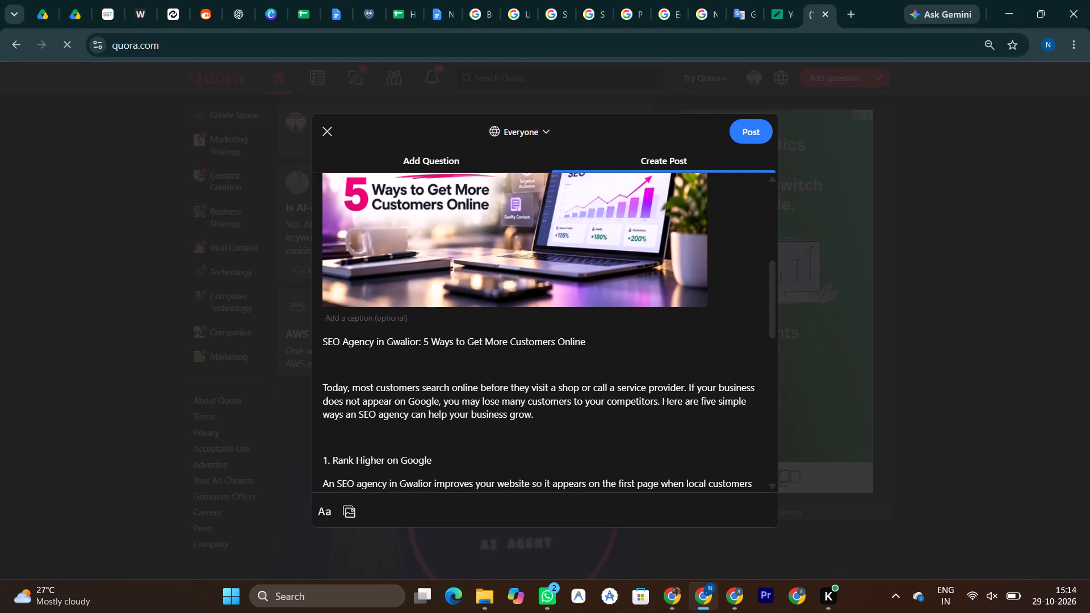
left_click(332, 359)
key("BackSpace")
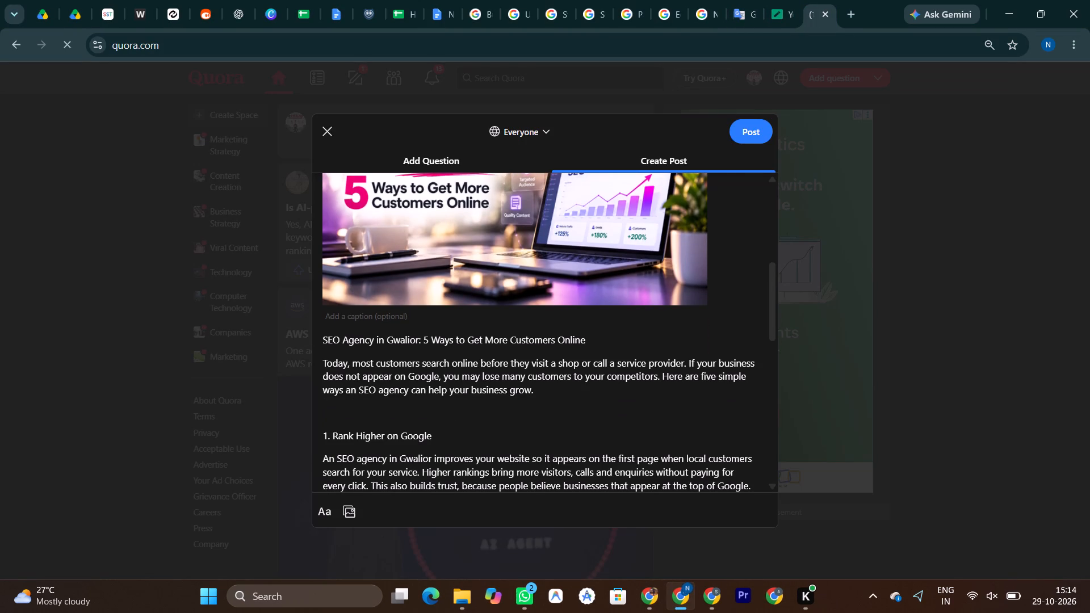
key("shift+Return")
left_click_drag(595, 346, 358, 348)
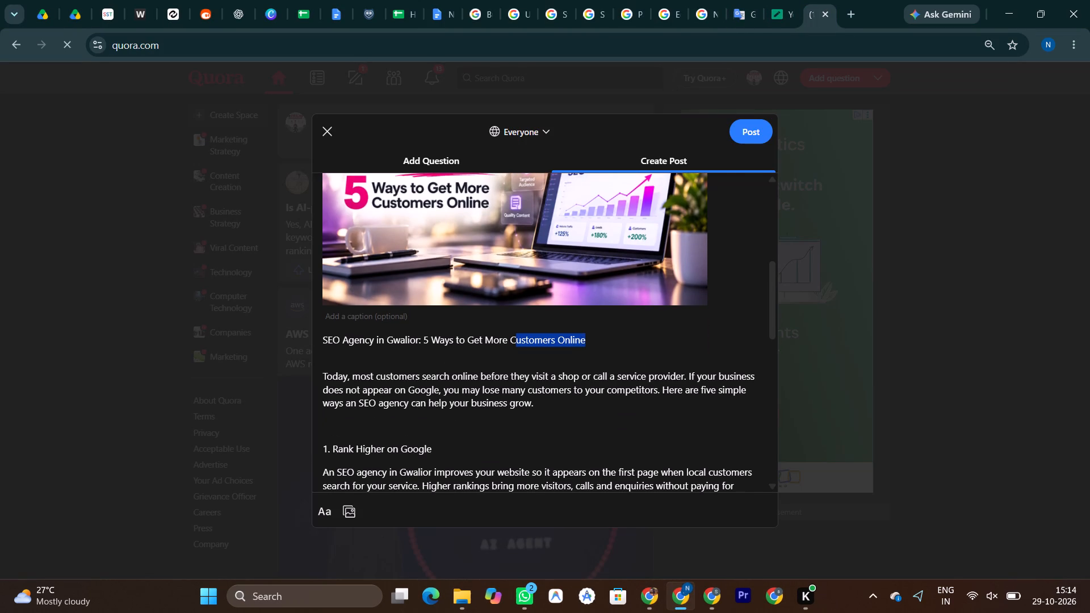
left_click_drag(358, 348, 312, 345)
left_click(329, 509)
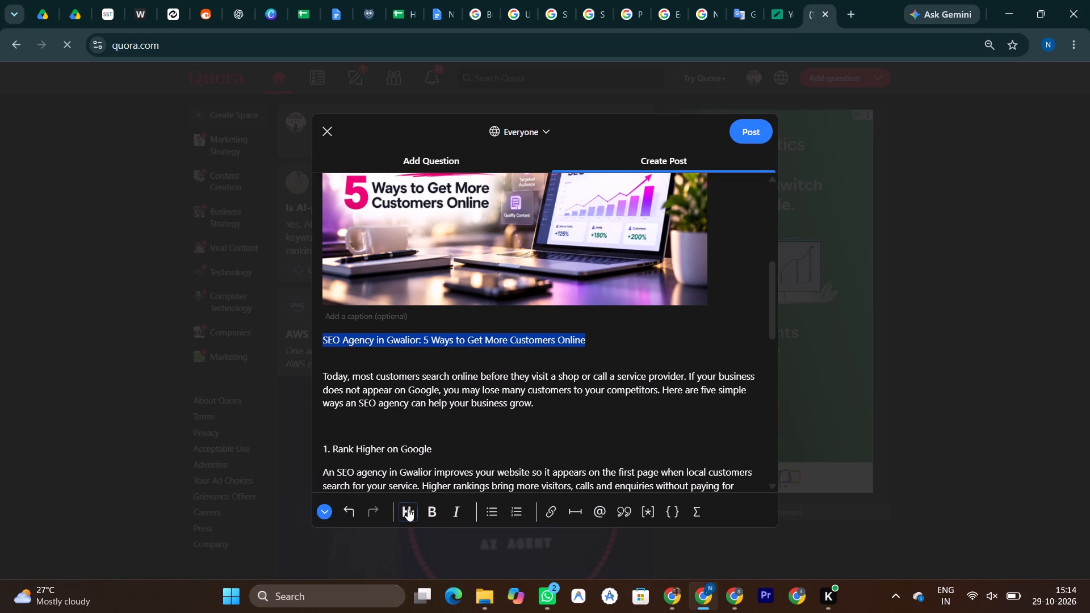
left_click(408, 509)
left_click_drag(421, 509, 428, 513)
left_click(428, 513)
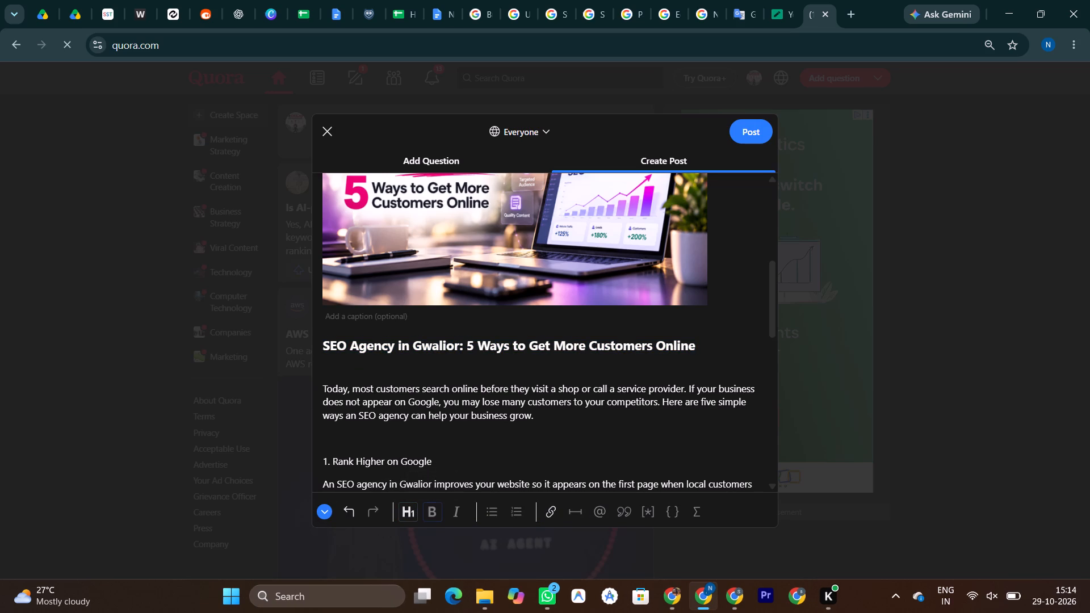
Format a short standalone line further down the pasted article as a heading.
scroll(487, 440, "down", 1)
left_click(464, 402)
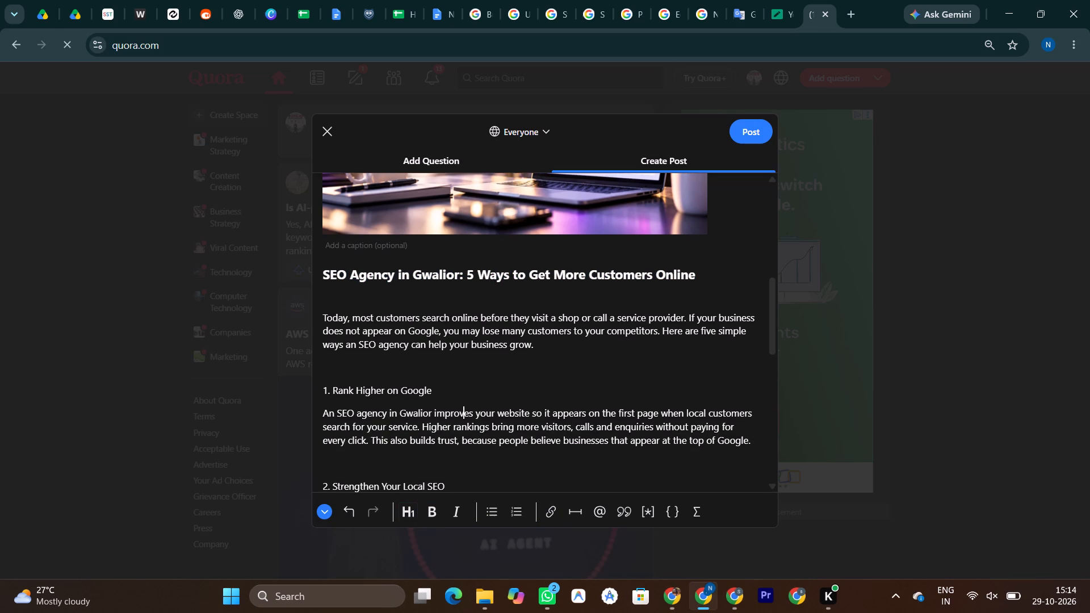
scroll(481, 396, "down", 16)
left_click_drag(379, 389, 311, 391)
left_click(418, 511)
left_click(413, 509)
Copy the search-engine-optimization-seo-agency URL listed under "8. Blog" in the October 2026 section of the Ninja DS Off-page Content document.
scroll(512, 394, "up", 8)
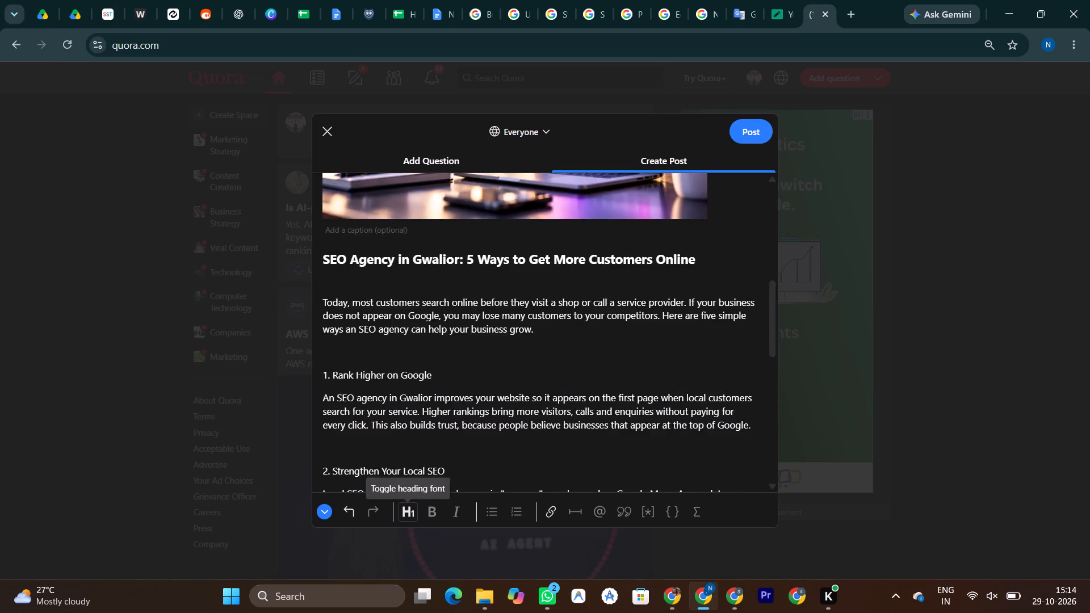
scroll(512, 394, "up", 8)
left_click(446, 0)
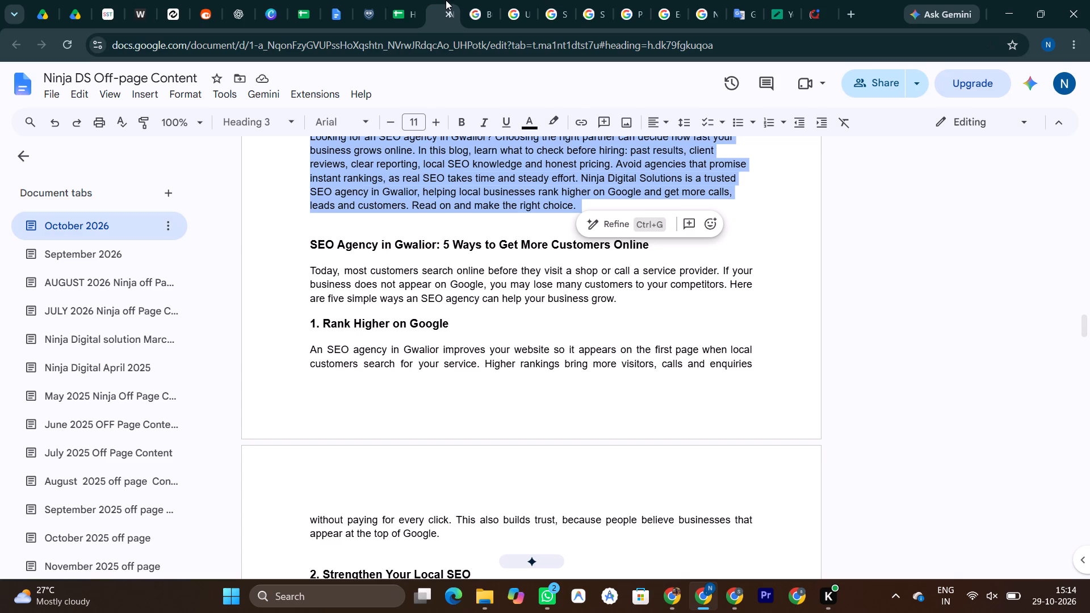
scroll(376, 314, "up", 6)
scroll(449, 379, "down", 2)
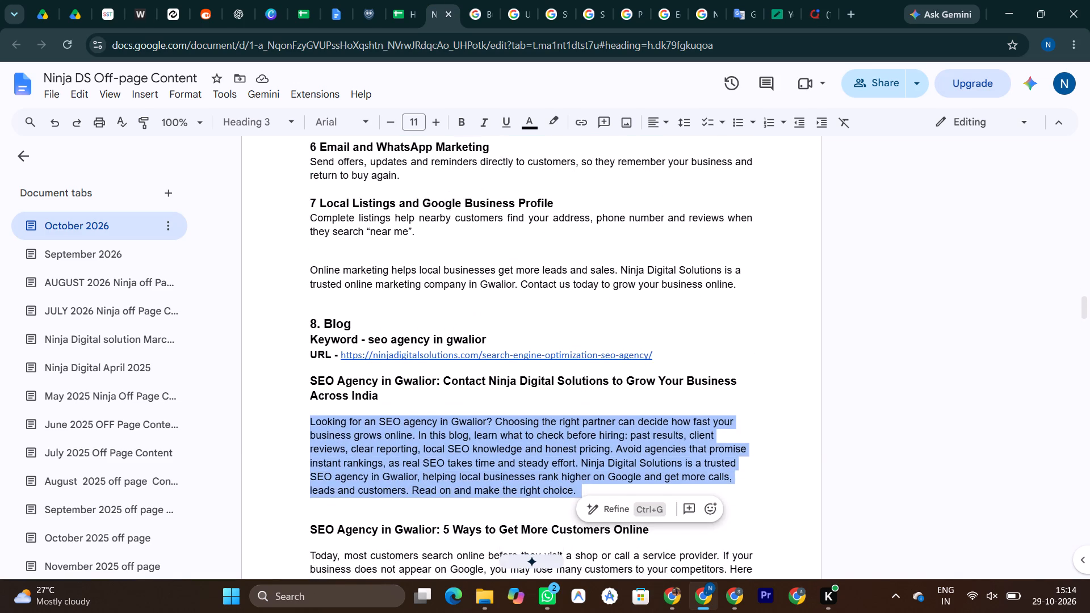
scroll(630, 328, "up", 14)
scroll(630, 328, "down", 13)
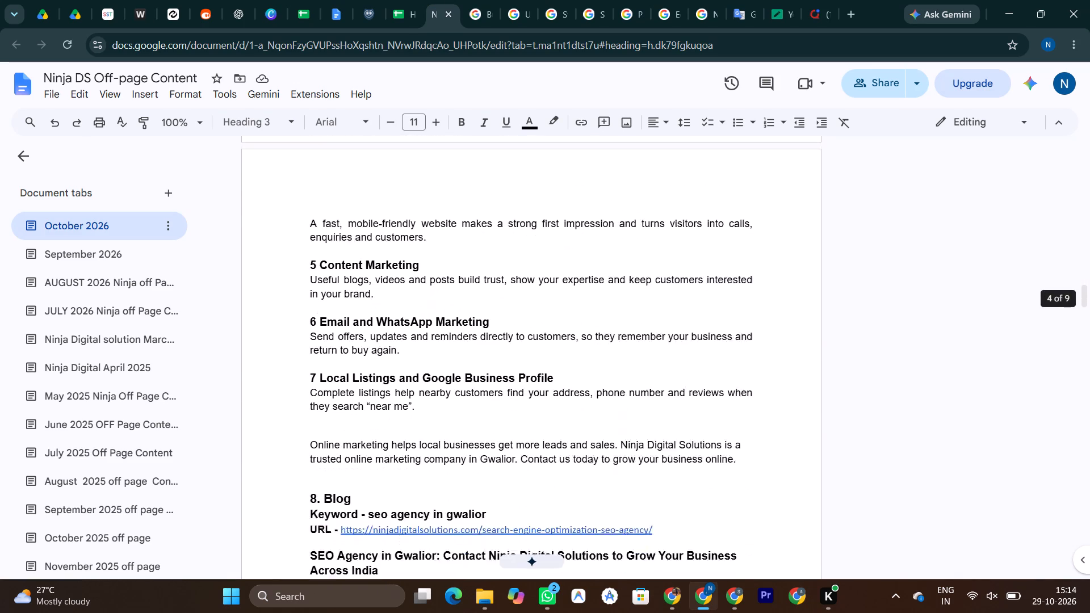
scroll(630, 325, "down", 1)
left_click_drag(653, 350, 468, 364)
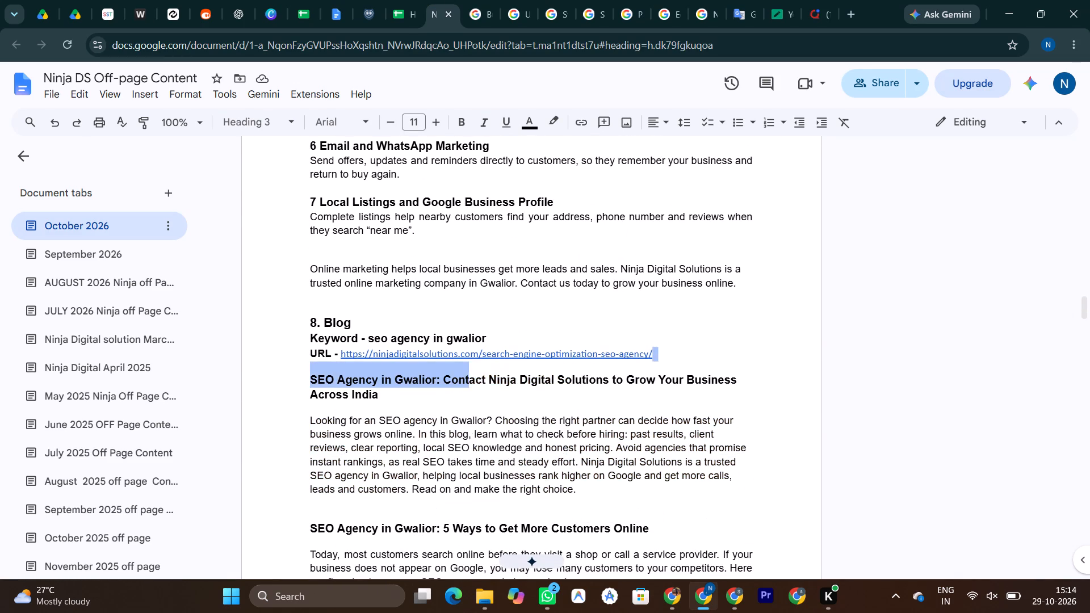
left_click_drag(468, 364, 343, 360)
key("ctrl+c")
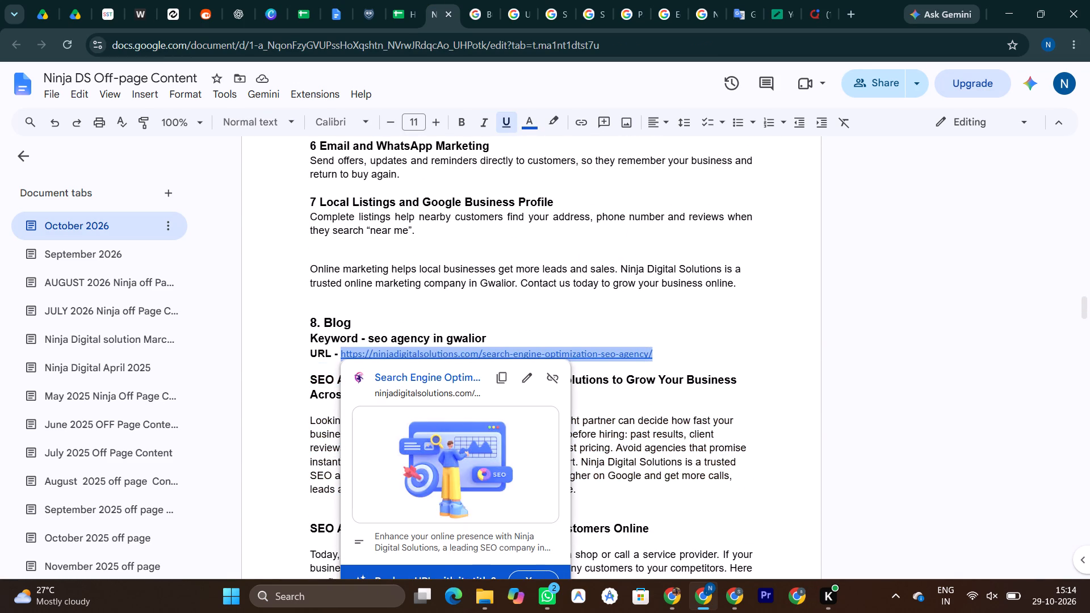
In the Quora post, link the opening sentence's "SEO agency in Gwalior" to the copied ninjadigitalsolutions.com/search-engine-optimization-seo-agency/ address.
left_click(813, 0)
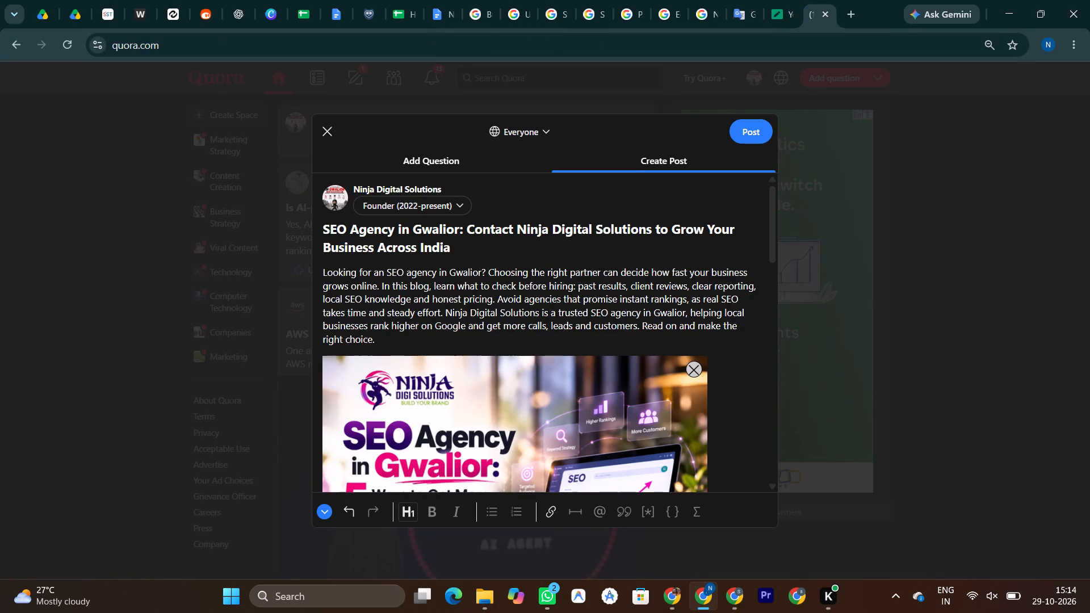
left_click_drag(385, 274, 487, 271)
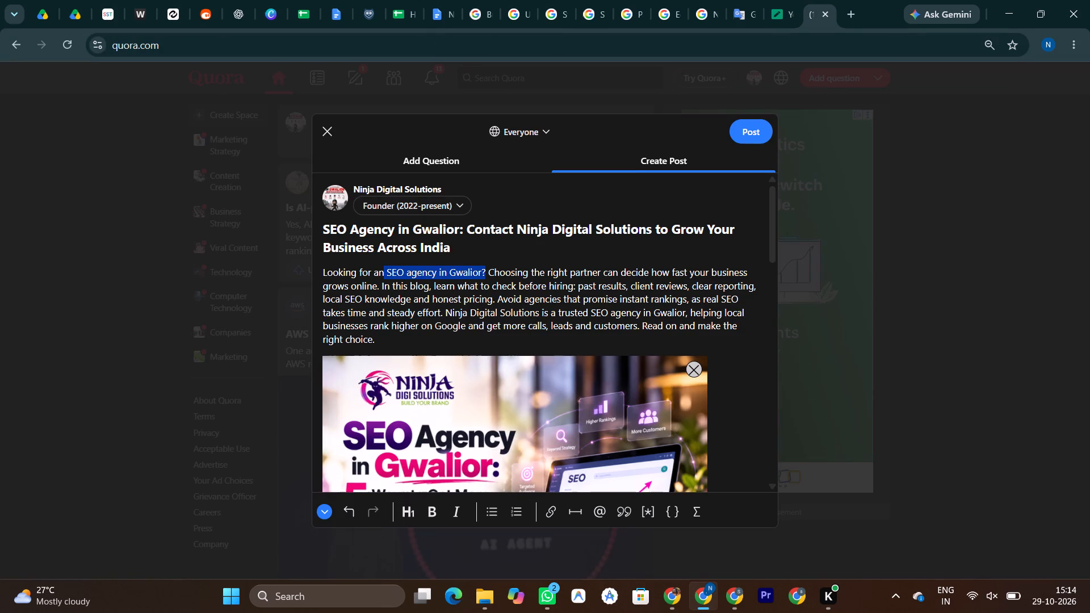
left_click_drag(487, 271, 479, 272)
left_click_drag(480, 272, 439, 274)
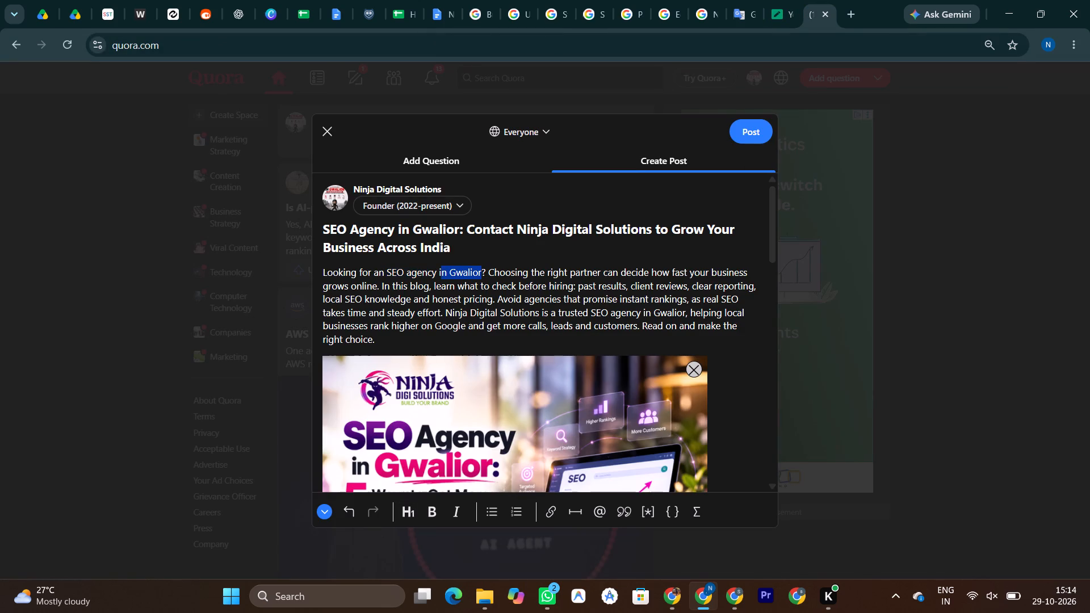
left_click_drag(439, 274, 388, 275)
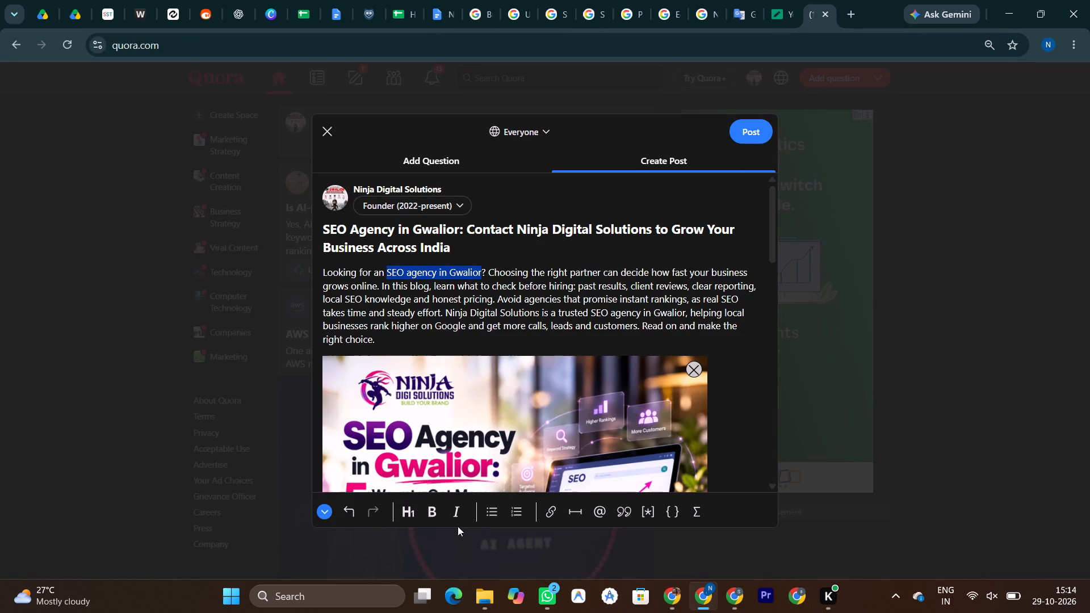
left_click(551, 508)
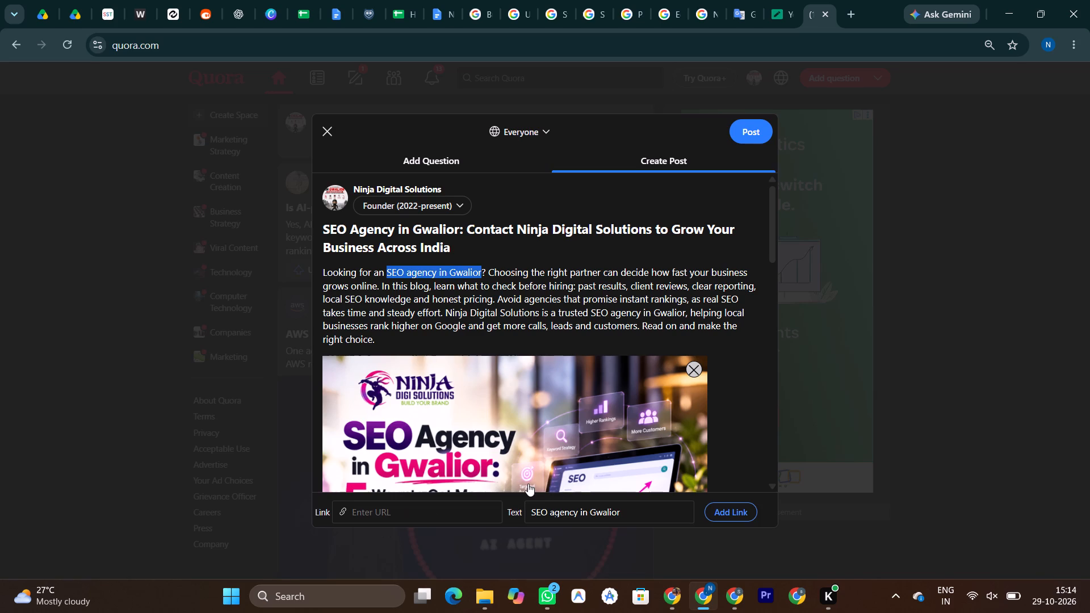
key("ctrl+v")
left_click(726, 514)
Link "SEO agency in Gwalior" in the paragraph under "1. Rank Higher on Google" to the same SEO agency page URL.
scroll(627, 376, "down", 1)
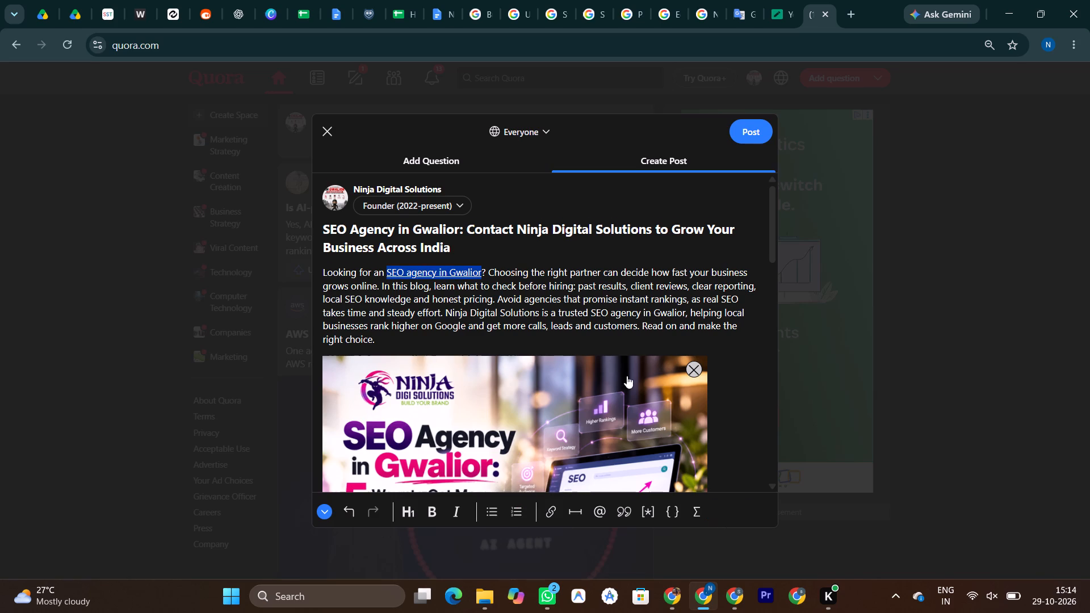
scroll(627, 376, "down", 2)
scroll(590, 360, "up", 2)
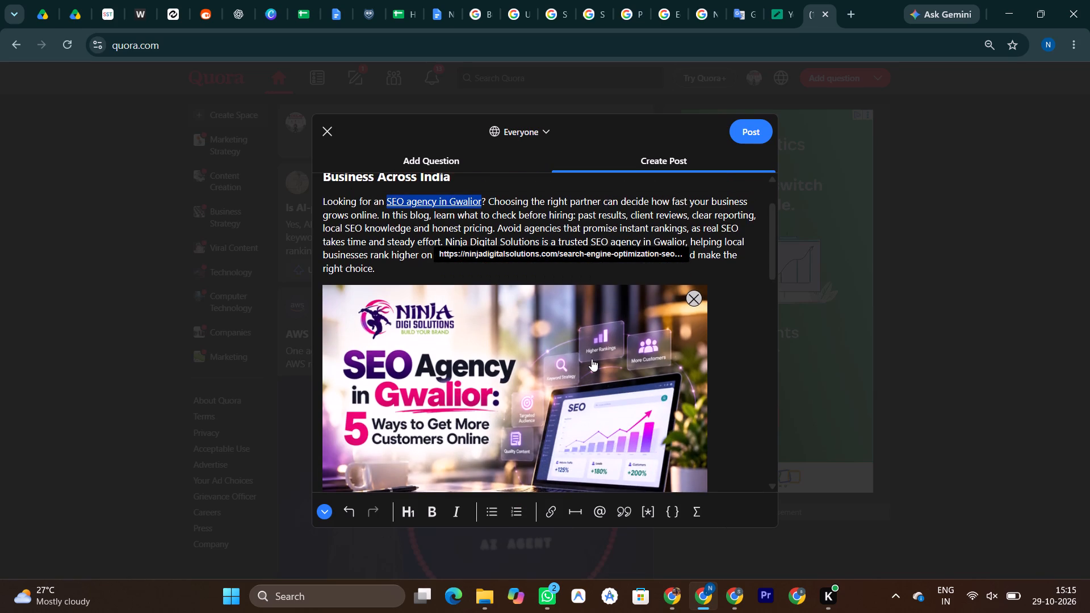
scroll(592, 359, "down", 4)
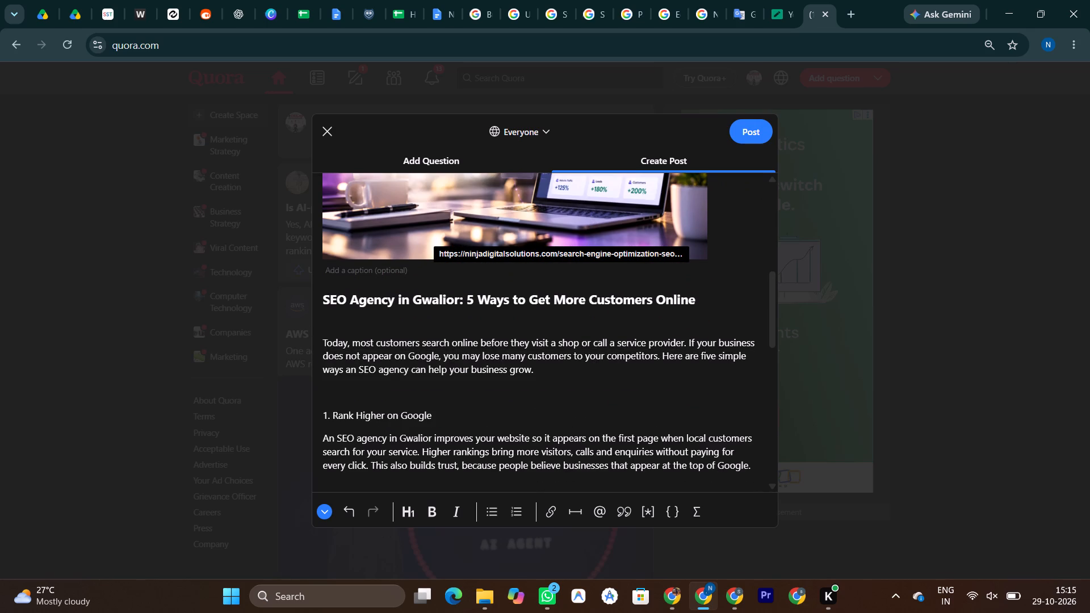
scroll(557, 359, "down", 2)
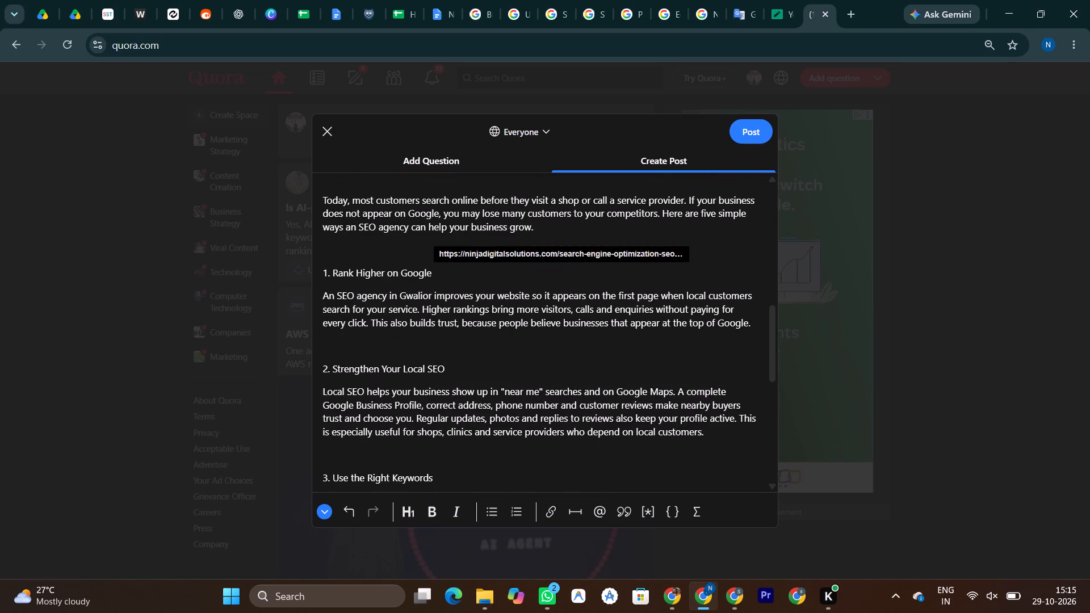
left_click_drag(338, 295, 391, 294)
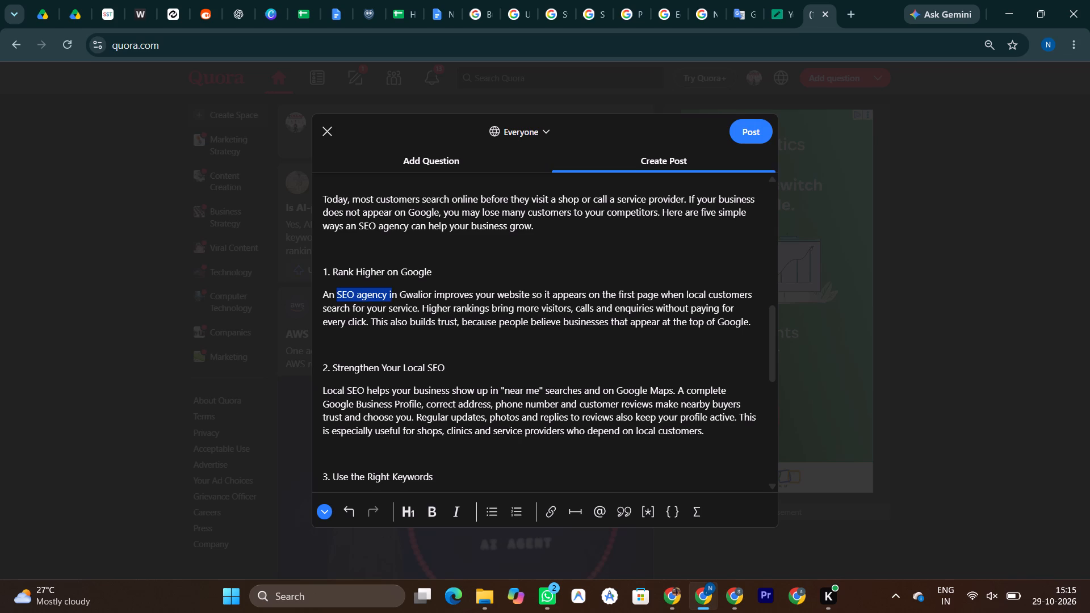
left_click_drag(391, 294, 432, 295)
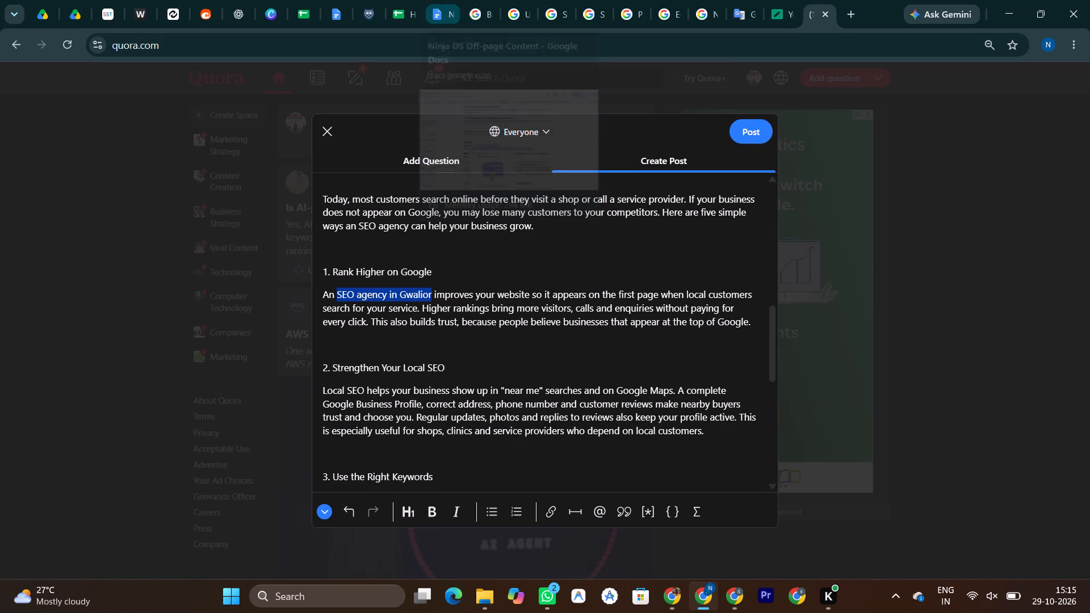
left_click(556, 515)
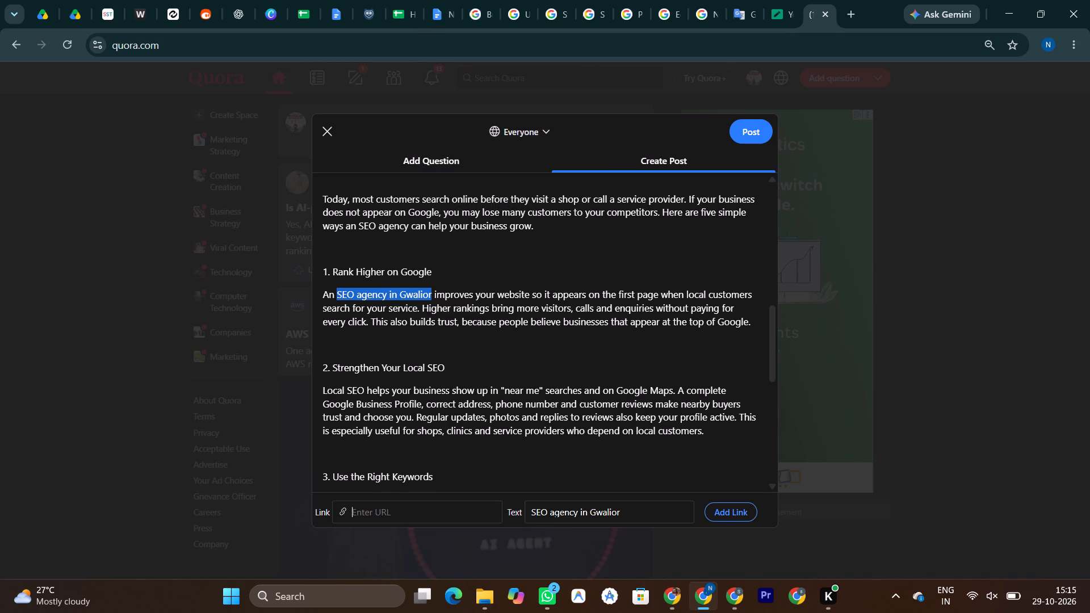
key("ctrl+v")
left_click(716, 511)
Link "SEO agency in Gwalior" in the Conclusion paragraph to the same SEO agency page URL.
scroll(481, 316, "down", 2)
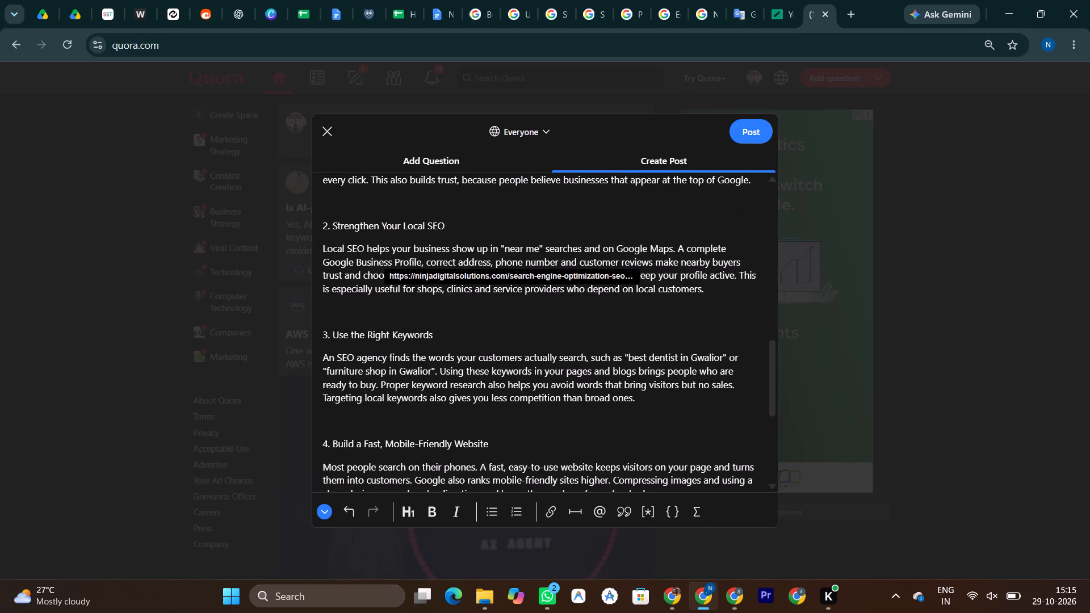
scroll(448, 281, "down", 9)
scroll(590, 324, "down", 5)
scroll(590, 325, "up", 2)
scroll(590, 325, "down", 3)
scroll(590, 325, "up", 1)
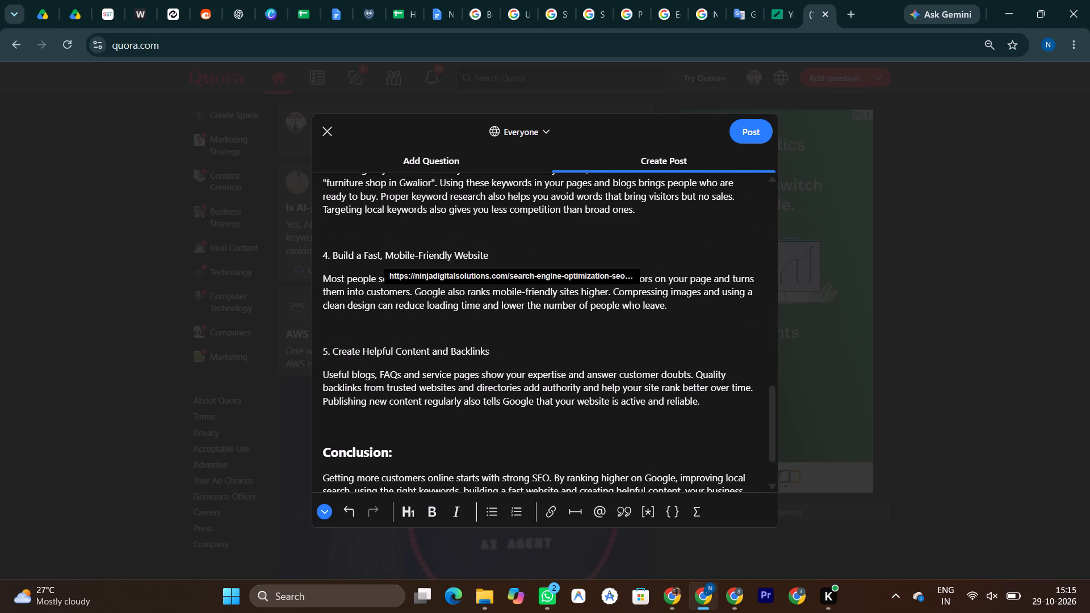
scroll(587, 335, "down", 2)
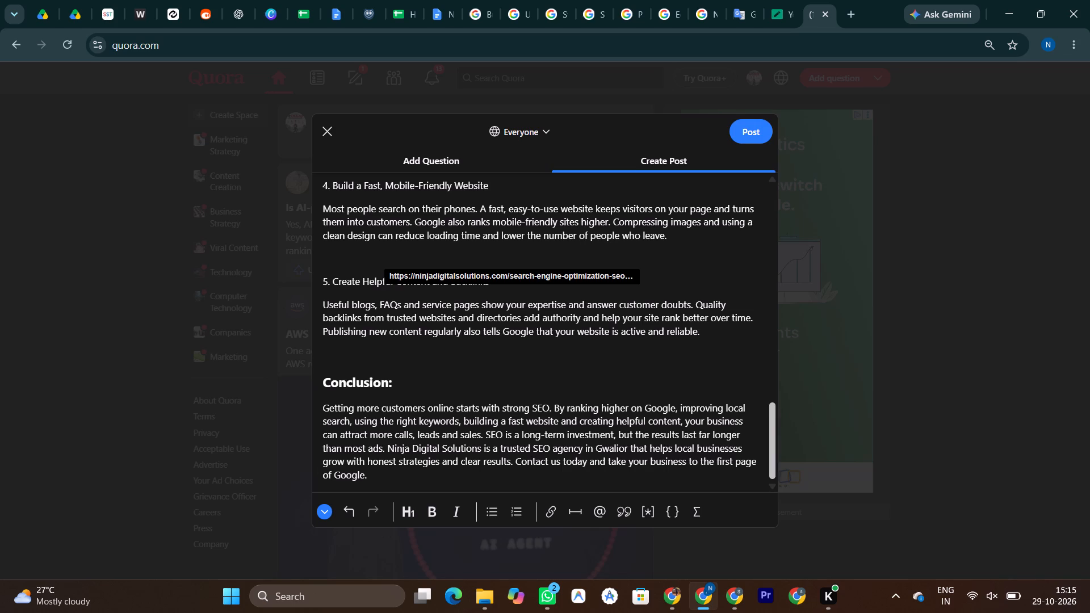
scroll(496, 409, "down", 1)
left_click_drag(534, 450, 633, 449)
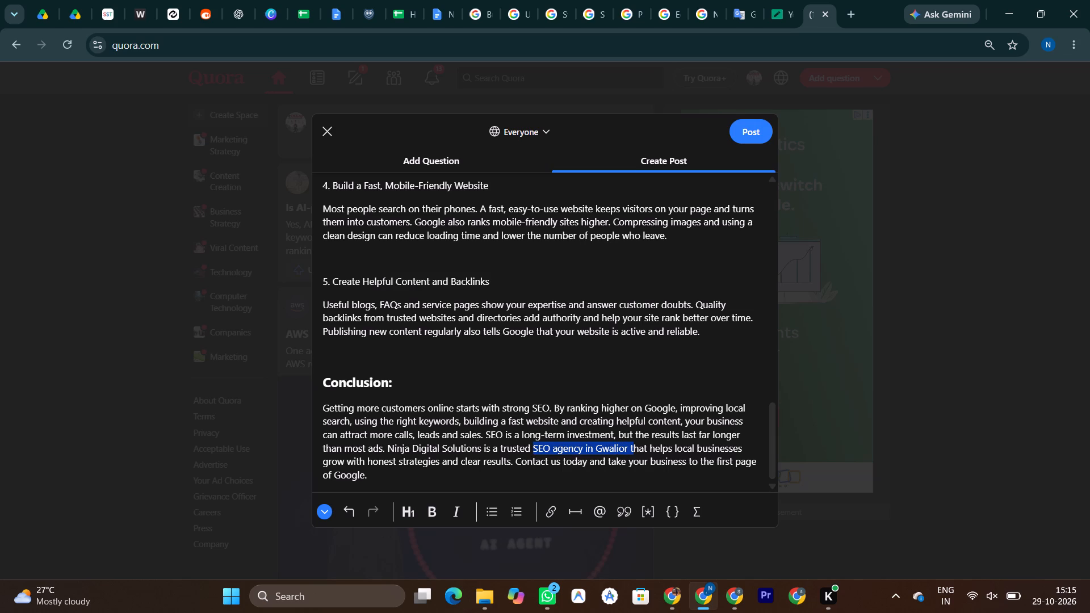
left_click_drag(633, 449, 627, 450)
left_click(550, 512)
key("ctrl+v")
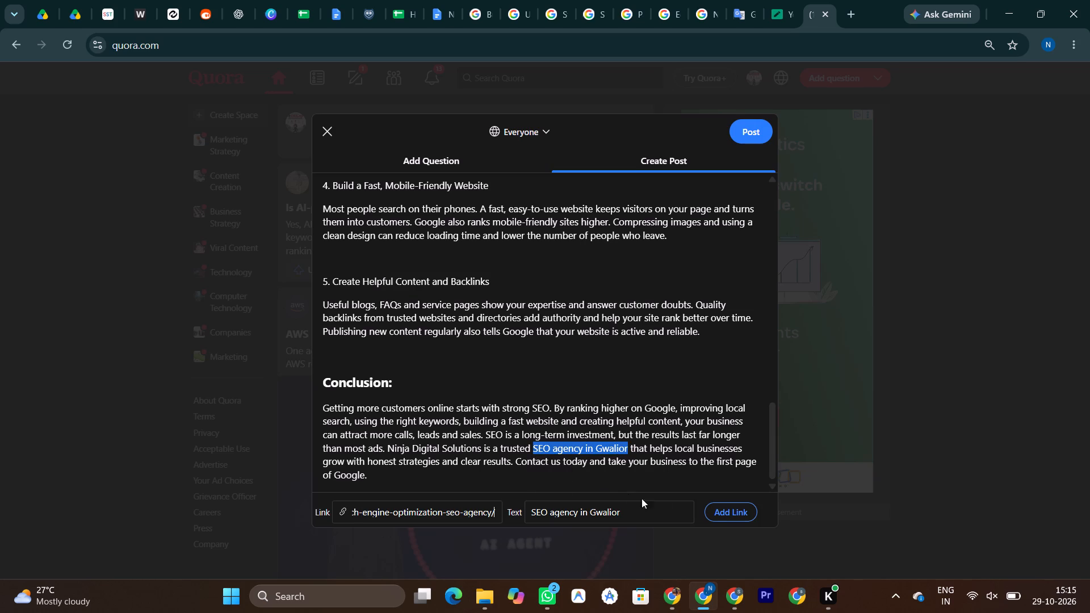
left_click(711, 514)
Link "SEO agency in Gwalior" in the opening paragraph's "Ninja Digital Solutions is a trusted" sentence to the same SEO agency page URL.
scroll(584, 368, "up", 2)
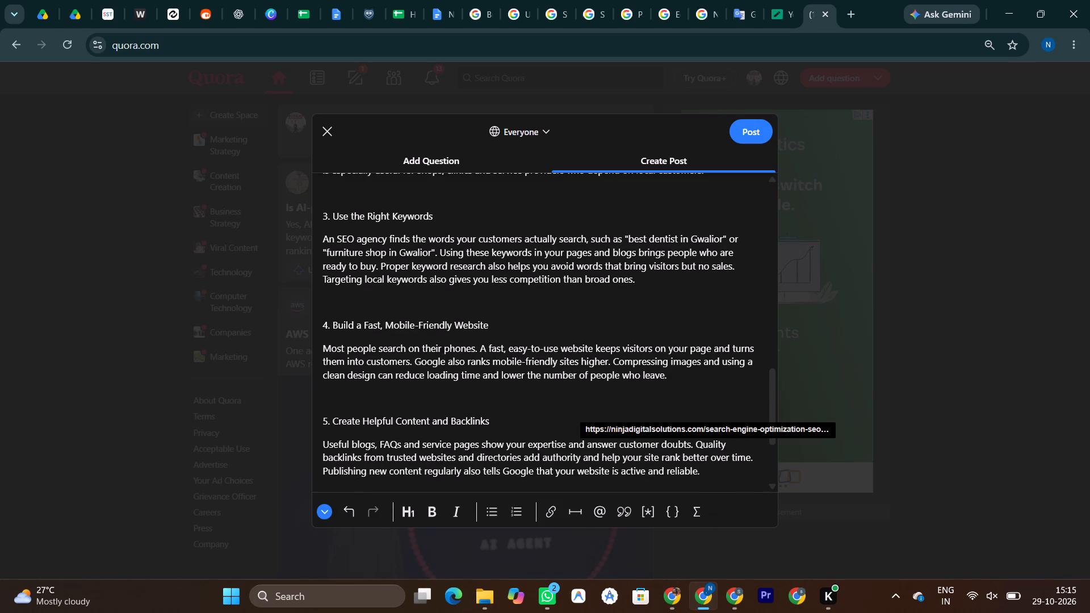
scroll(584, 368, "up", 1)
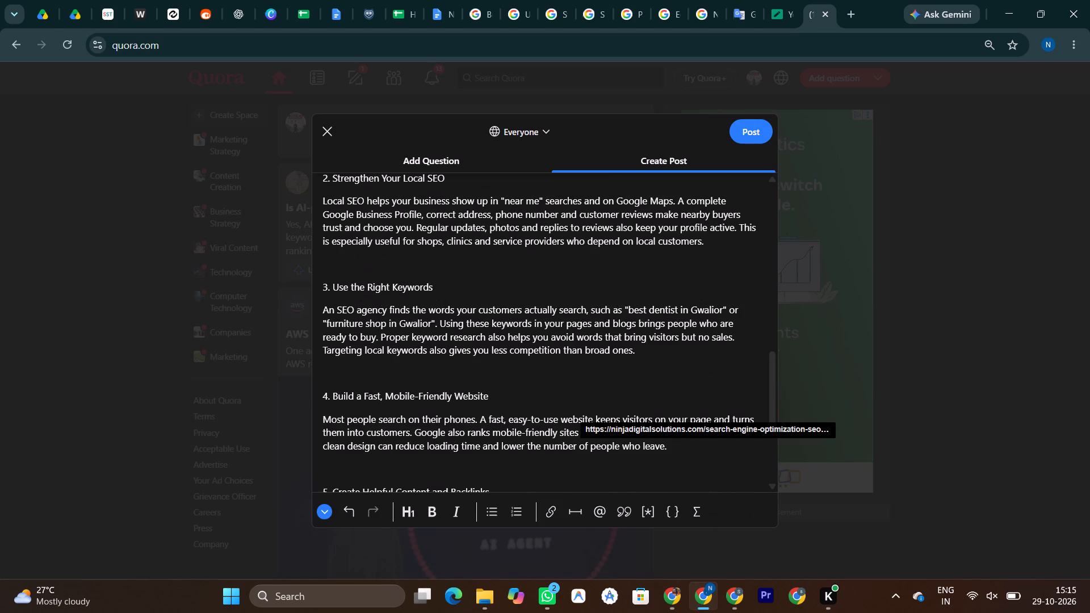
scroll(584, 368, "down", 1)
scroll(584, 368, "up", 2)
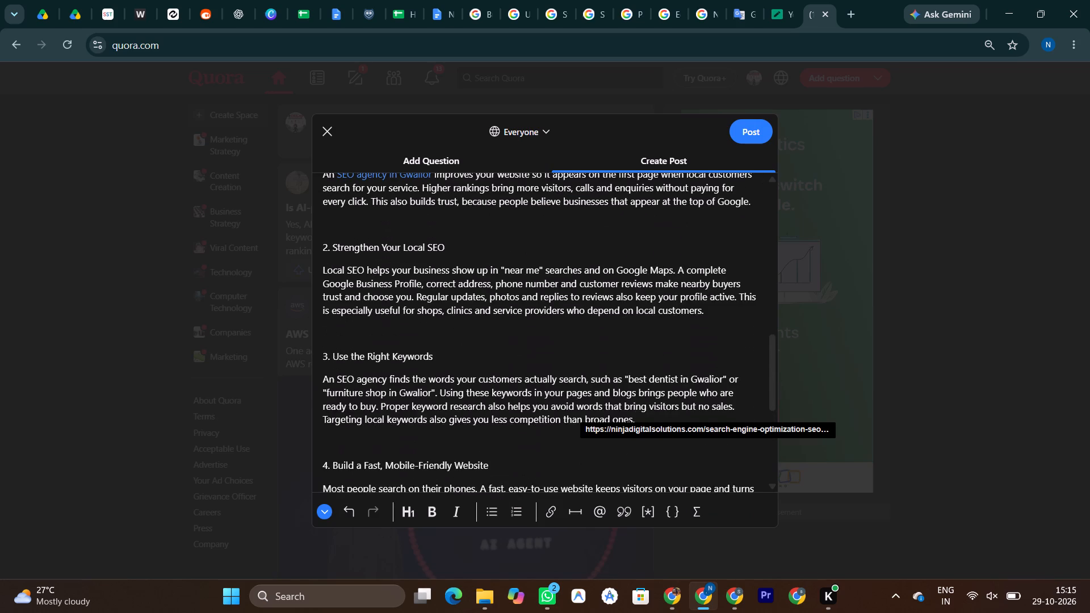
scroll(584, 368, "up", 5)
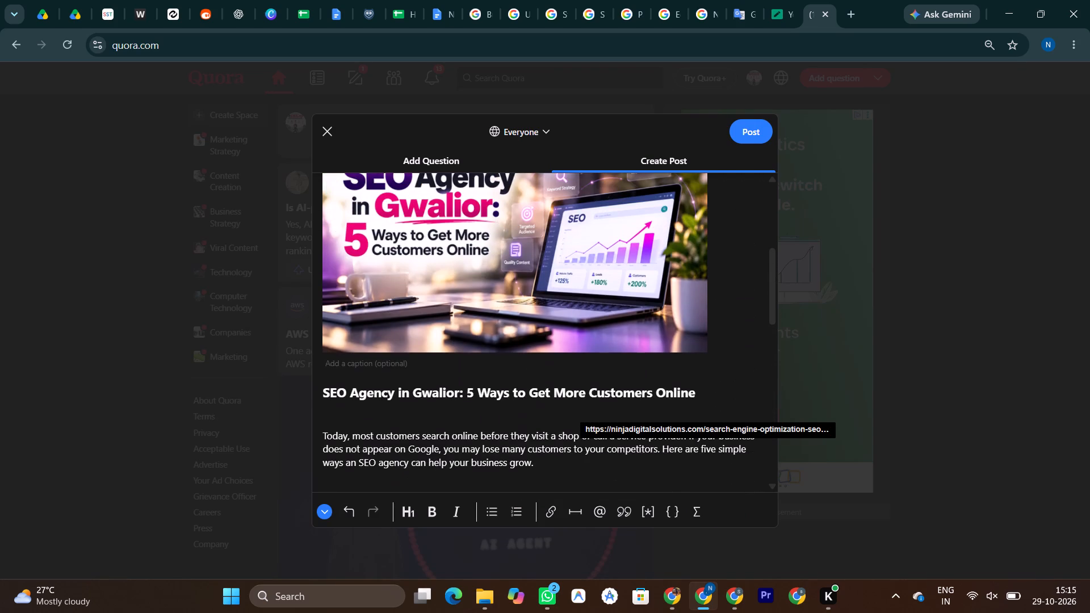
scroll(542, 382, "up", 5)
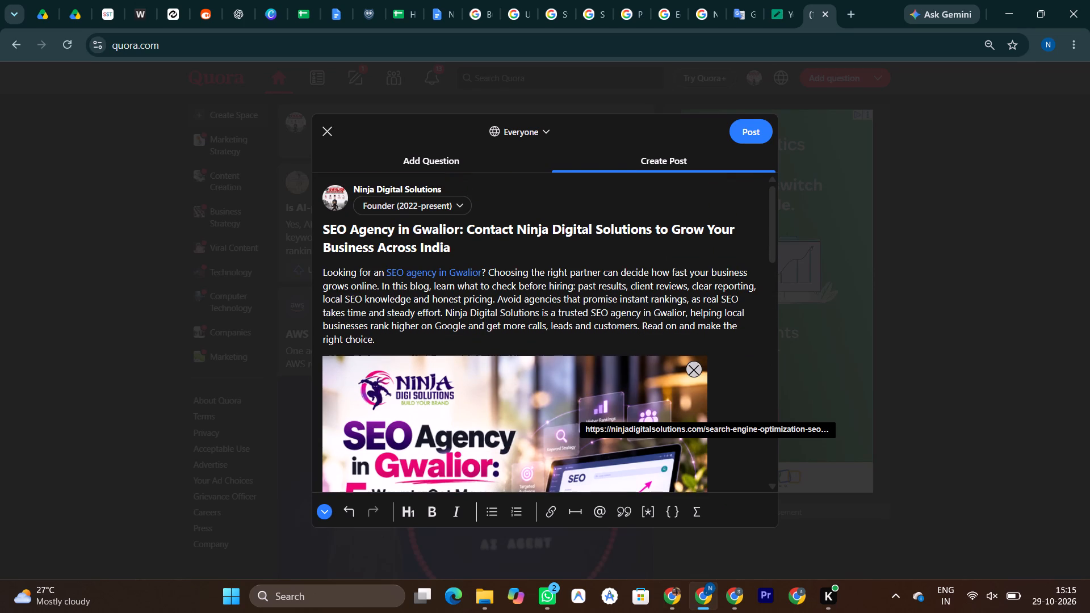
left_click_drag(592, 313, 660, 314)
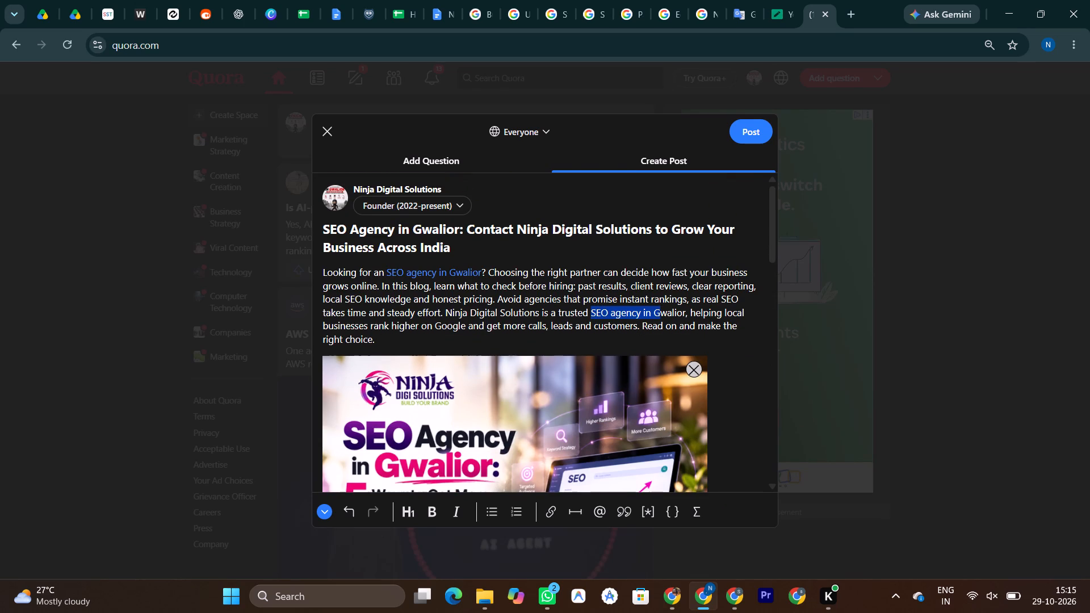
left_click_drag(660, 314, 685, 314)
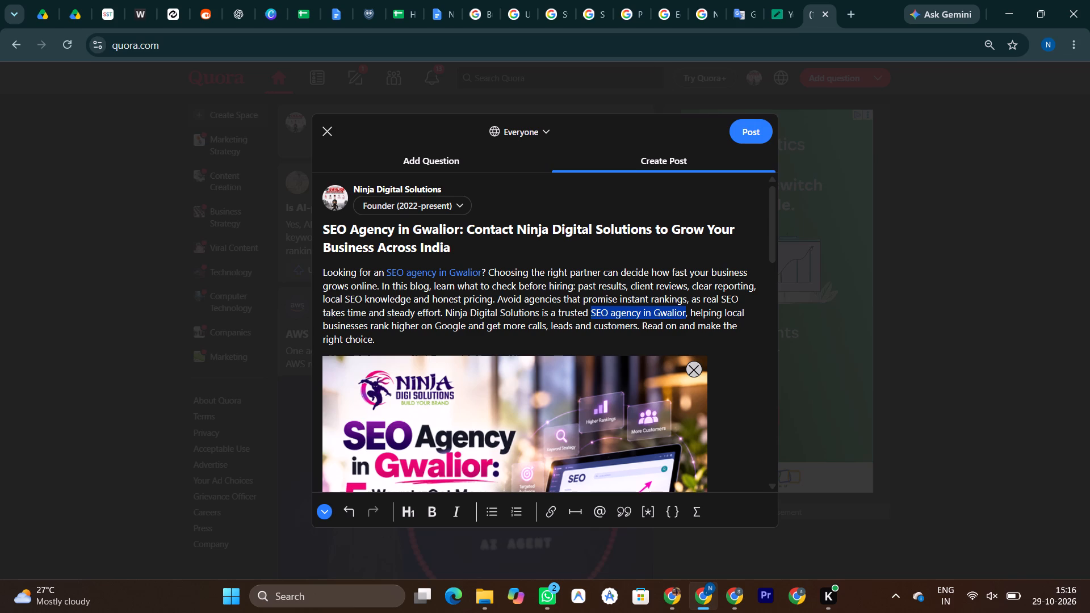
left_click_drag(685, 314, 685, 315)
left_click(549, 519)
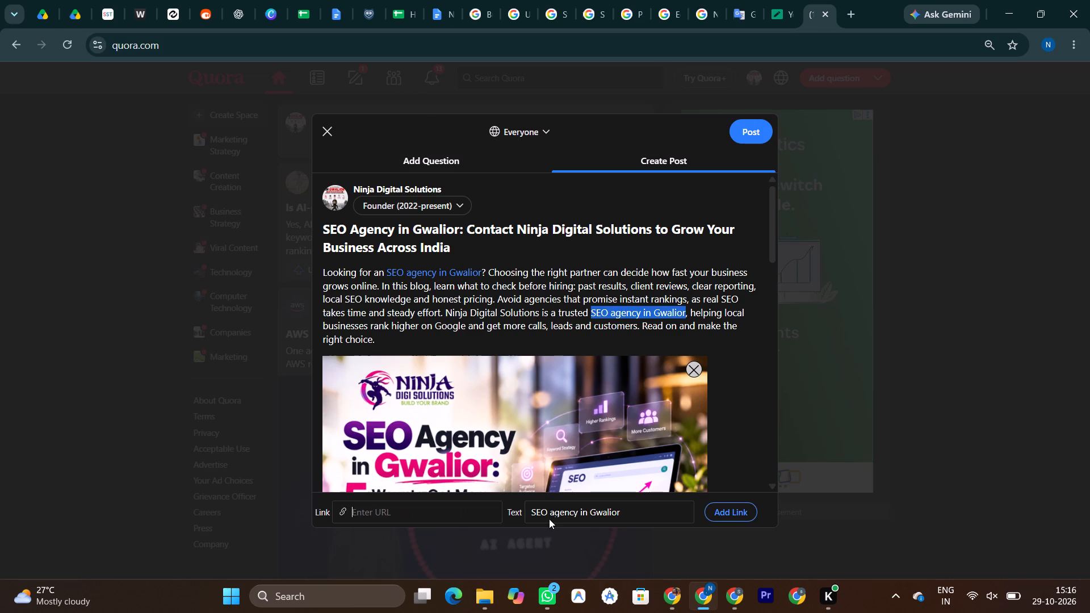
key("ctrl+v")
left_click(722, 506)
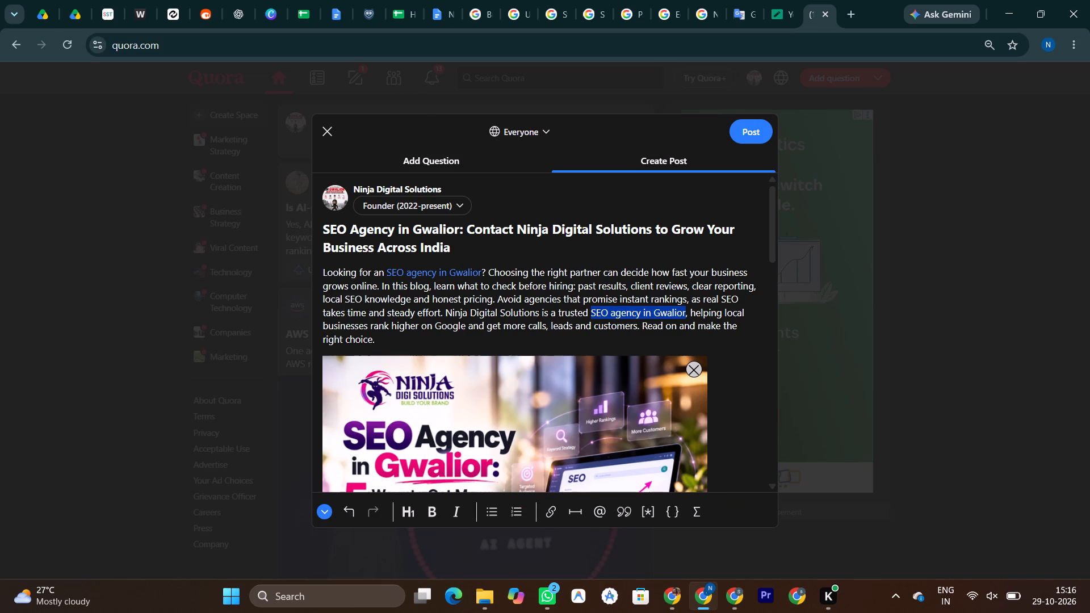
Check the linked keywords in the Quora draft and publish the post to Everyone.
scroll(653, 323, "down", 20)
scroll(653, 323, "down", 5)
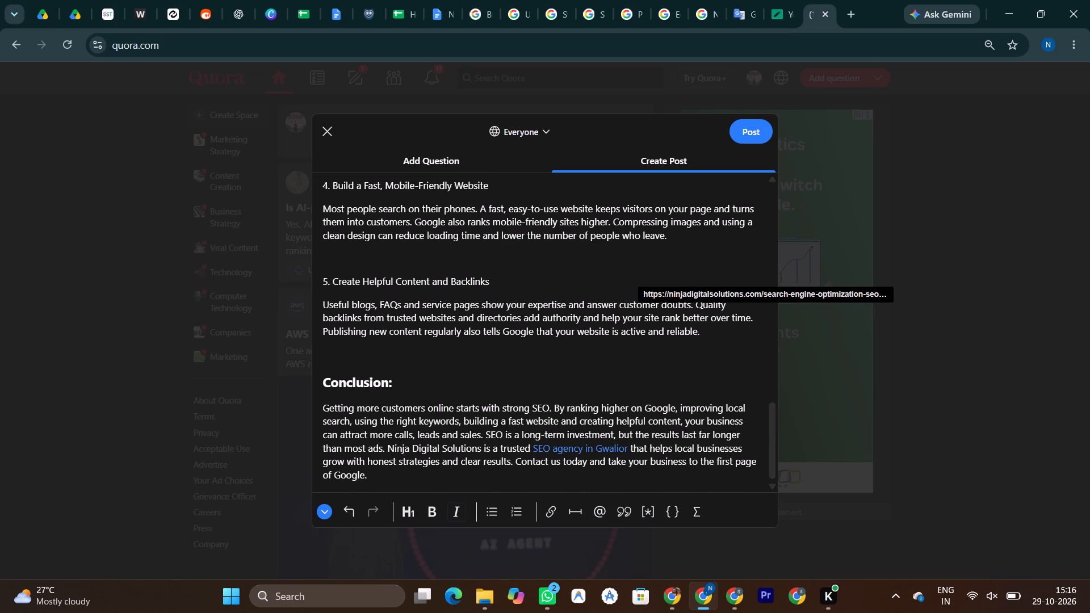
scroll(456, 347, "up", 20)
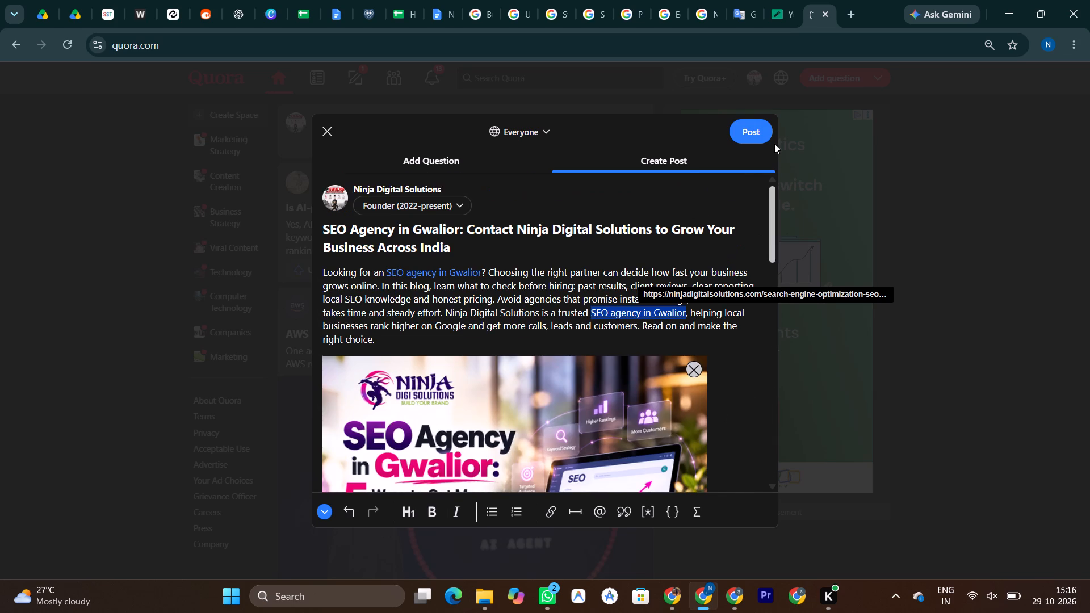
left_click(754, 131)
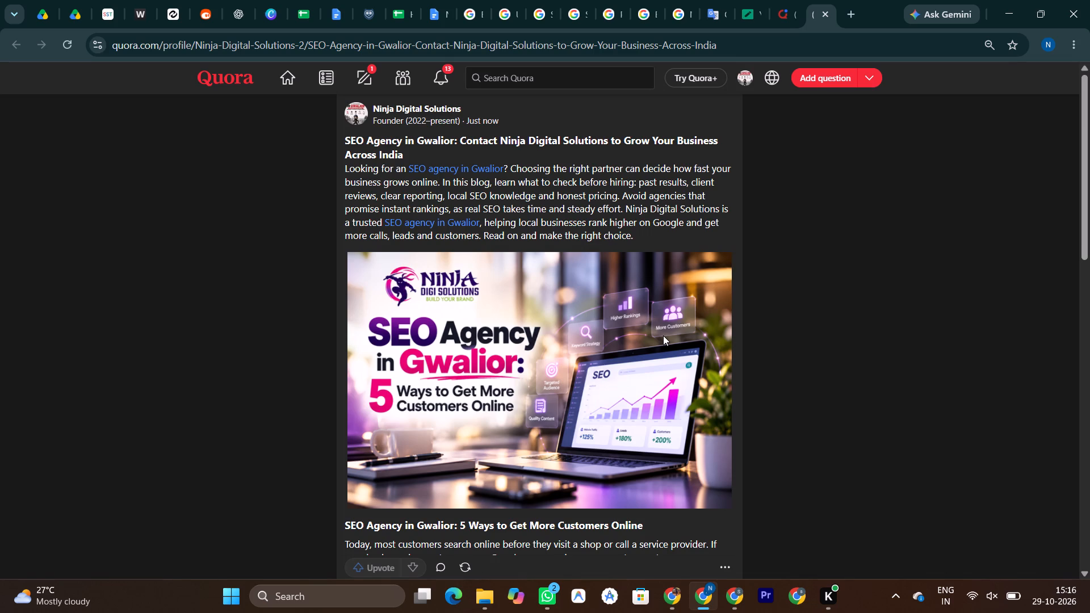
Copy the published Quora post's link into the Backlink Url cell of the October 2026 quora.com row in the Harsh Backlink sheet.
scroll(757, 299, "down", 12)
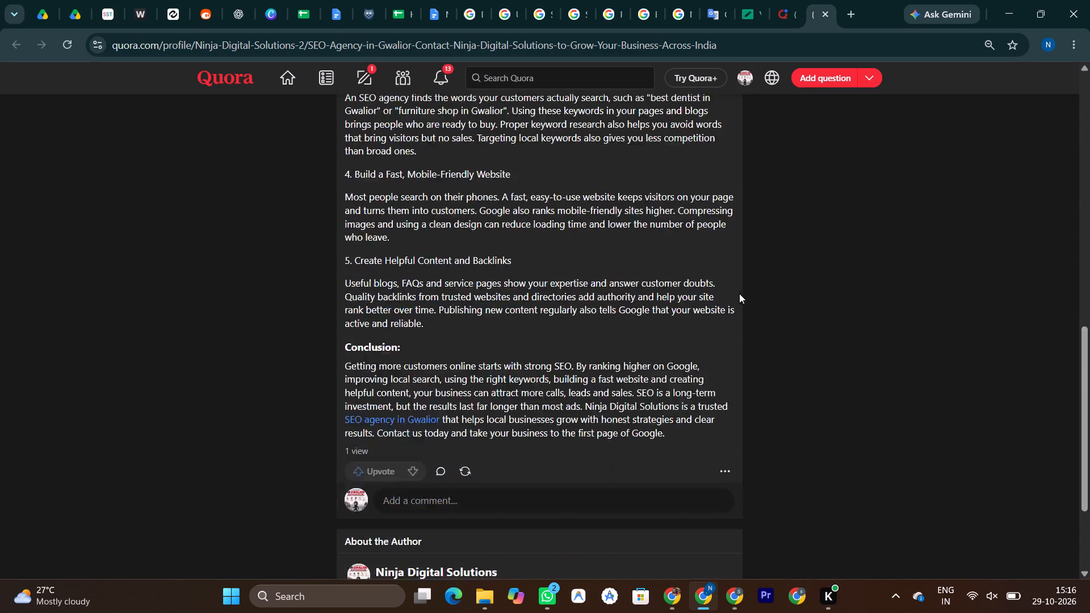
left_click(723, 321)
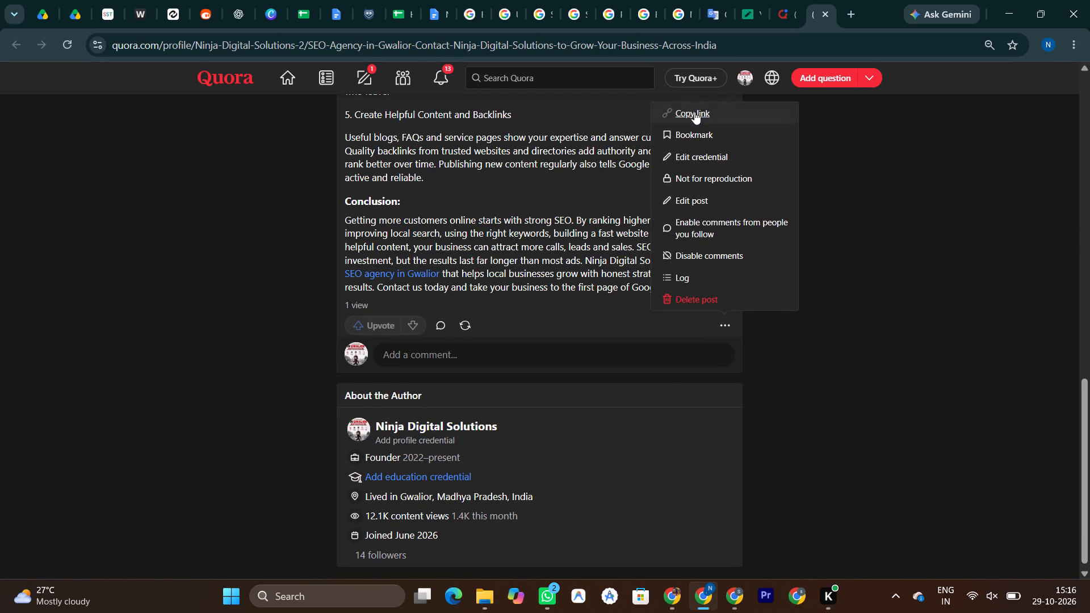
left_click(693, 114)
left_click(402, 0)
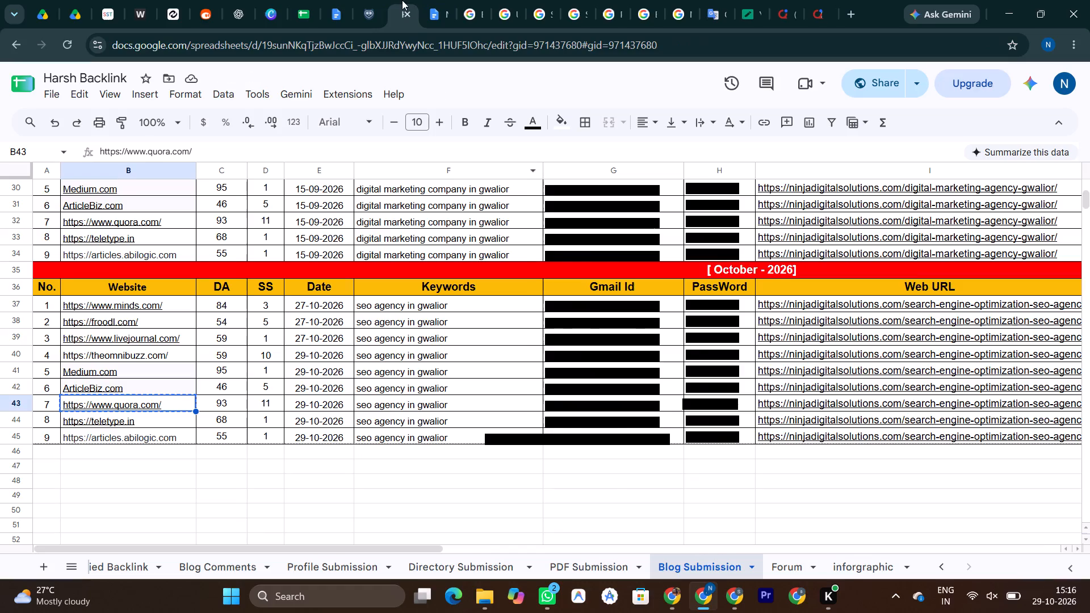
left_click_drag(438, 547, 603, 540)
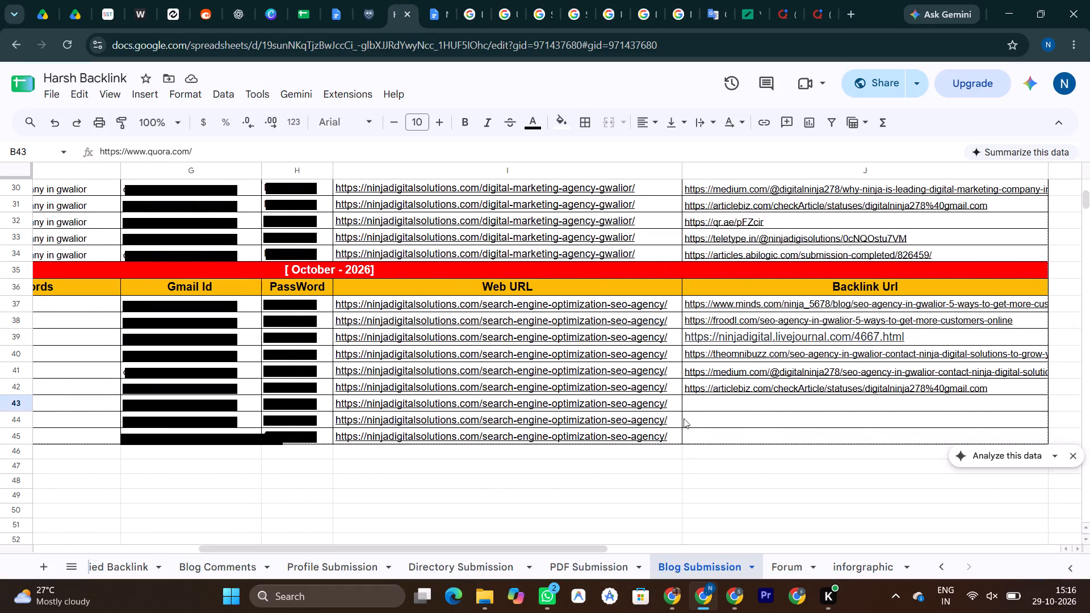
left_click(712, 397)
key("ctrl+v")
left_click(737, 423)
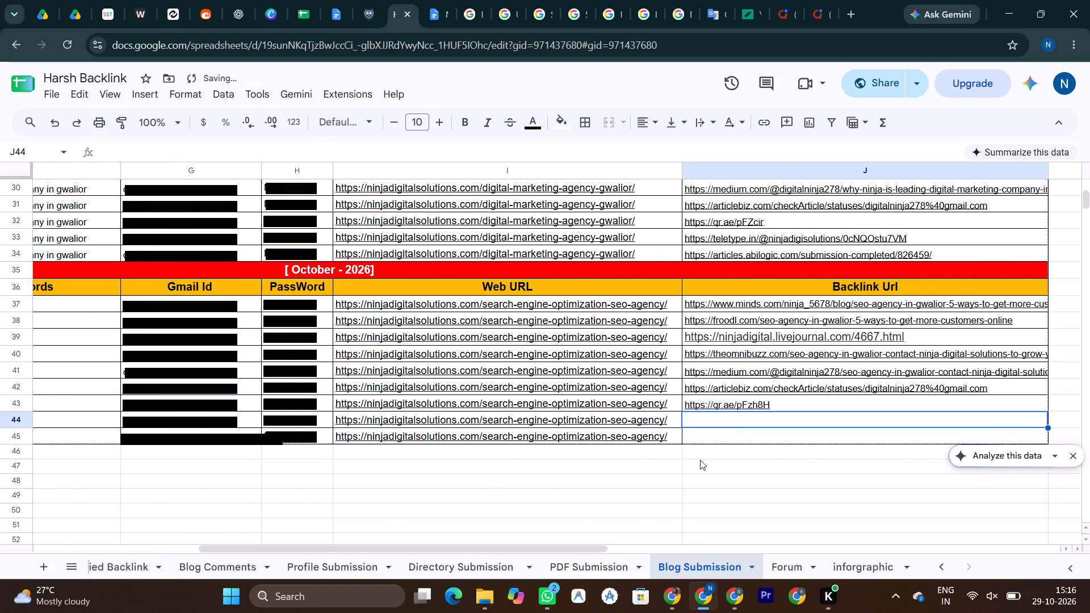
left_click_drag(575, 547, 223, 548)
left_click(168, 422)
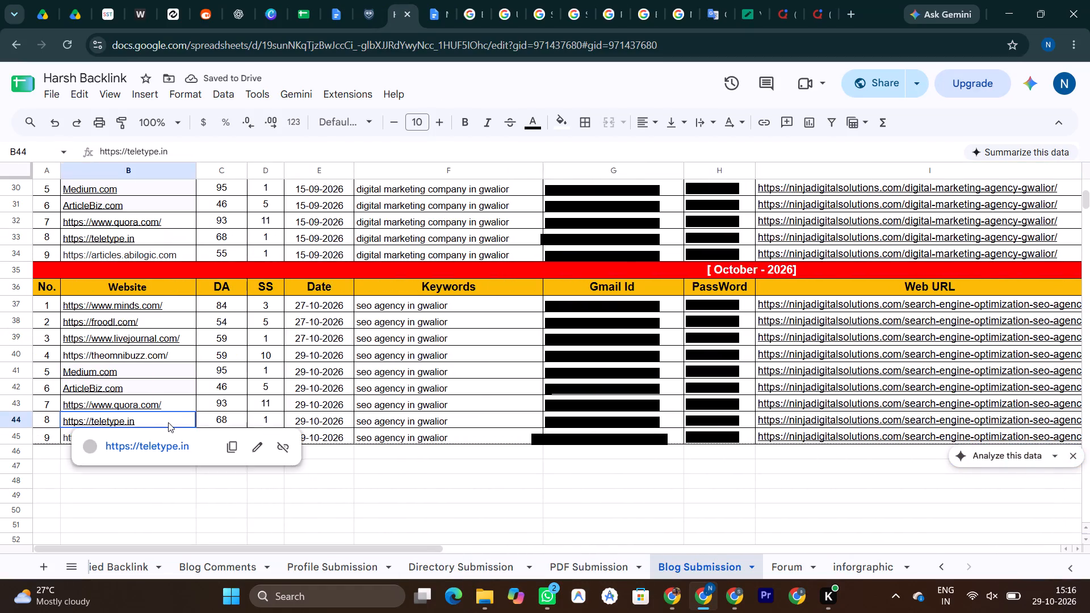
key("ctrl+c")
left_click(845, 0)
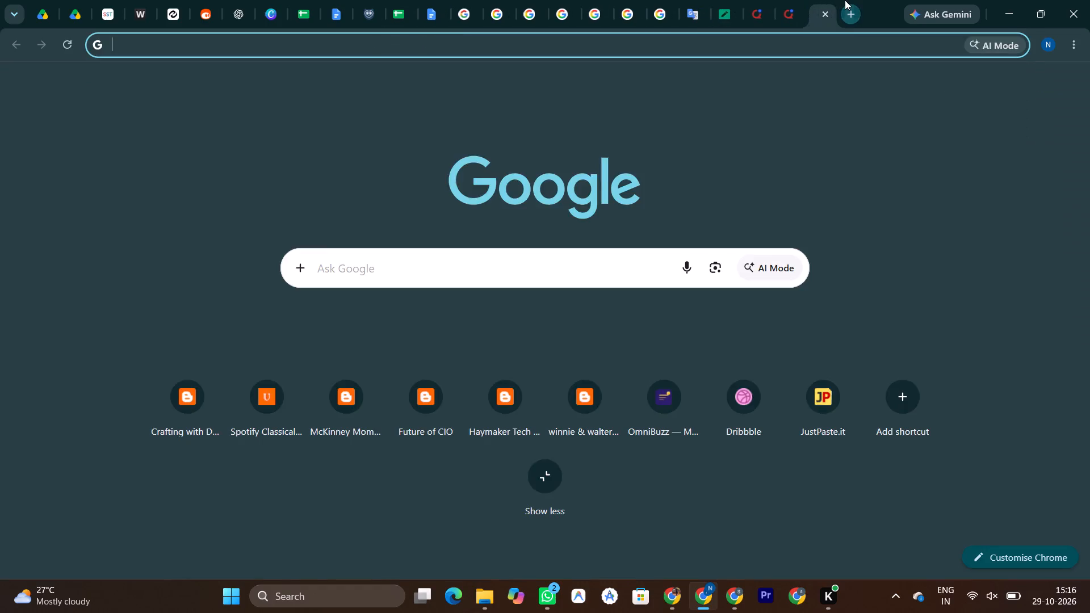
key("ctrl+v")
key("Return")
Close the finished ArticleBiz and Quora tabs, leaving the Teletype tab open.
left_click(727, 0)
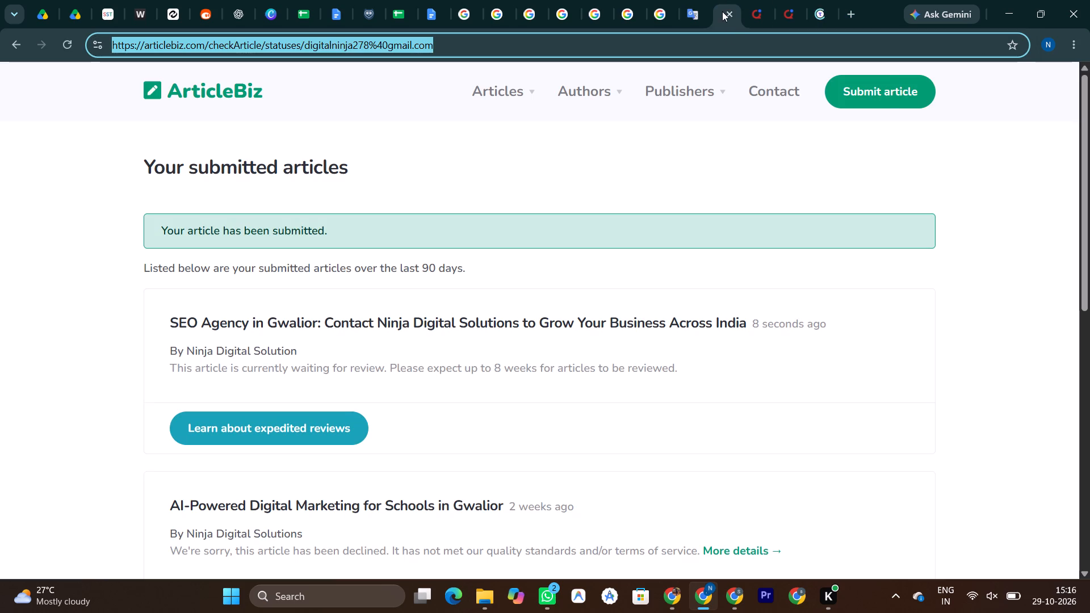
left_click(726, 13)
left_click(726, 13)
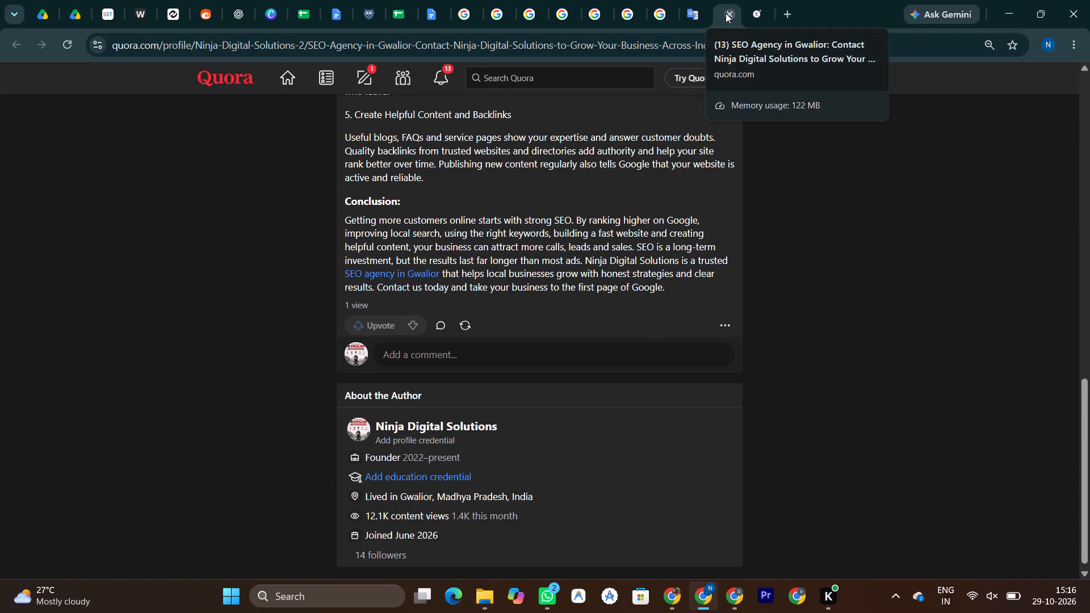
left_click(726, 13)
Translate the Teletype home page from Russian into English and dismiss the translation prompt.
left_click(948, 75)
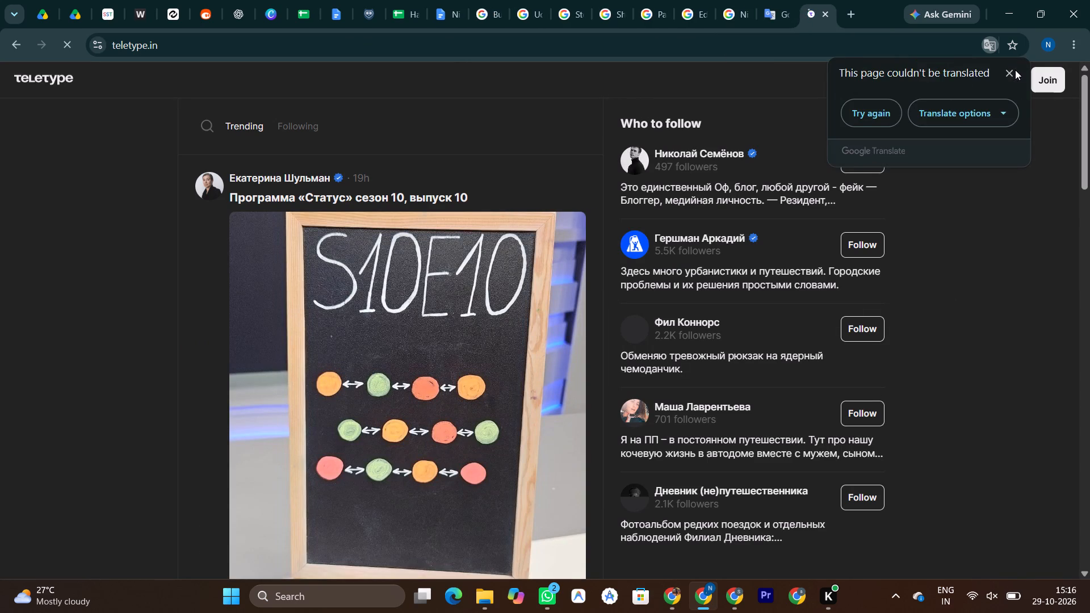
left_click(1012, 70)
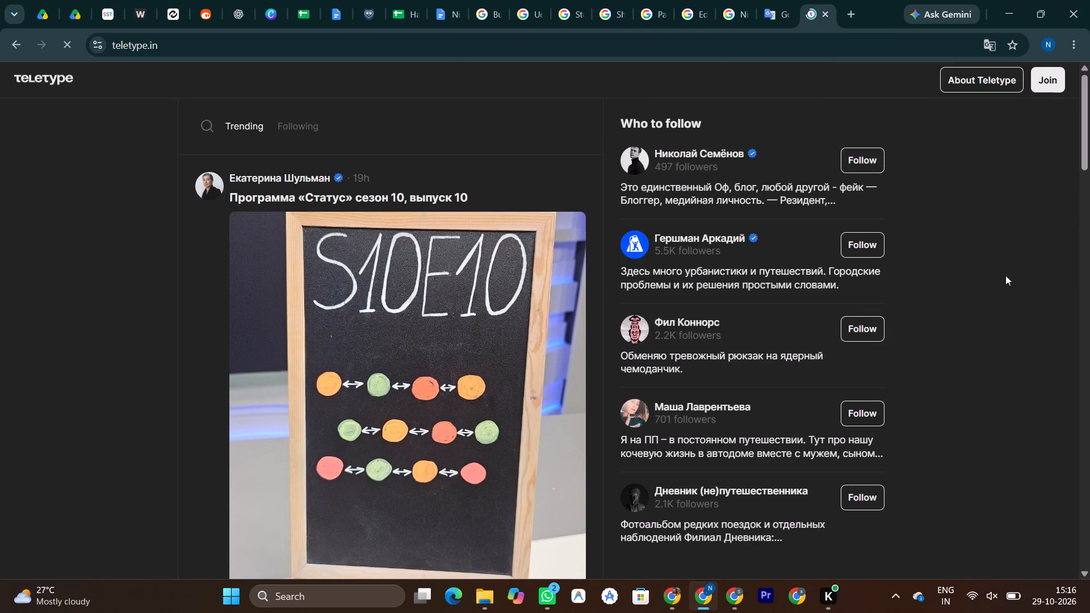
left_click(984, 48)
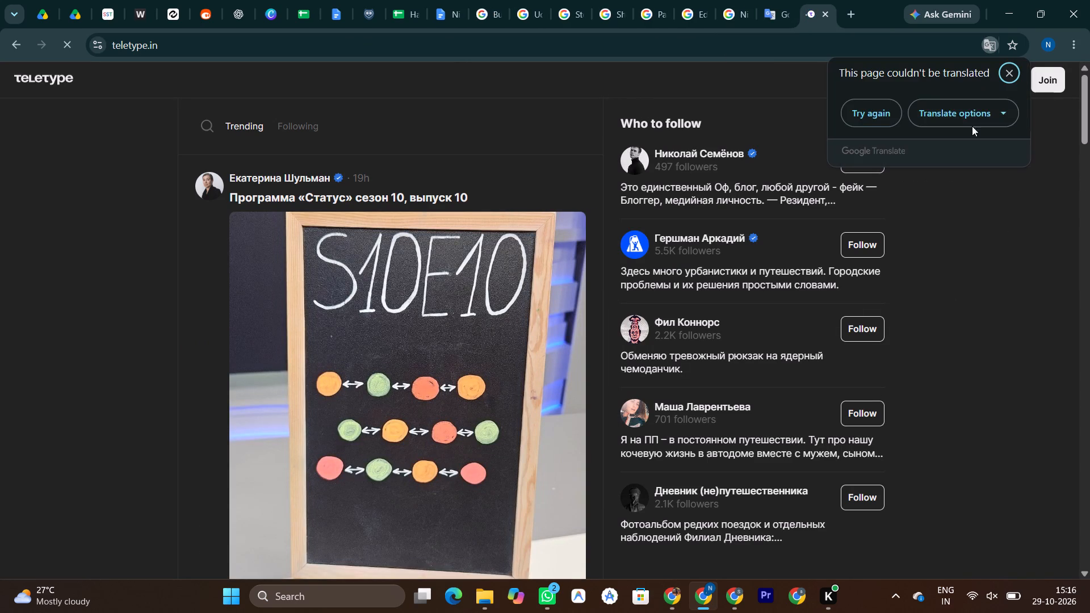
left_click(946, 115)
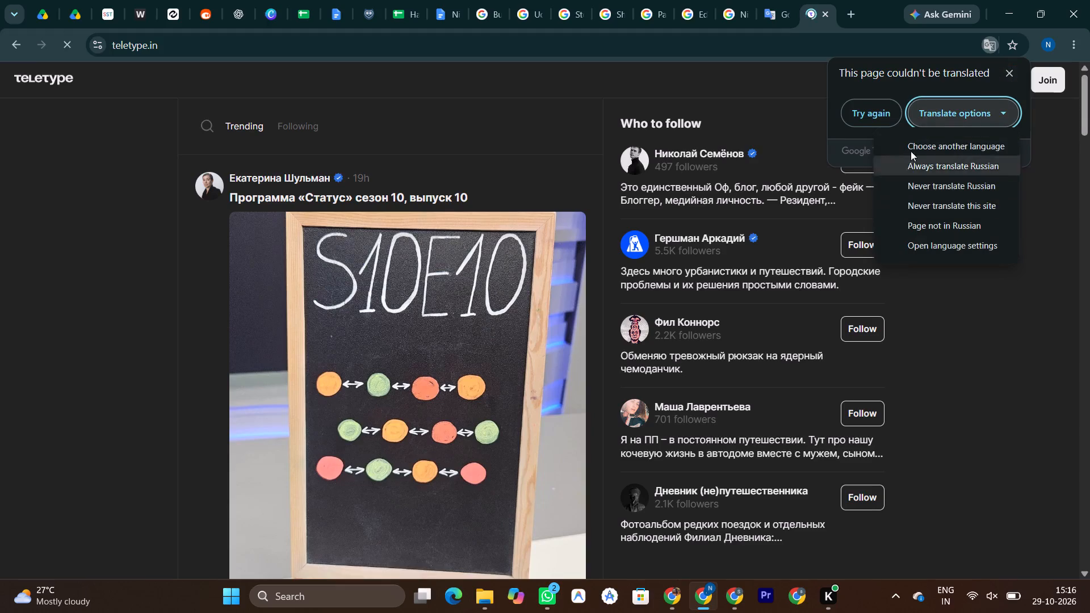
left_click(878, 106)
left_click(878, 106)
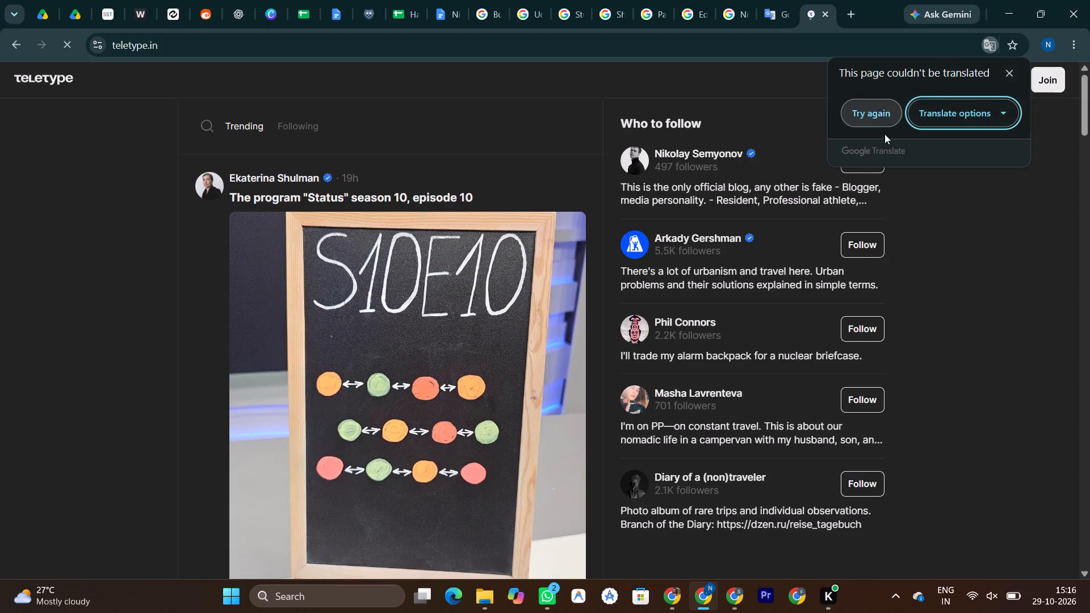
left_click(987, 279)
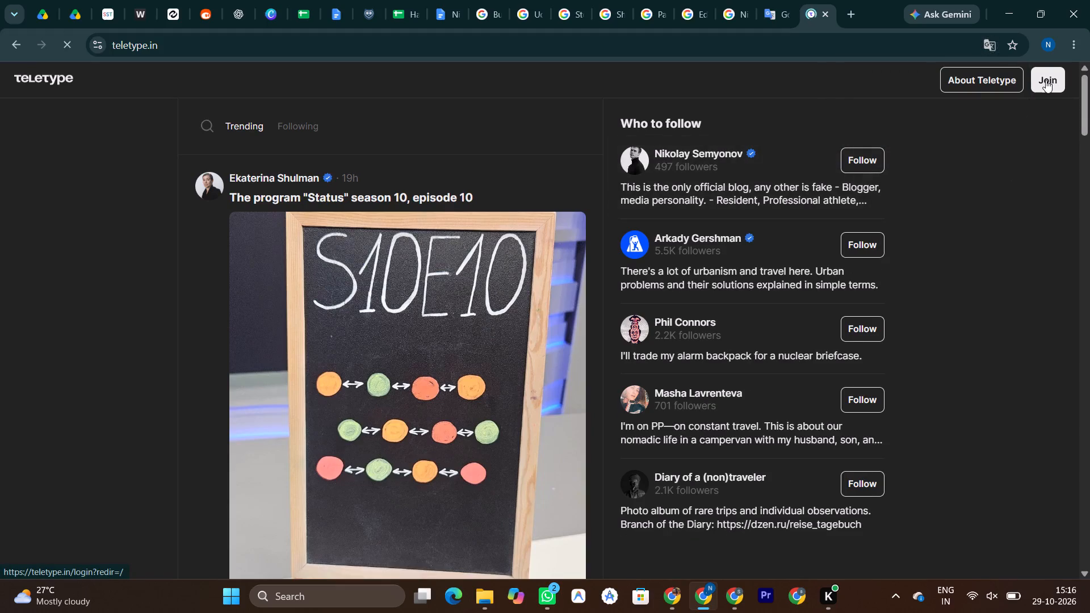
Open Teletype's sign-in form and fill in the saved account e-mail address.
left_click(1046, 80)
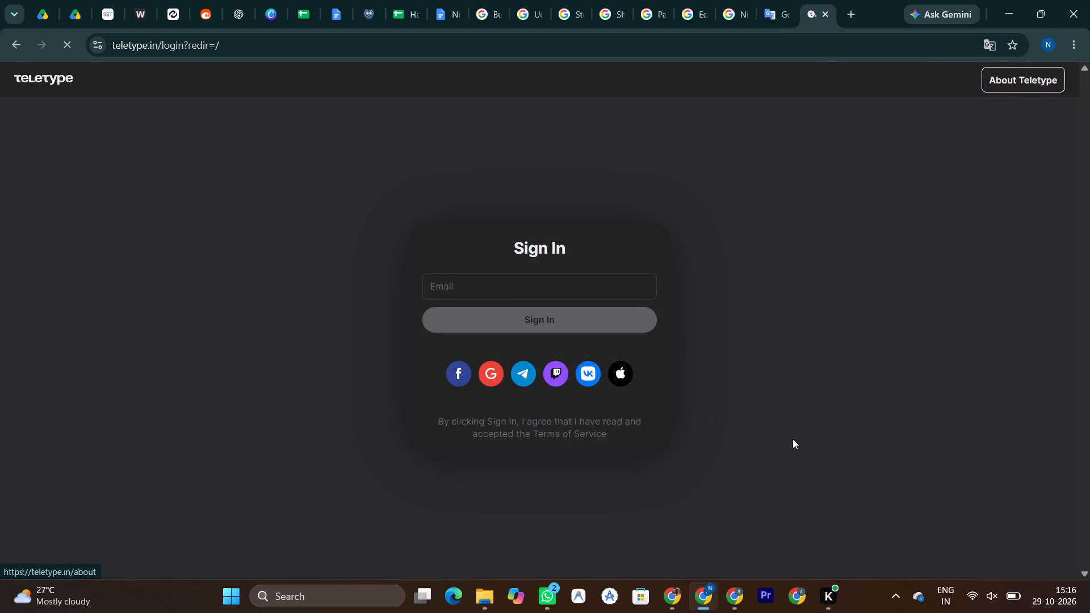
left_click(465, 283)
left_click(530, 317)
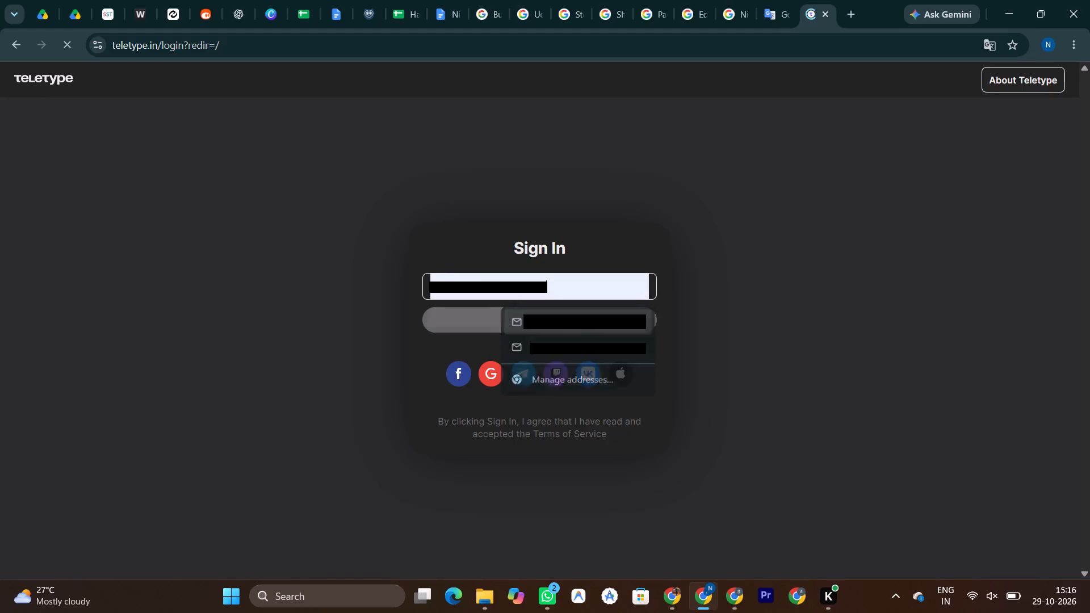
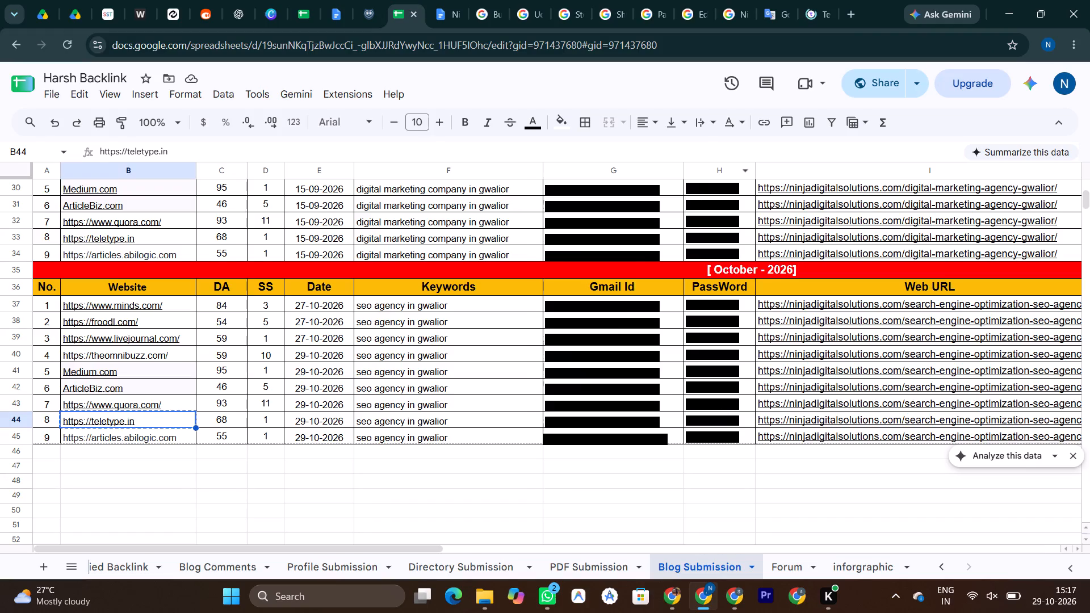
Copy the business name "Ninja Digital Solutions" from the Google search listing and enter it as the Teletype username.
left_click(807, 0)
left_click(504, 347)
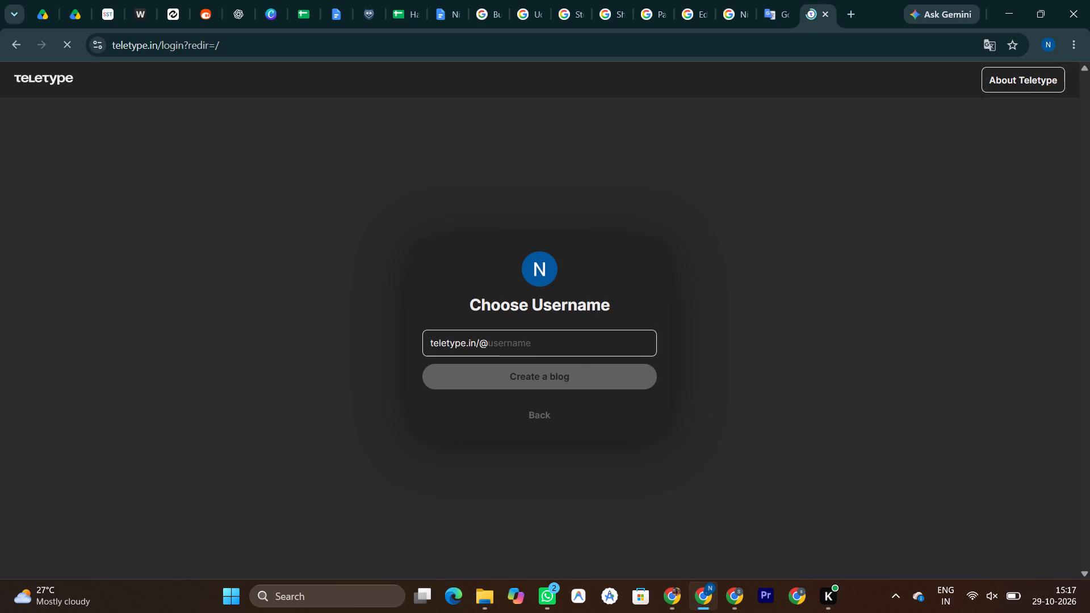
type("Ninja")
key("space")
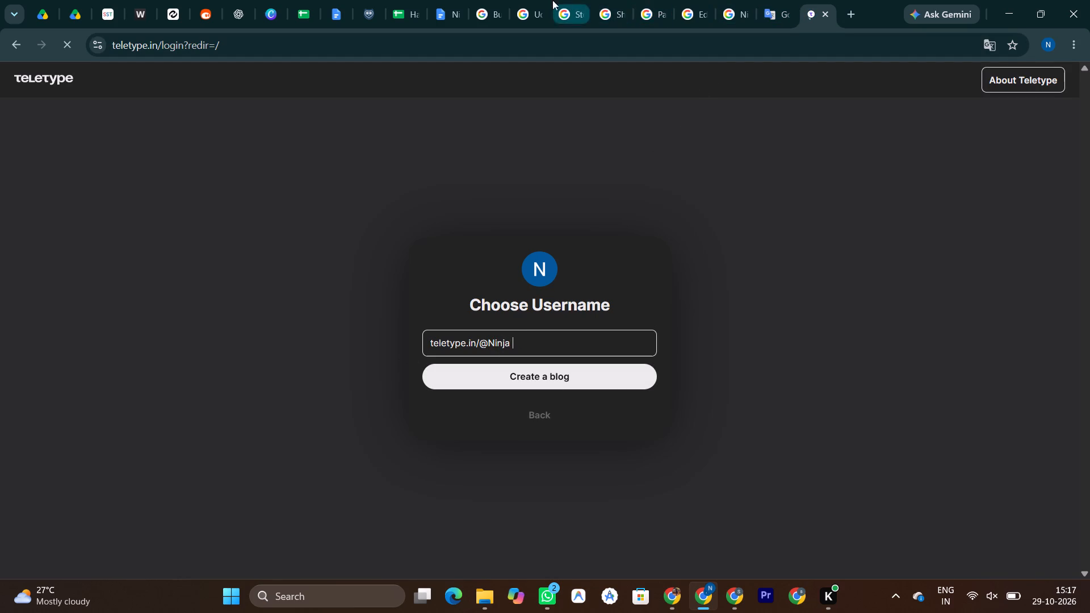
left_click(747, 0)
scroll(806, 273, "up", 7)
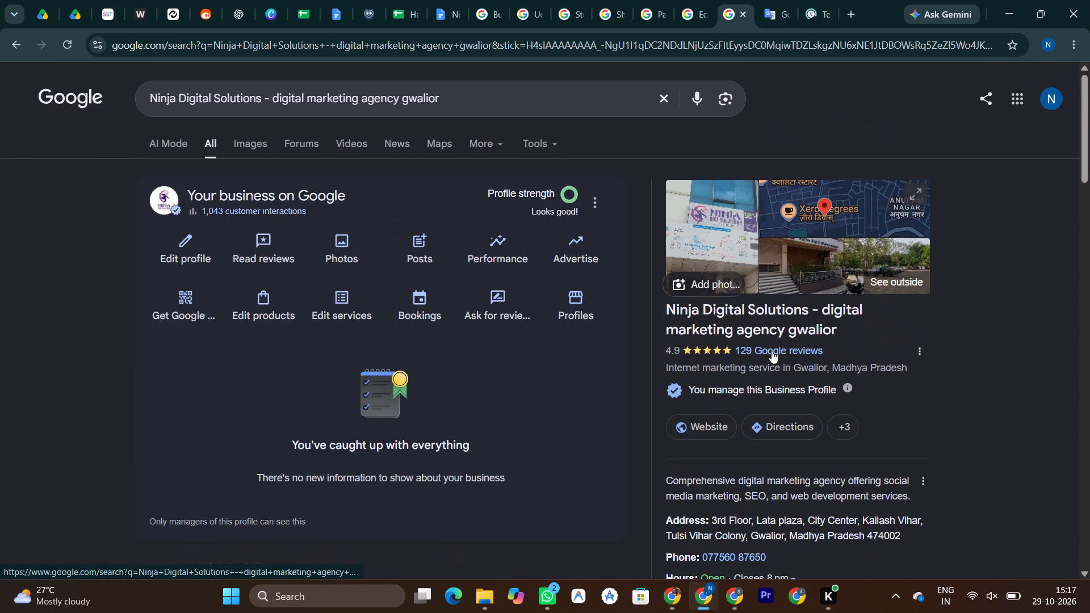
left_click_drag(807, 306, 667, 310)
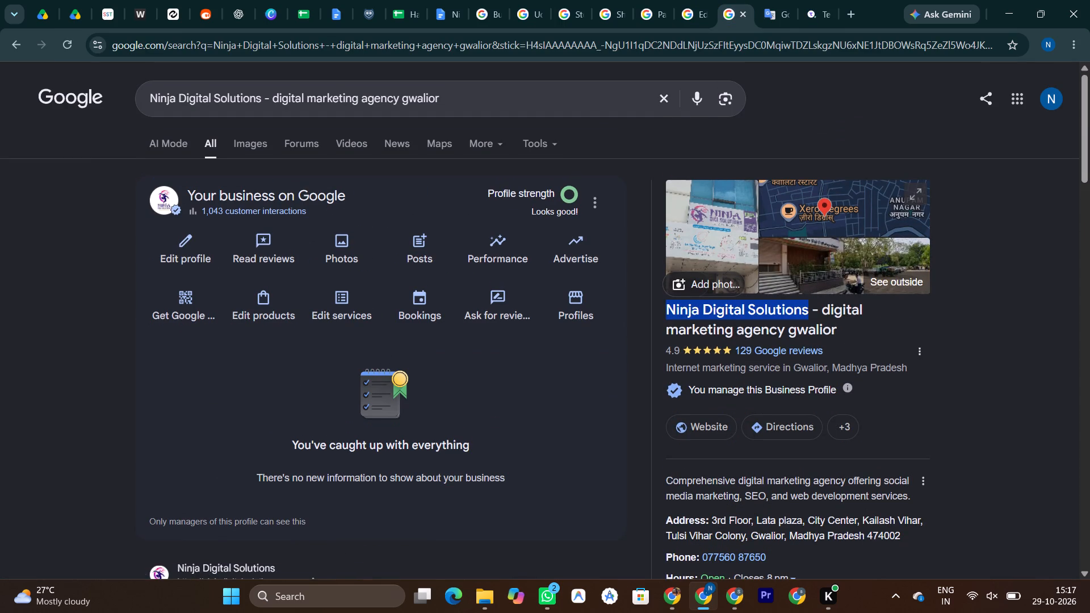
key("ctrl+c")
left_click(802, 0)
triple_click(547, 345)
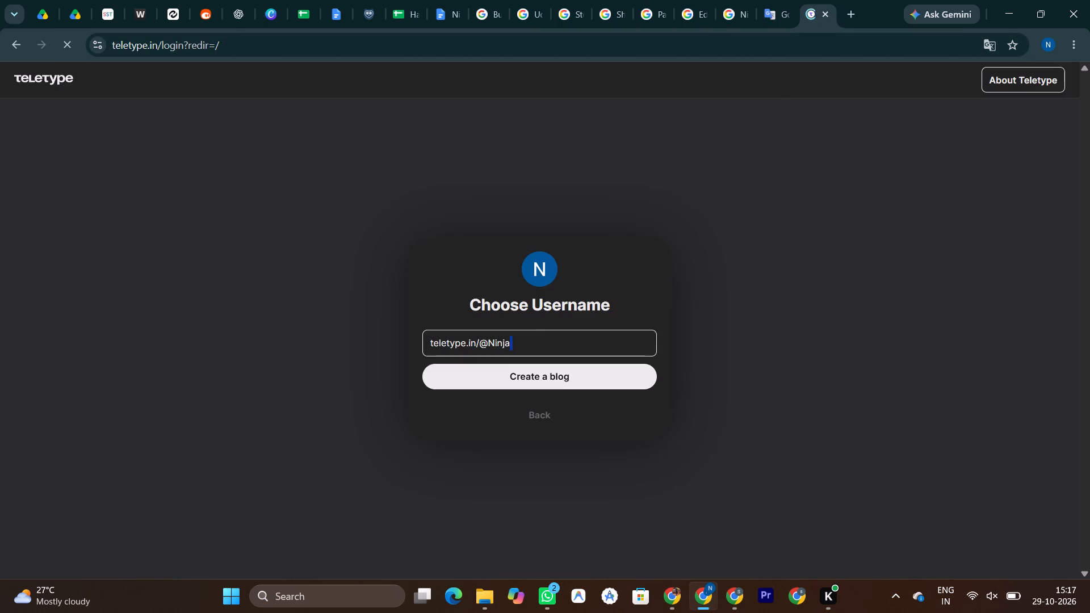
key("ctrl+v")
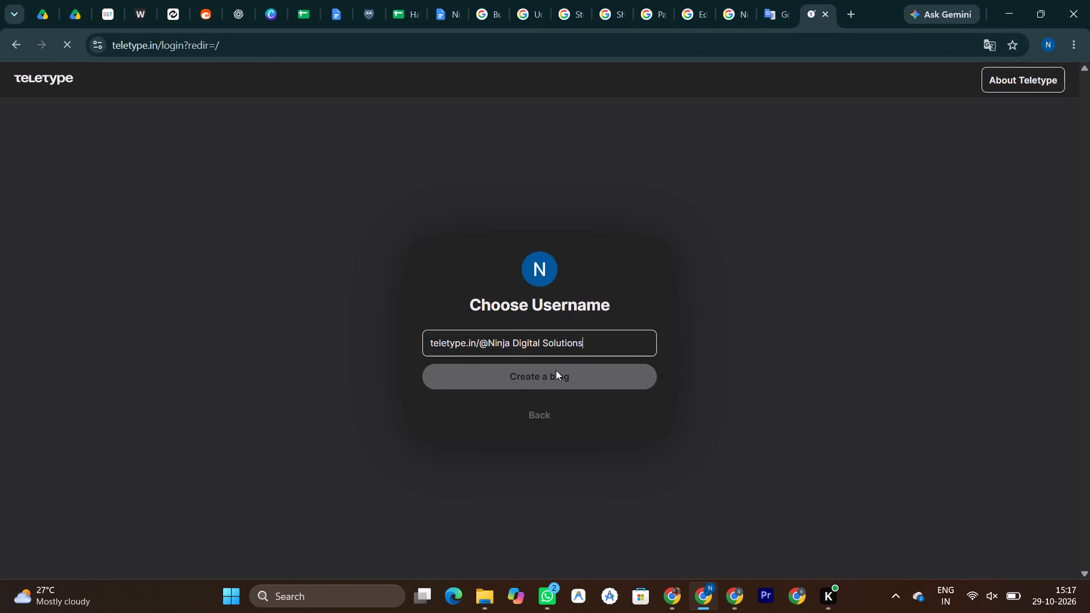
Remove the spaces so the username reads "NinjaDigitalSolutions" and create the blog.
left_click(543, 341)
key("BackSpace")
left_click(514, 345)
key("BackSpace")
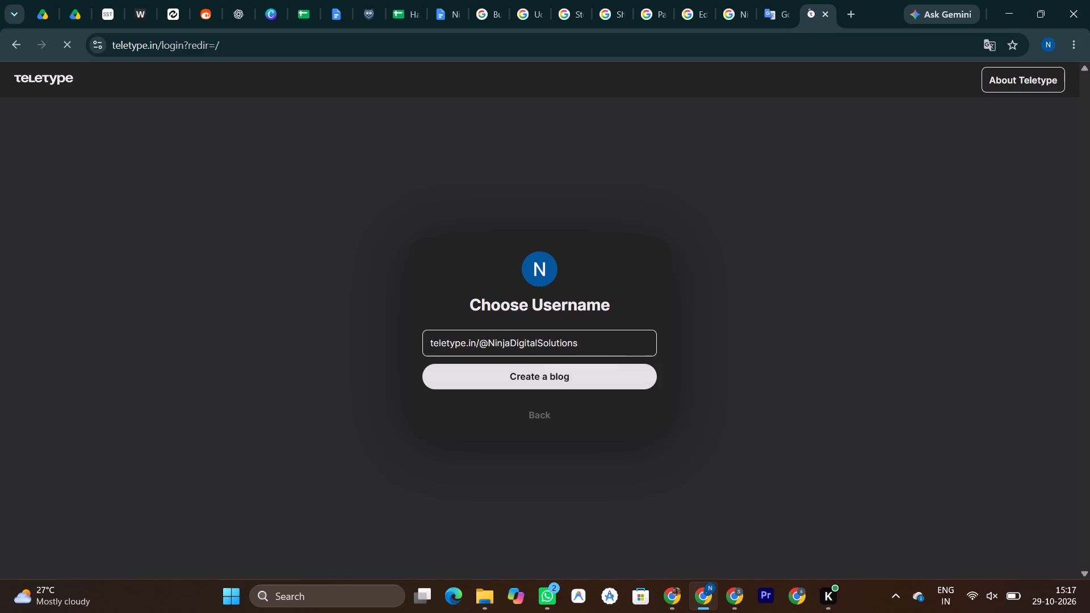
left_click(566, 380)
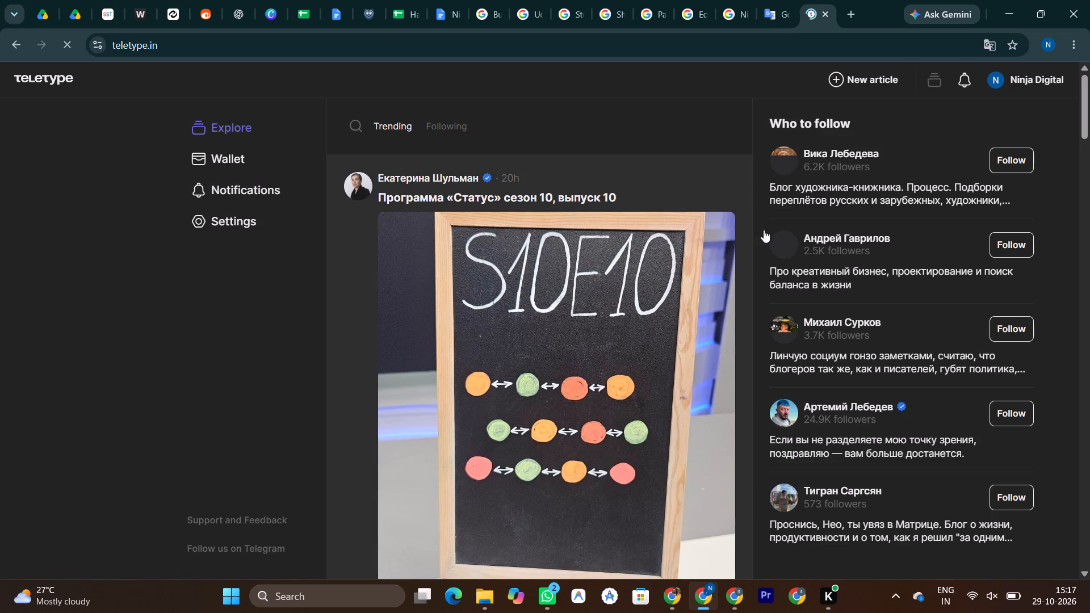
Start a new Teletype article titled "SEO Agency in Gwalior: Contact Ninja Digital Solutions to Grow Your Business Across India", copied from the October 2026 document.
left_click(877, 83)
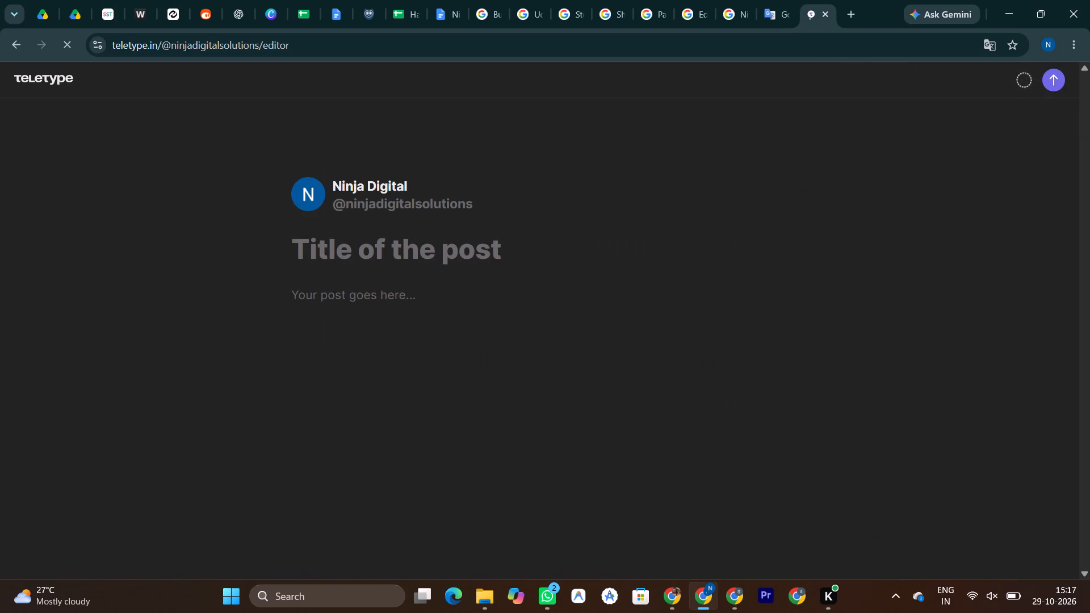
left_click(337, 262)
left_click(440, 0)
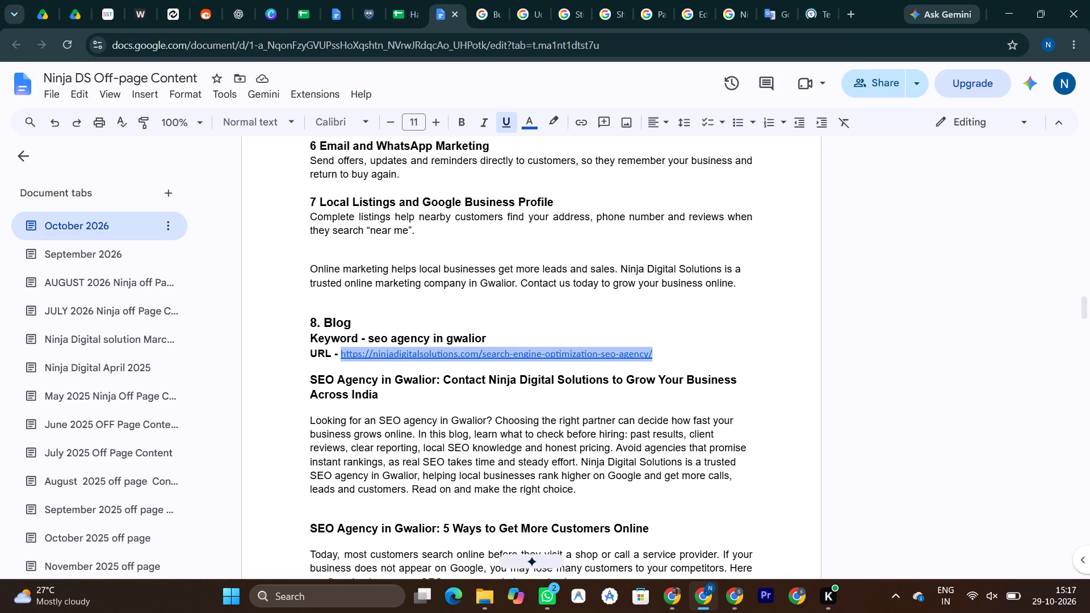
left_click_drag(303, 378, 392, 388)
key("ctrl+c")
left_click(818, 0)
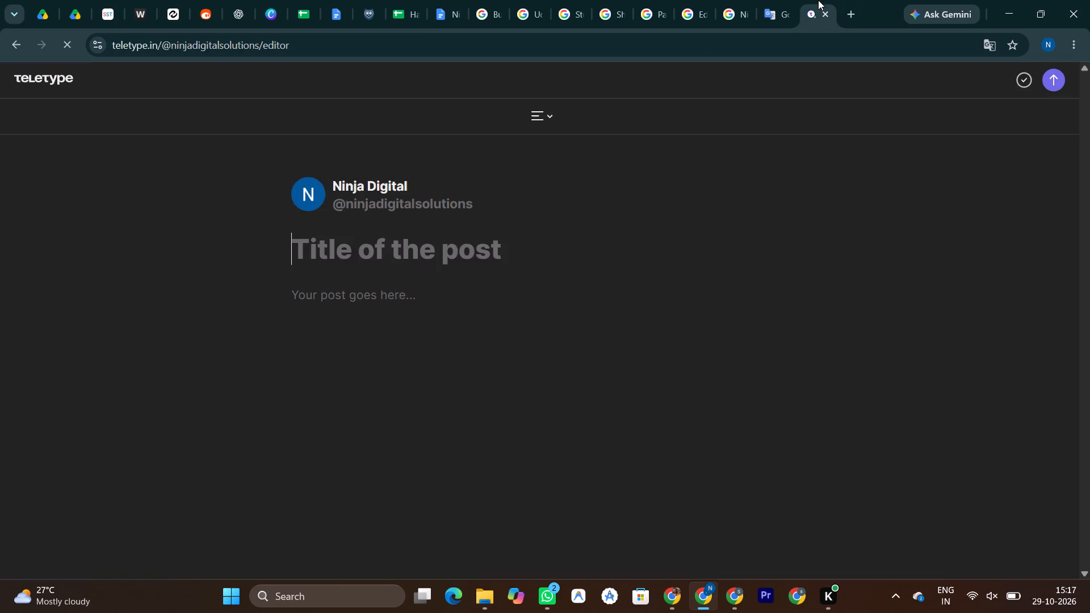
key("ctrl+v")
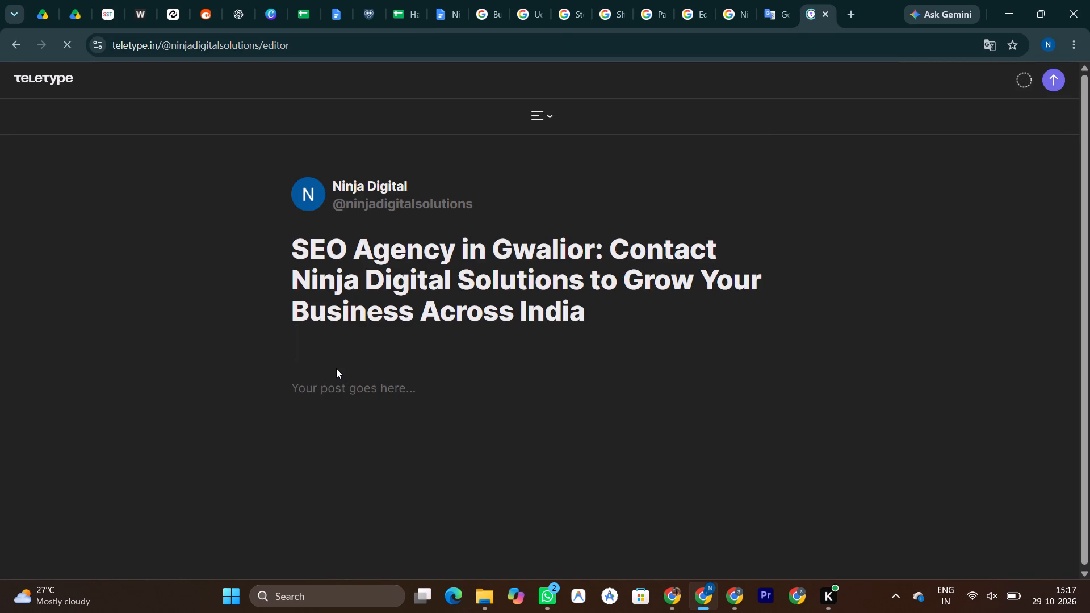
key("BackSpace")
key("BackSpace")
key("Return")
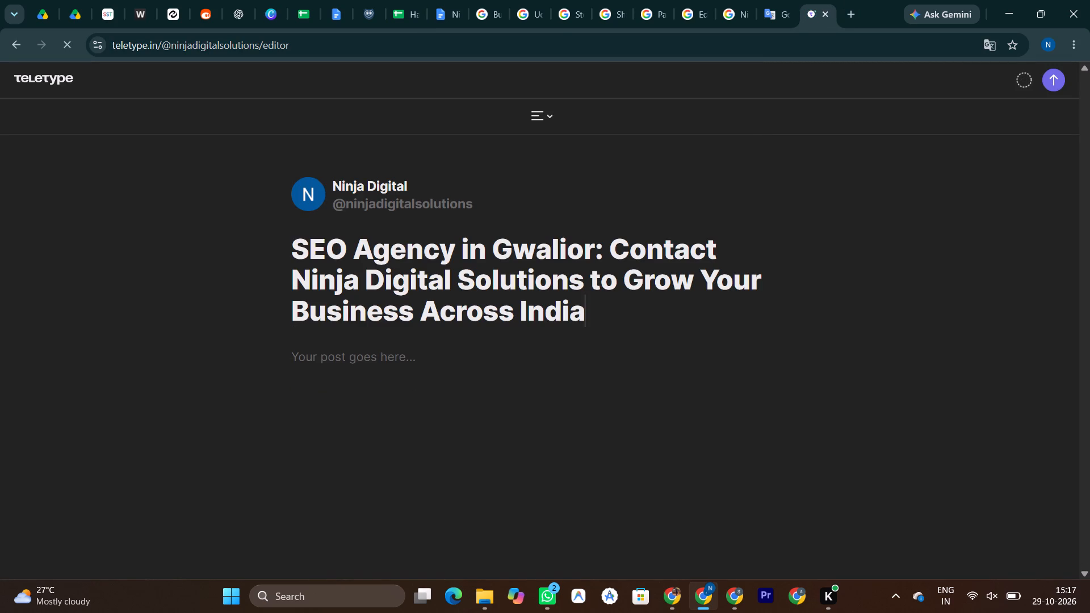
key("Return")
Copy the introduction paragraph beginning "Looking for an SEO agency in Gwalior?" from the October document into the article body.
left_click(325, 356)
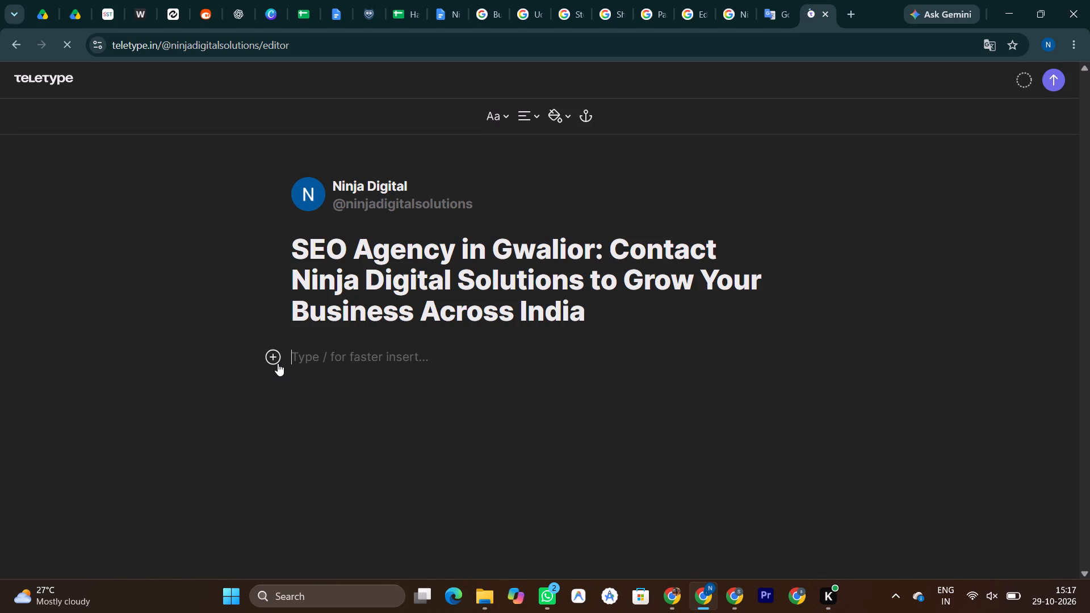
left_click(278, 363)
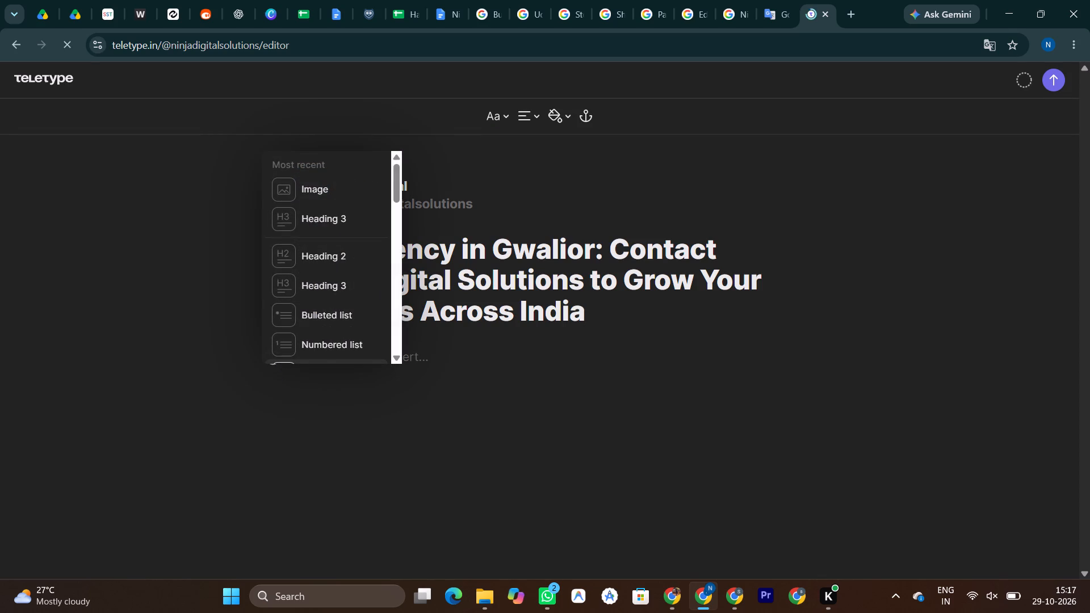
left_click(322, 396)
left_click(318, 359)
left_click(456, 0)
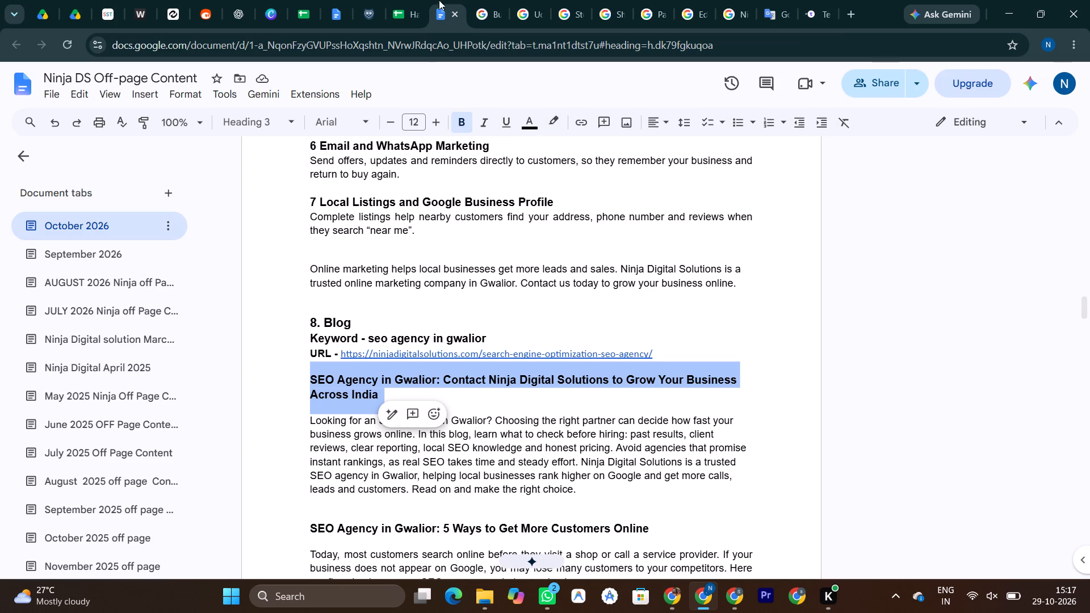
scroll(443, 282, "down", 1)
triple_click(384, 381)
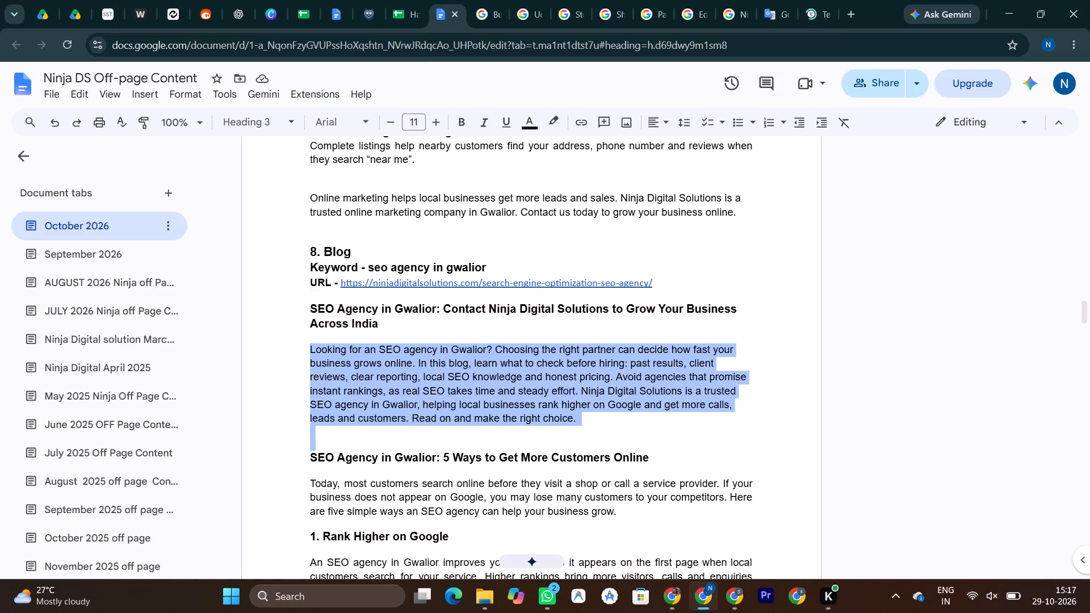
key("ctrl+c")
left_click(826, 0)
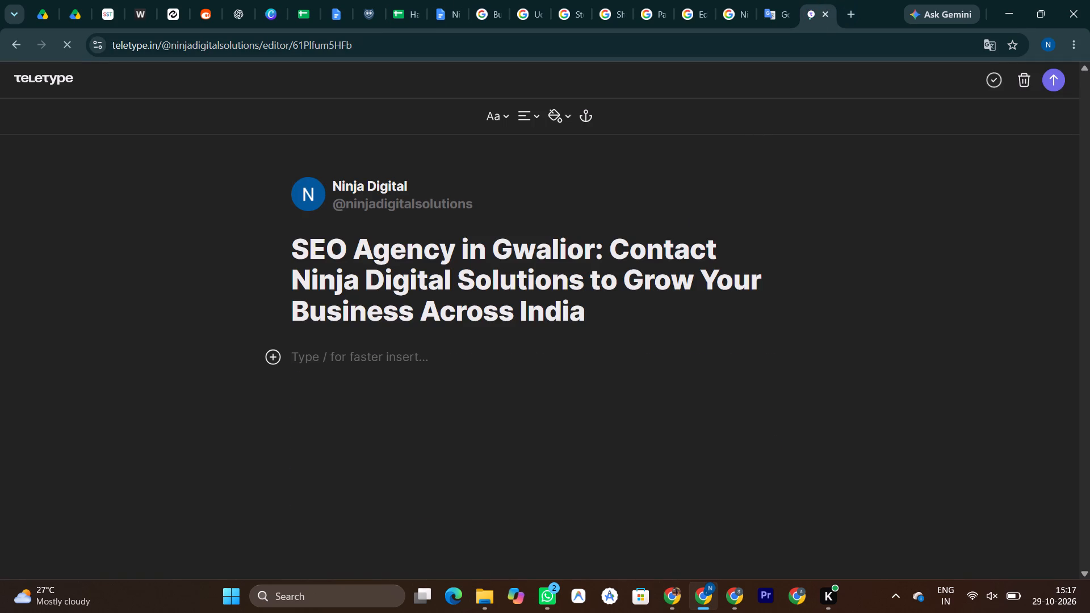
key("ctrl+v")
scroll(467, 328, "down", 4)
Insert the image "digital marketing agency in gwalior" from Downloads on a new line below the introduction.
key("Return")
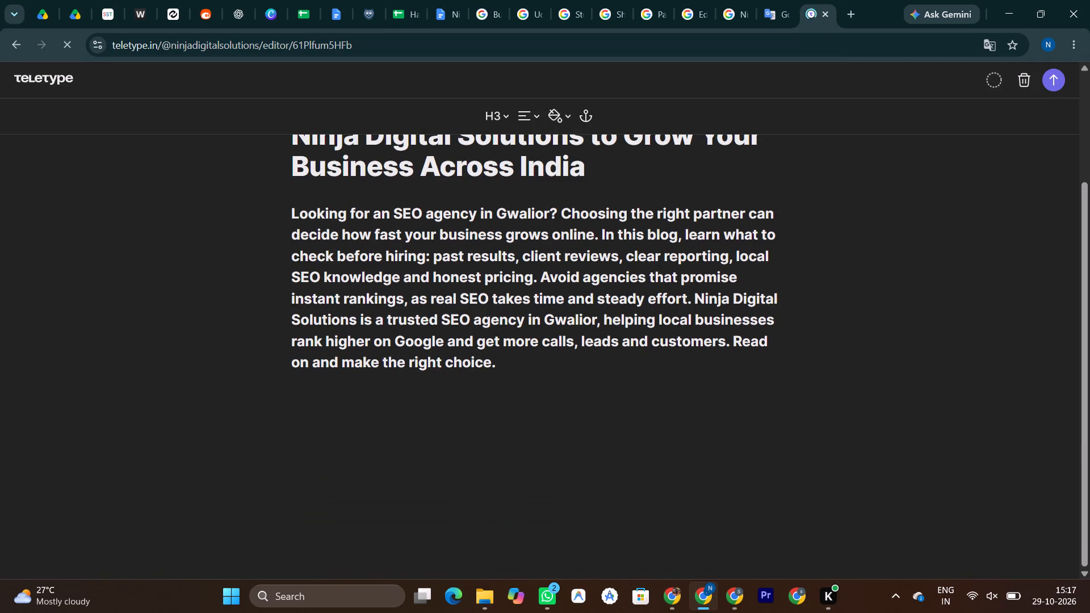
key("Return")
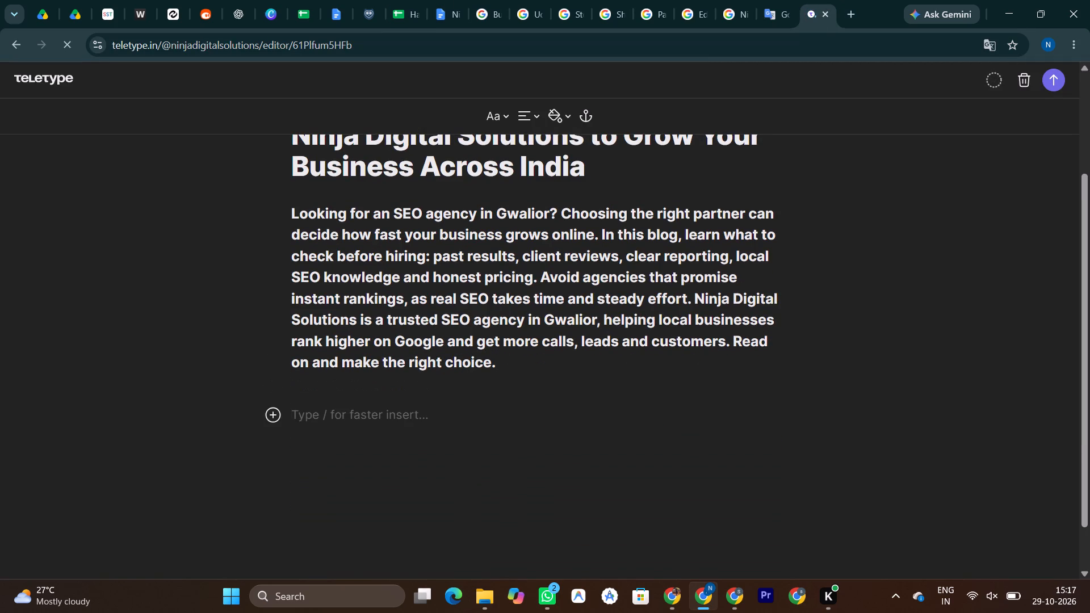
left_click(276, 418)
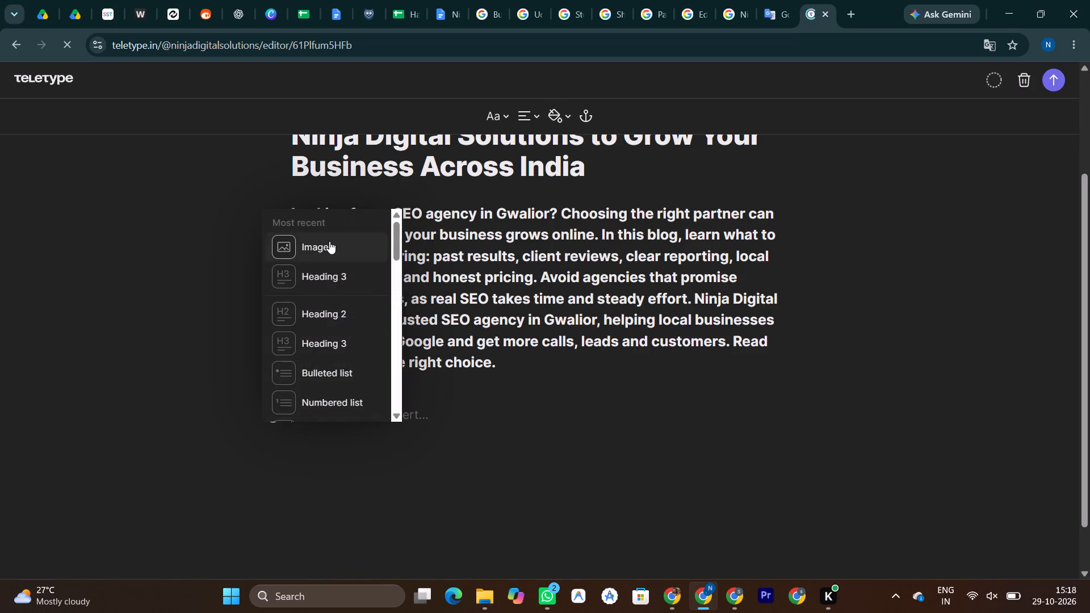
left_click(329, 241)
scroll(341, 324, "down", 2)
left_click(251, 246)
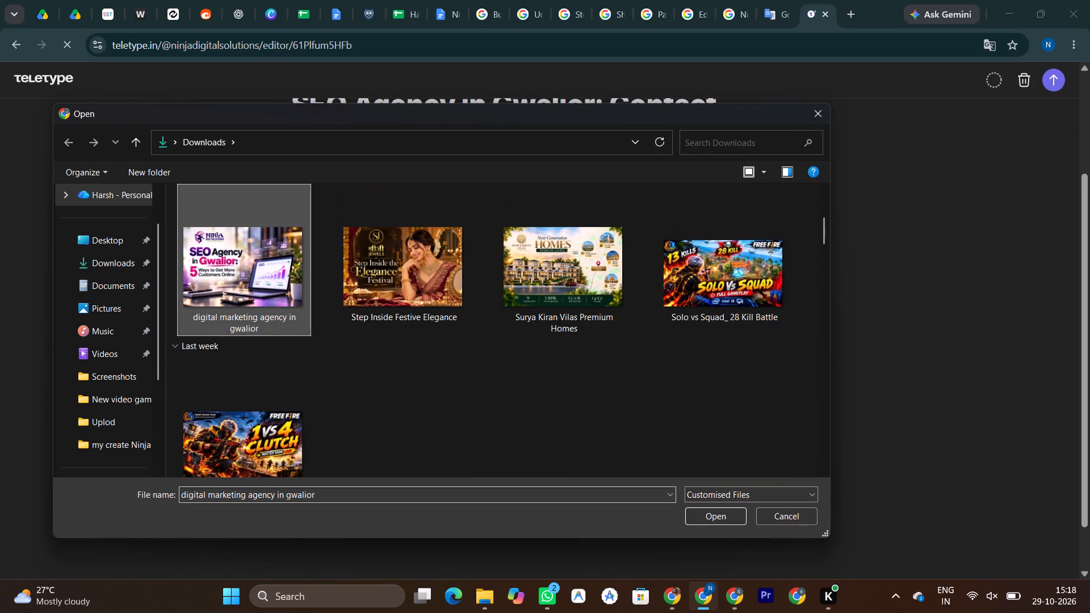
left_click(720, 514)
scroll(648, 321, "down", 6)
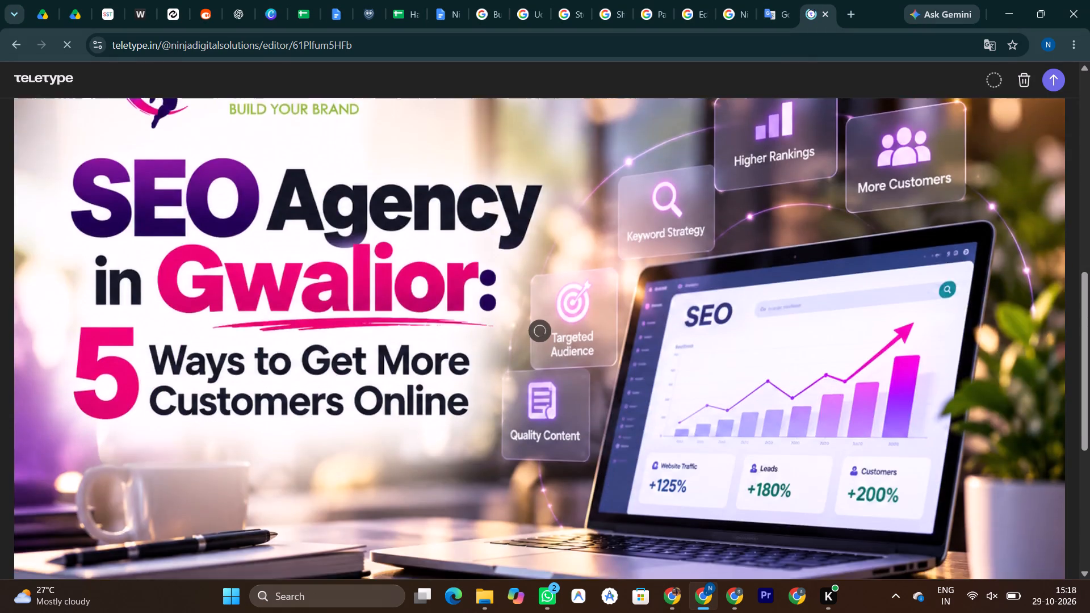
scroll(648, 319, "down", 7)
left_click(450, 401)
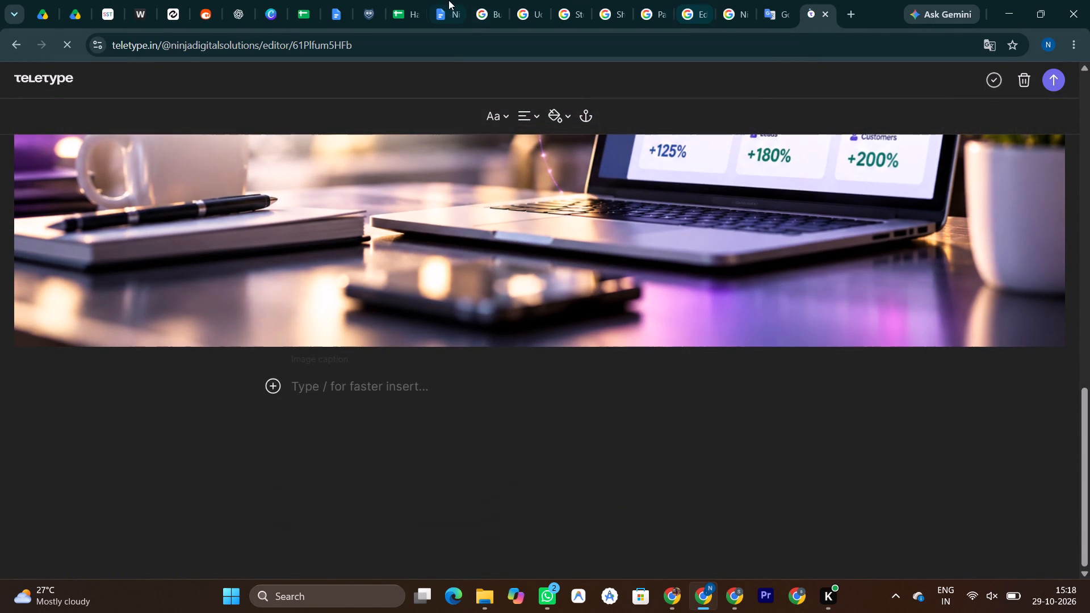
left_click(443, 0)
left_click(811, 0)
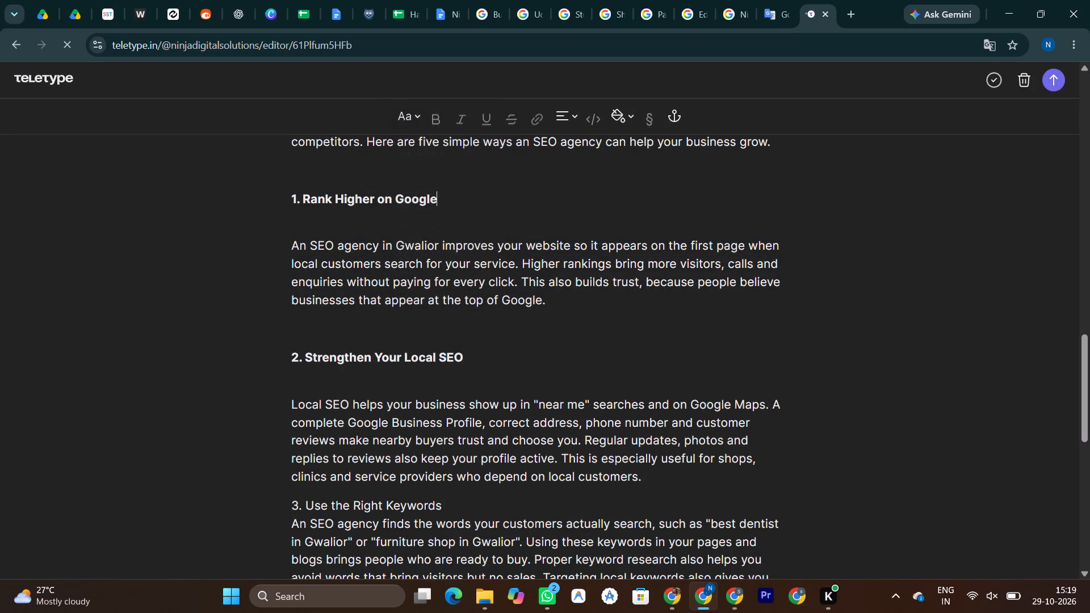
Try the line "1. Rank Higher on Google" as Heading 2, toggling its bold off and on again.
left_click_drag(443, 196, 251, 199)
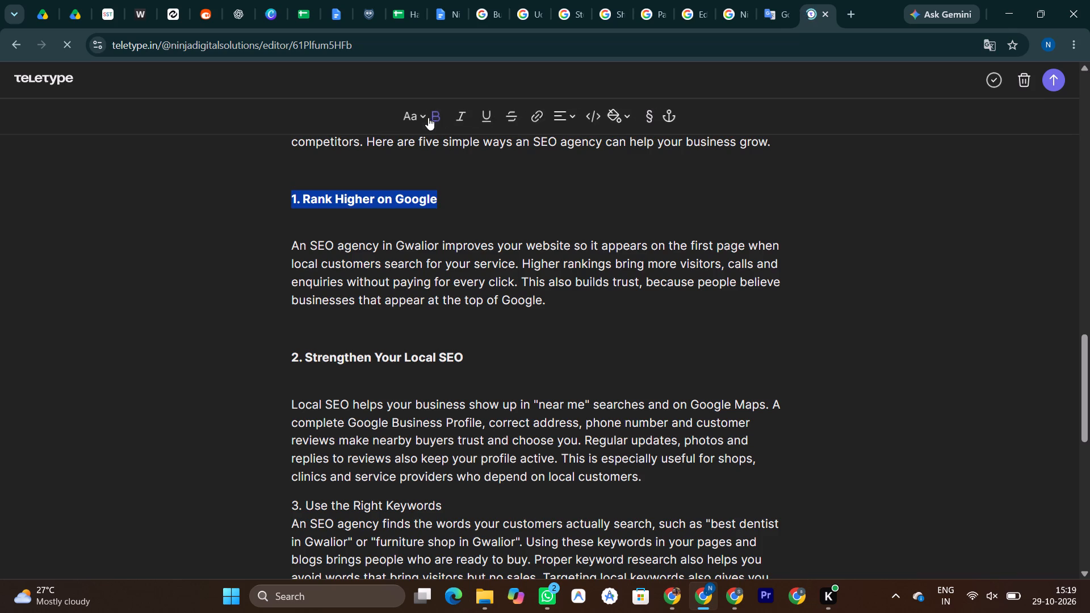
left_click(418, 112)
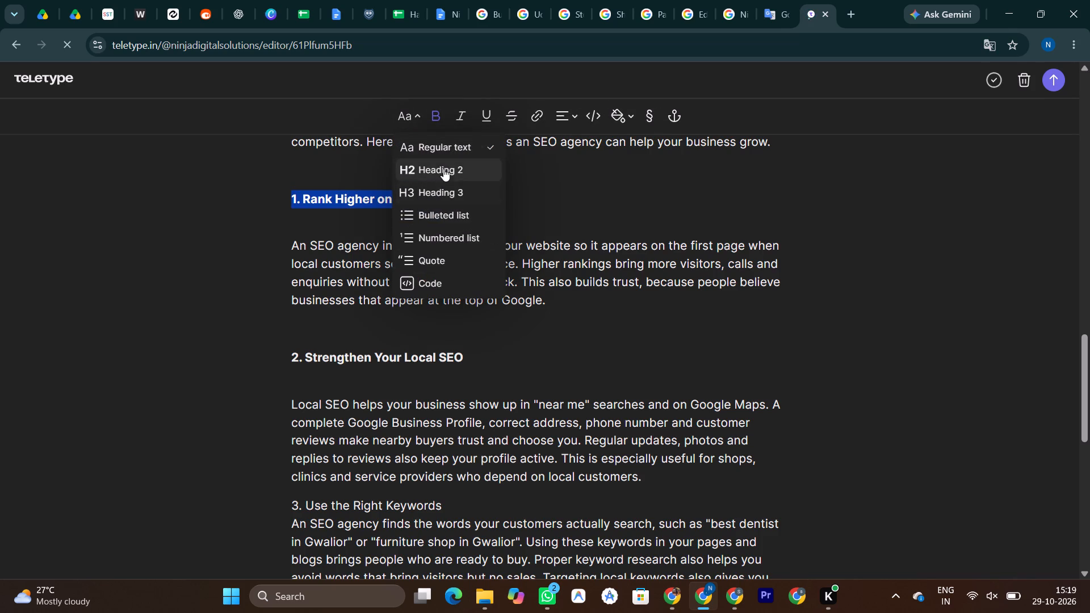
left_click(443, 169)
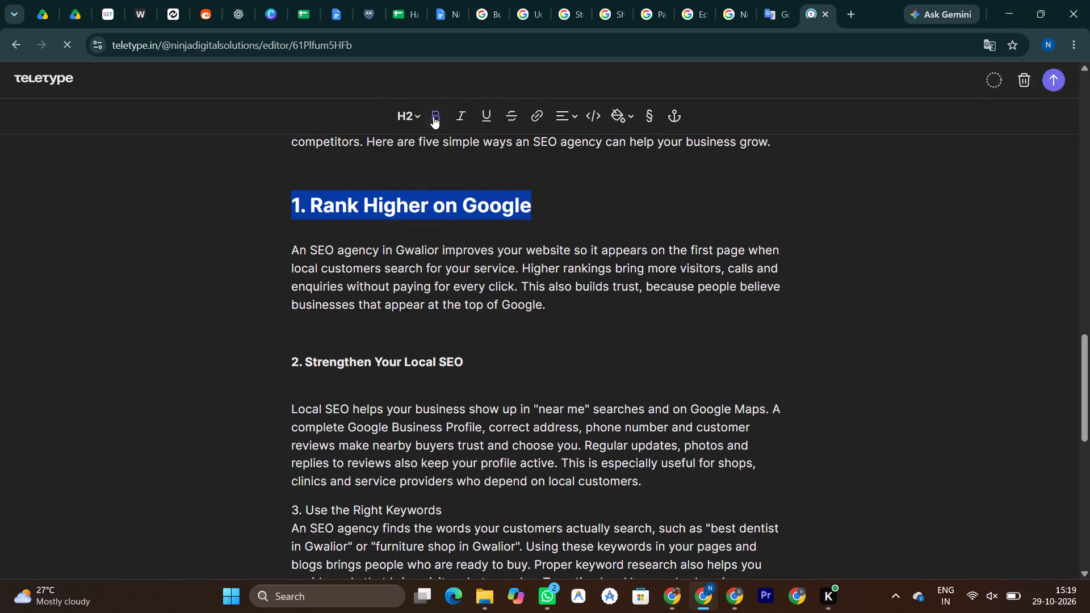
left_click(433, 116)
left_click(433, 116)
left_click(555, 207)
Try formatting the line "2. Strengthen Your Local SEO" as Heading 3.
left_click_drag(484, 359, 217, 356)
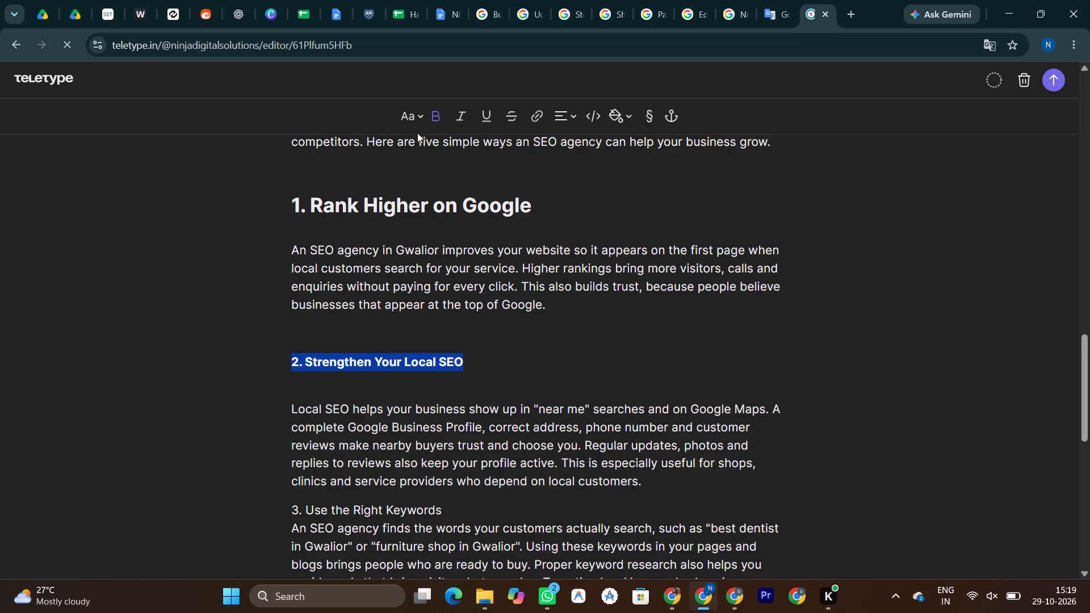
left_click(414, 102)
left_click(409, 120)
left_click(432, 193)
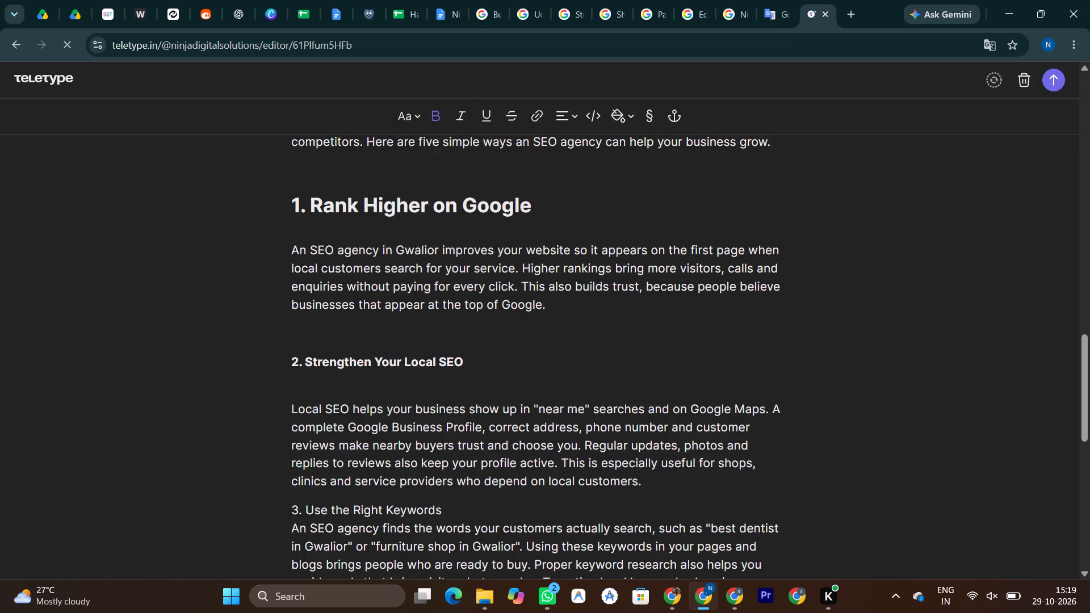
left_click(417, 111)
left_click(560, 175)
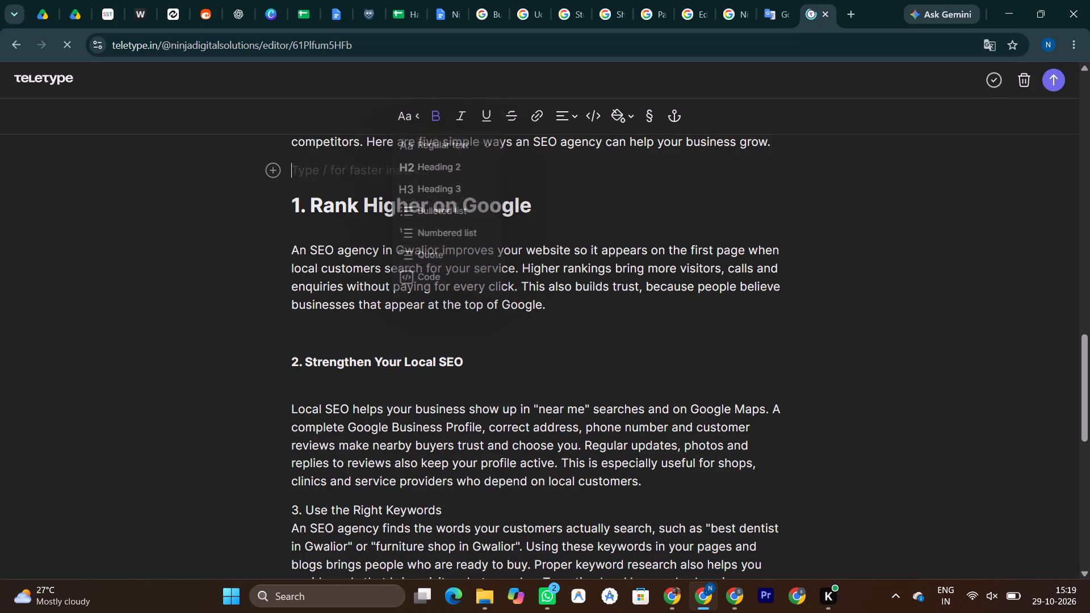
Format the lines "1. Rank Higher on Google" and "2. Strengthen Your Local SEO" as Heading 3.
left_click_drag(549, 207, 232, 210)
left_click(412, 119)
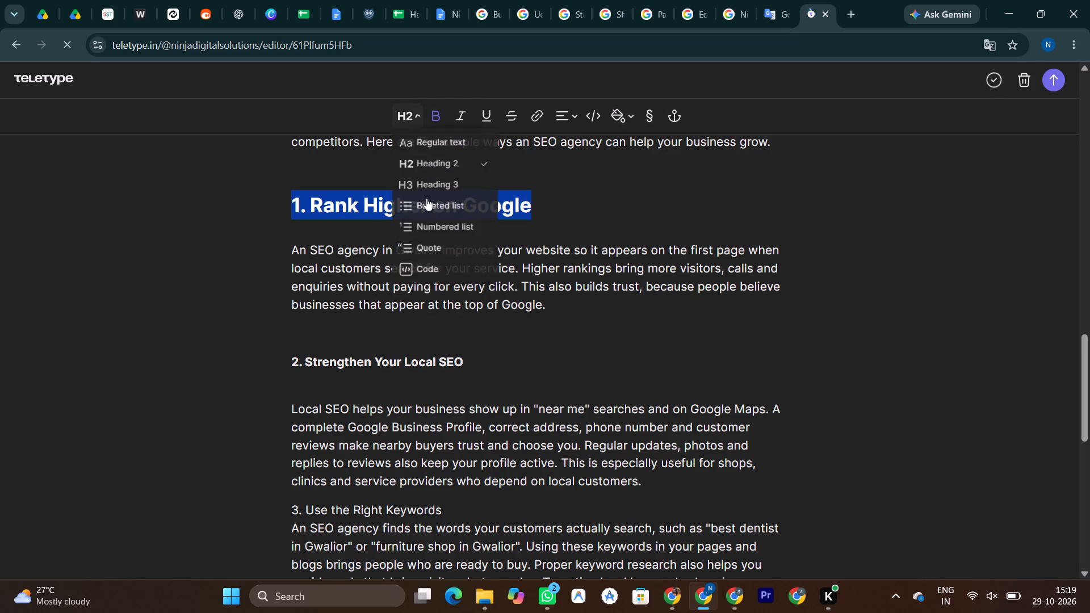
left_click(426, 196)
left_click_drag(469, 348, 268, 331)
left_click(412, 117)
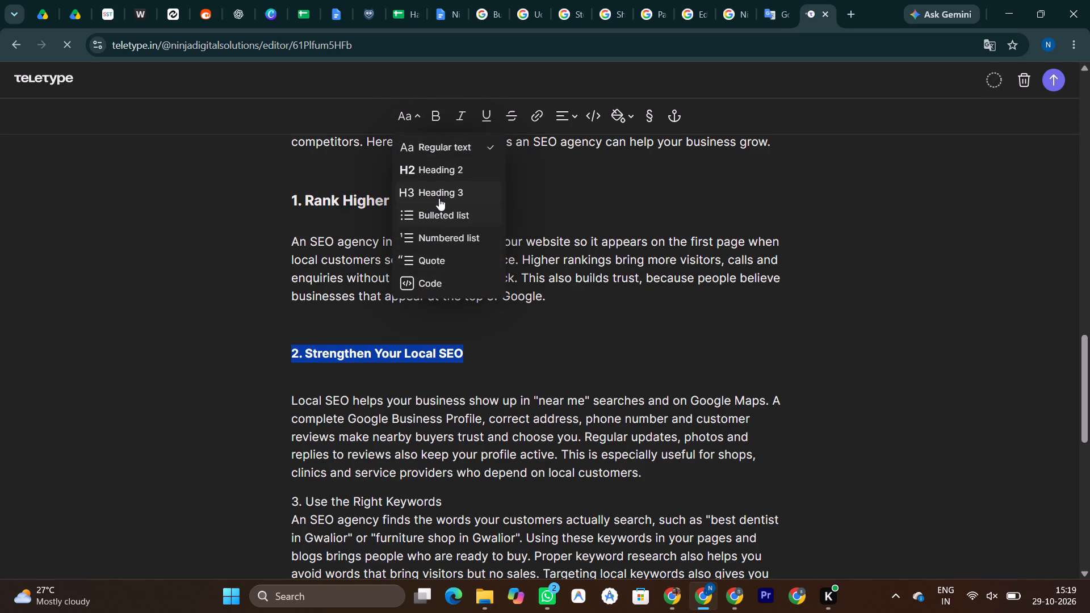
left_click(437, 194)
scroll(492, 232, "down", 3)
scroll(489, 233, "up", 2)
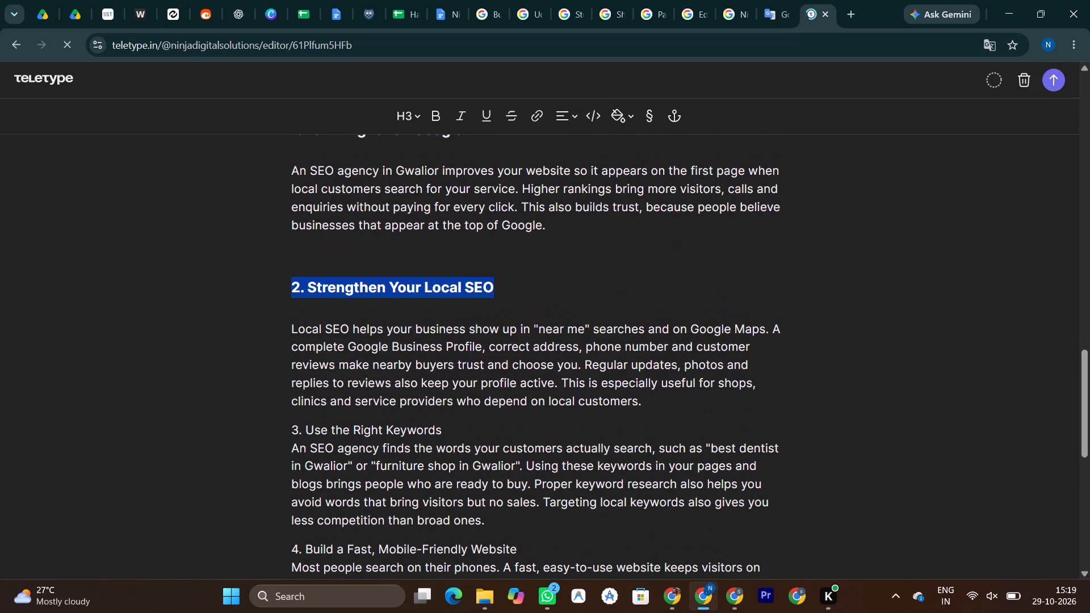
Set off "3. Use the Right Keywords" with blank lines above and below, and format it as Heading 3.
scroll(489, 233, "down", 2)
left_click(654, 263)
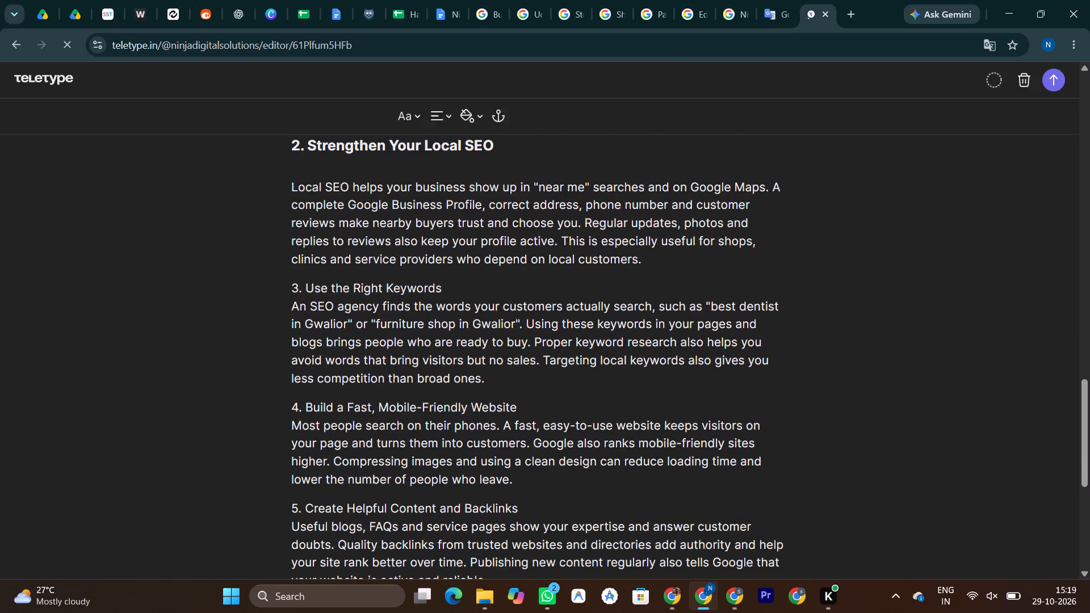
key("Return")
left_click(479, 311)
key("Return")
left_click_drag(473, 310, 236, 306)
left_click(419, 115)
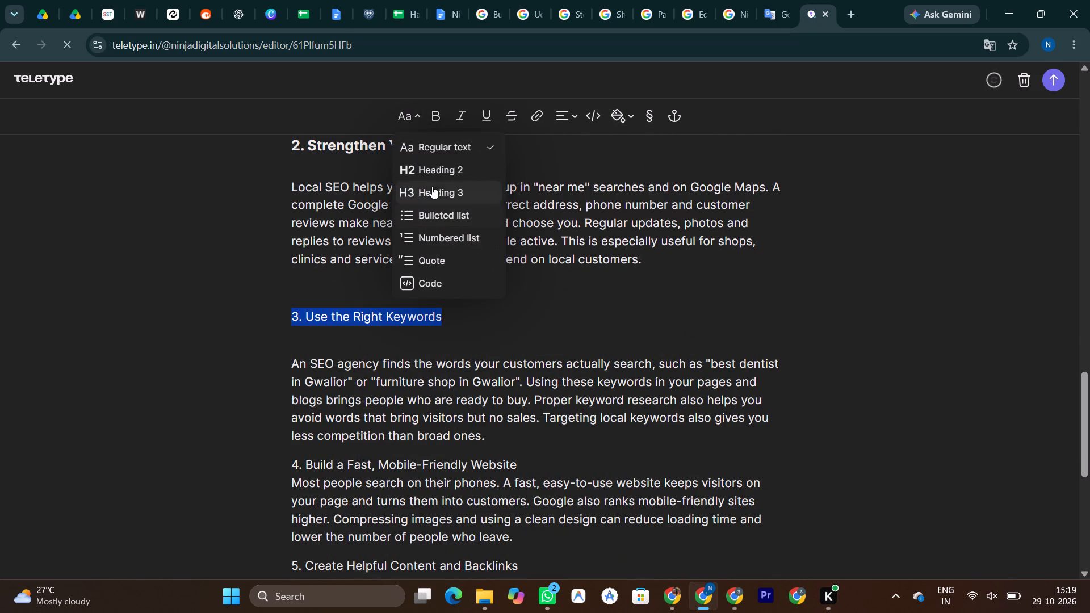
left_click(437, 187)
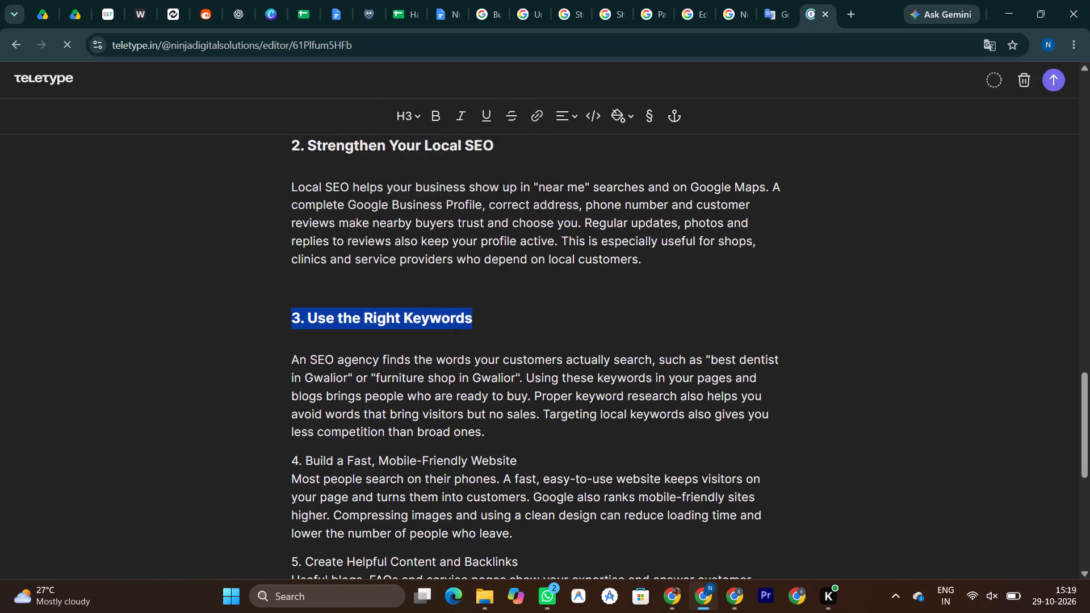
Set off "4. Build a Fast, Mobile-Friendly Website" with blank lines above and below, and format it as Heading 3.
scroll(521, 250, "down", 3)
left_click(516, 221)
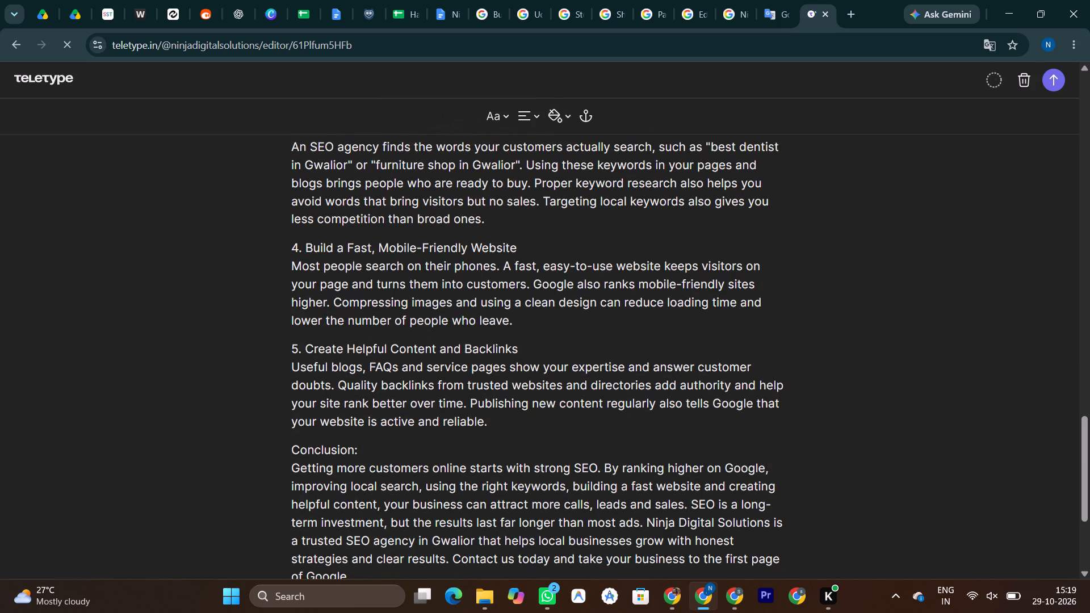
left_click(540, 253)
left_click(535, 222)
key("Return")
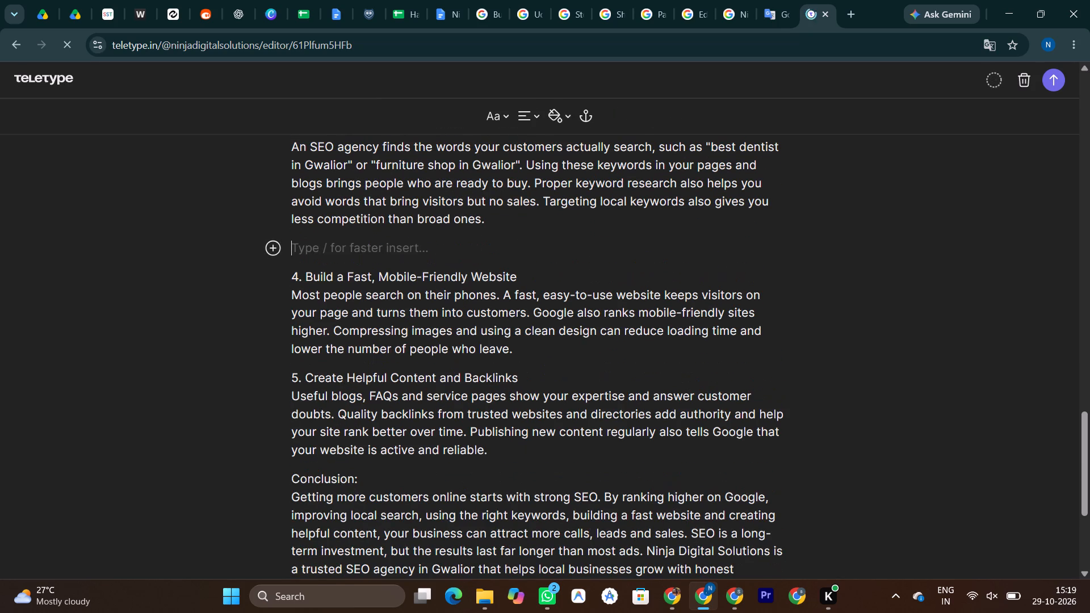
left_click(532, 278)
key("Return")
left_click_drag(523, 277, 278, 282)
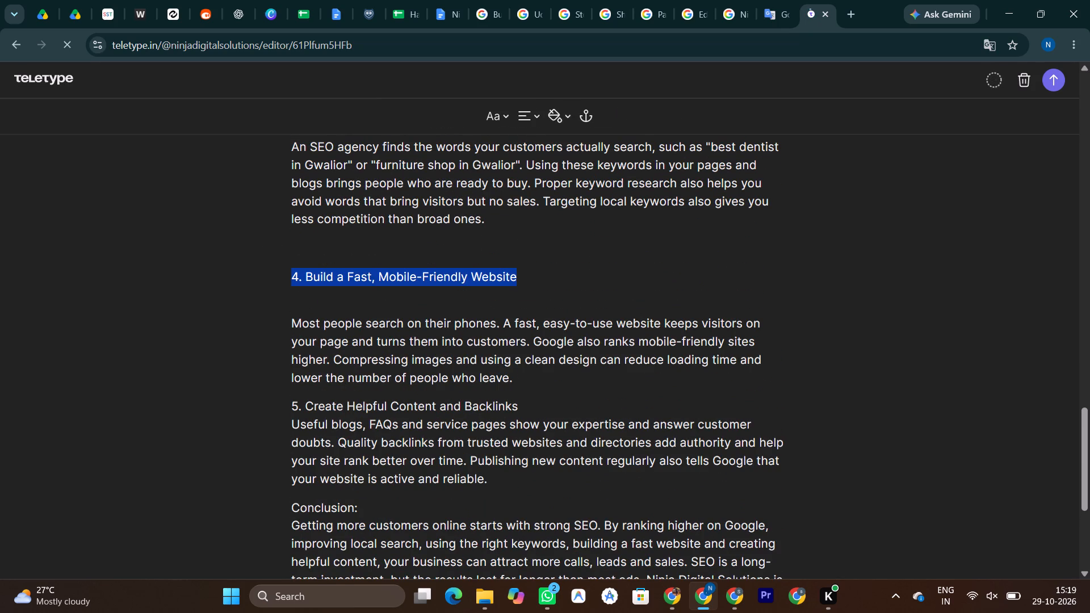
left_click(404, 114)
left_click(440, 192)
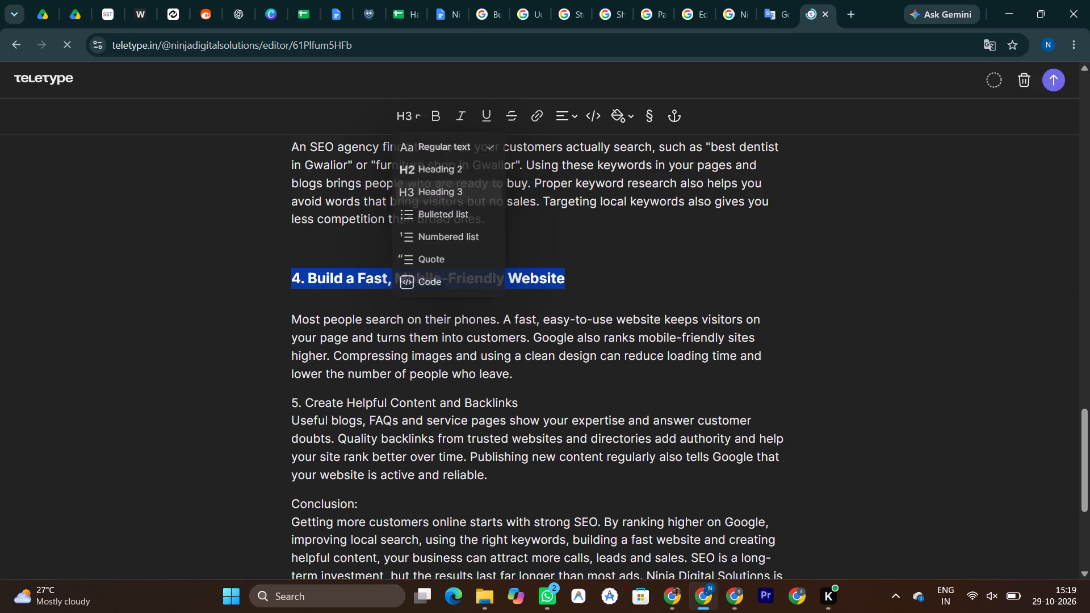
Set off "5. Create Helpful Content and Backlinks" with blank lines above and below, and format it as Heading 3.
scroll(554, 310, "down", 1)
left_click(551, 303)
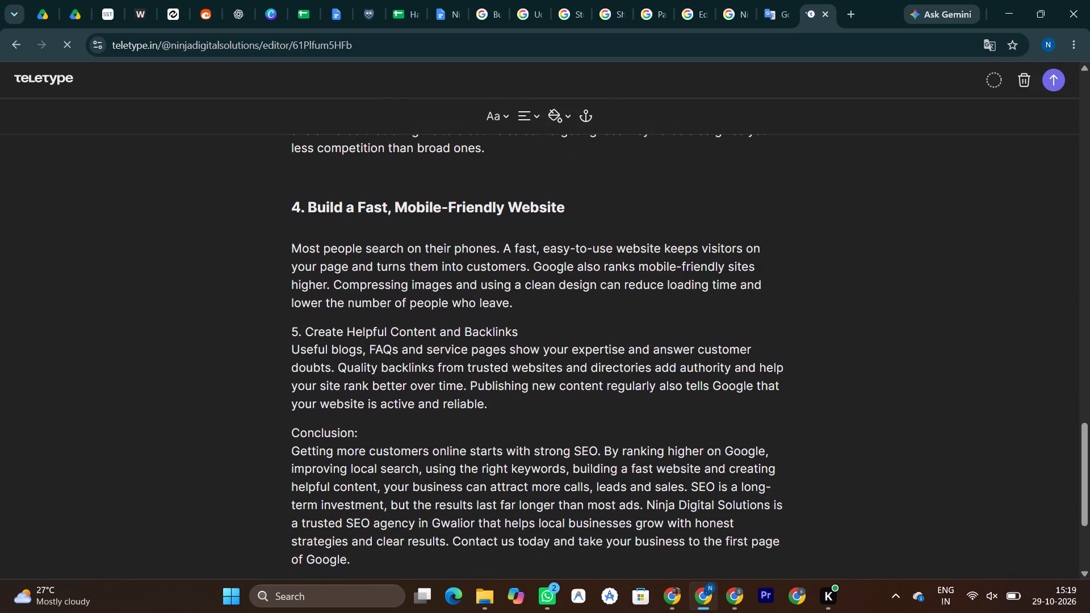
key("Return")
left_click(538, 354)
key("Return")
left_click_drag(536, 360, 230, 366)
left_click(407, 114)
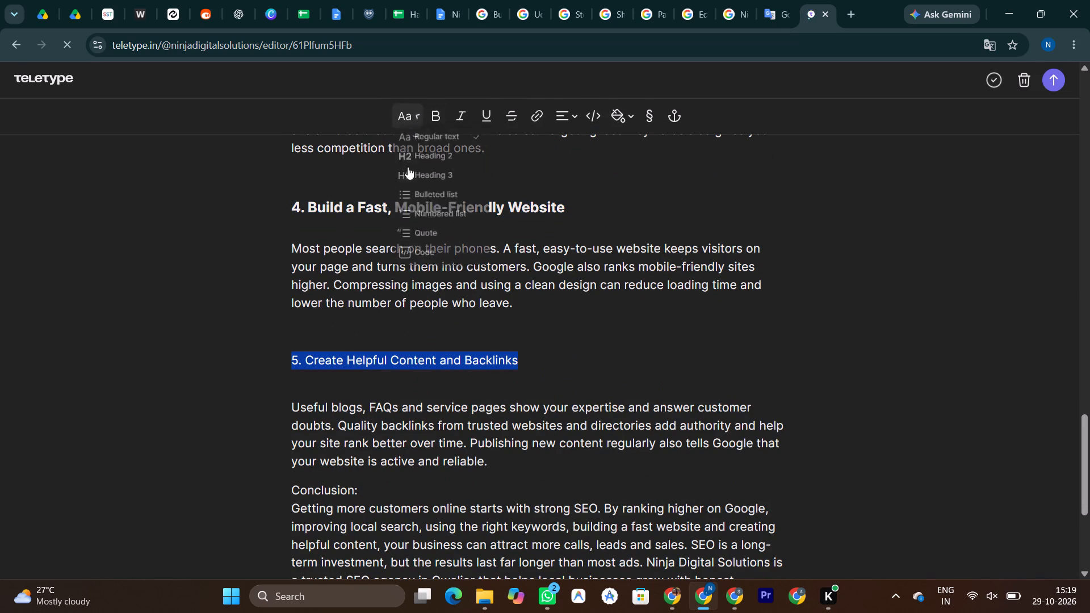
left_click(427, 198)
Set off "Conclusion:" with blank lines above and below, and format it as Heading 2.
scroll(604, 266, "down", 3)
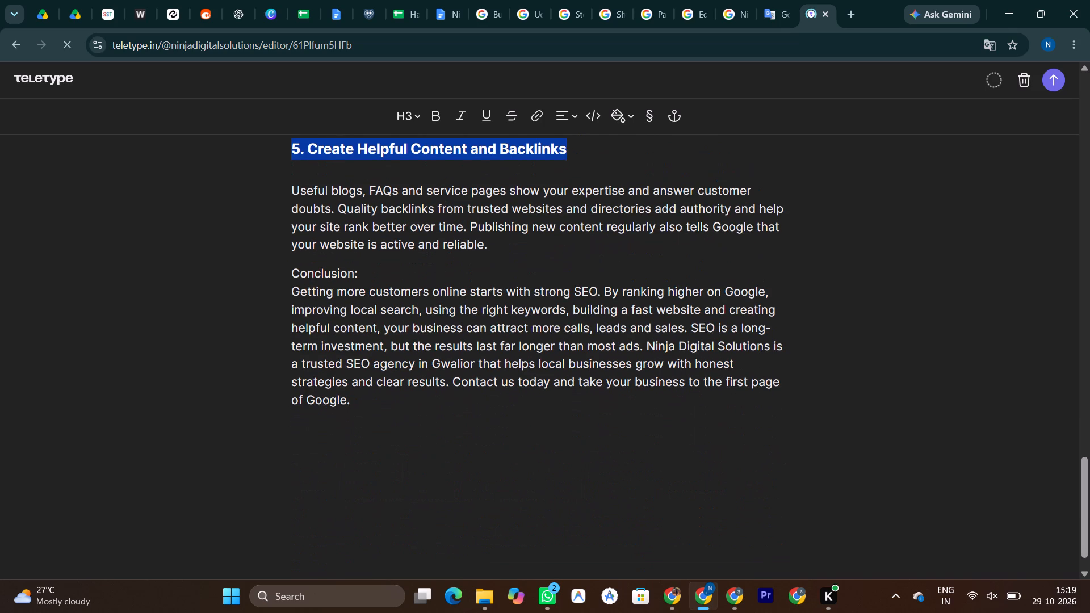
left_click(526, 252)
key("Return")
left_click(406, 304)
key("Return")
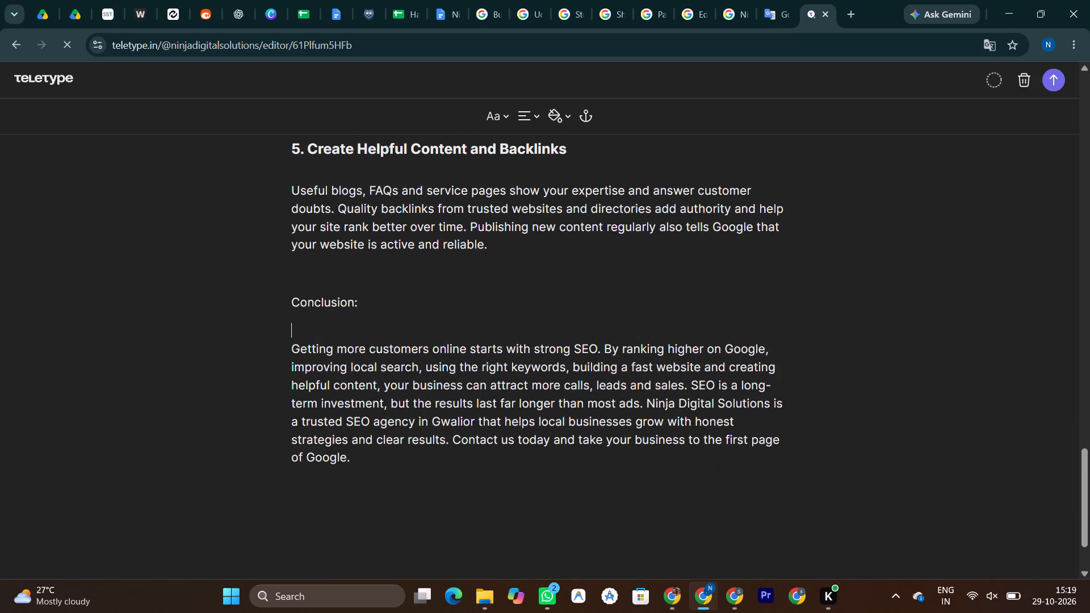
left_click_drag(381, 305, 236, 304)
left_click(416, 124)
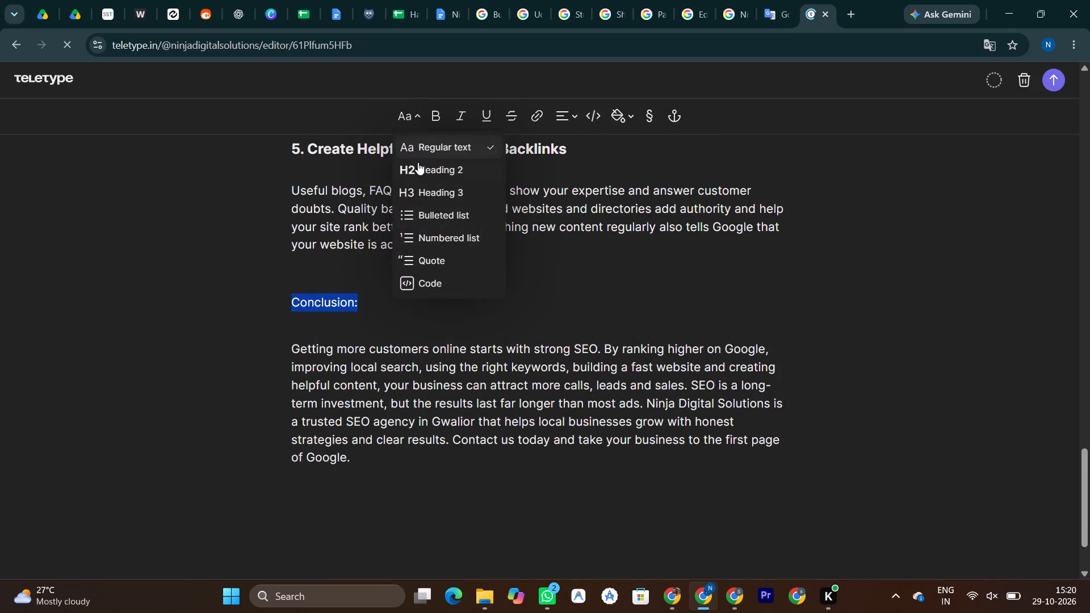
left_click(419, 165)
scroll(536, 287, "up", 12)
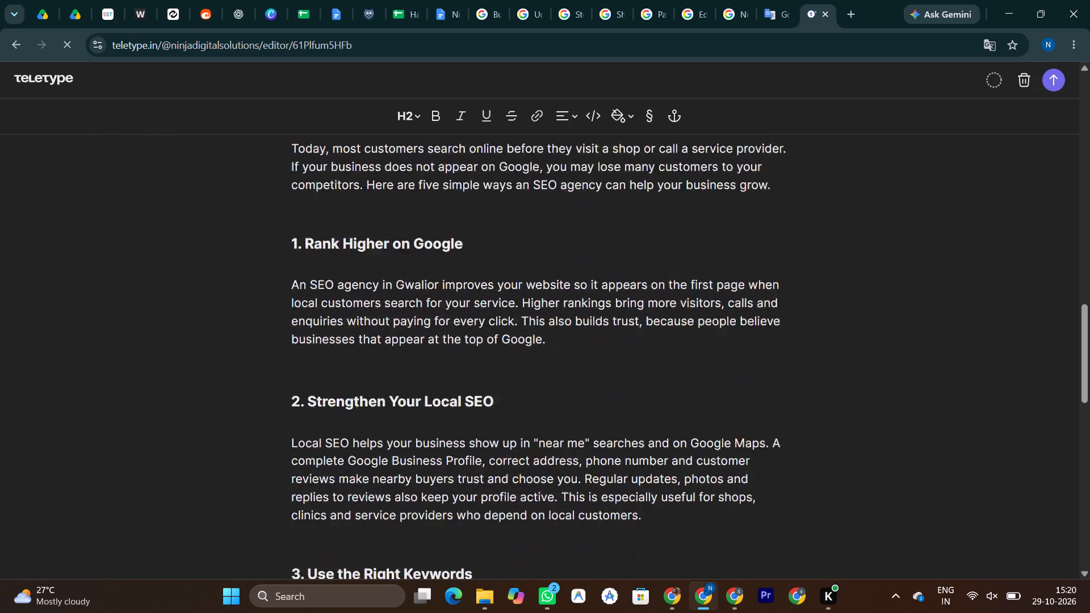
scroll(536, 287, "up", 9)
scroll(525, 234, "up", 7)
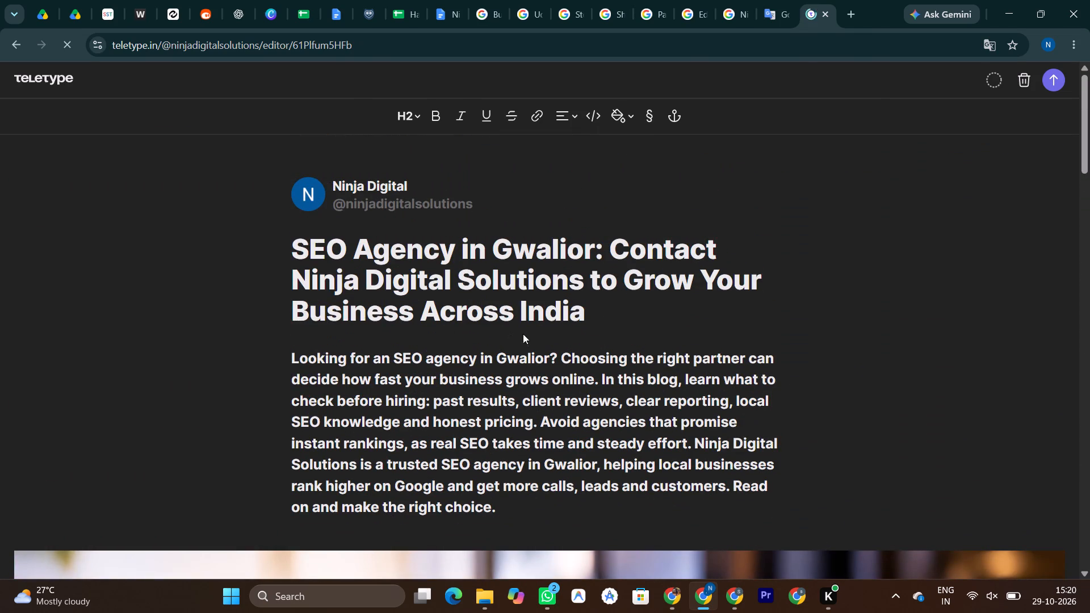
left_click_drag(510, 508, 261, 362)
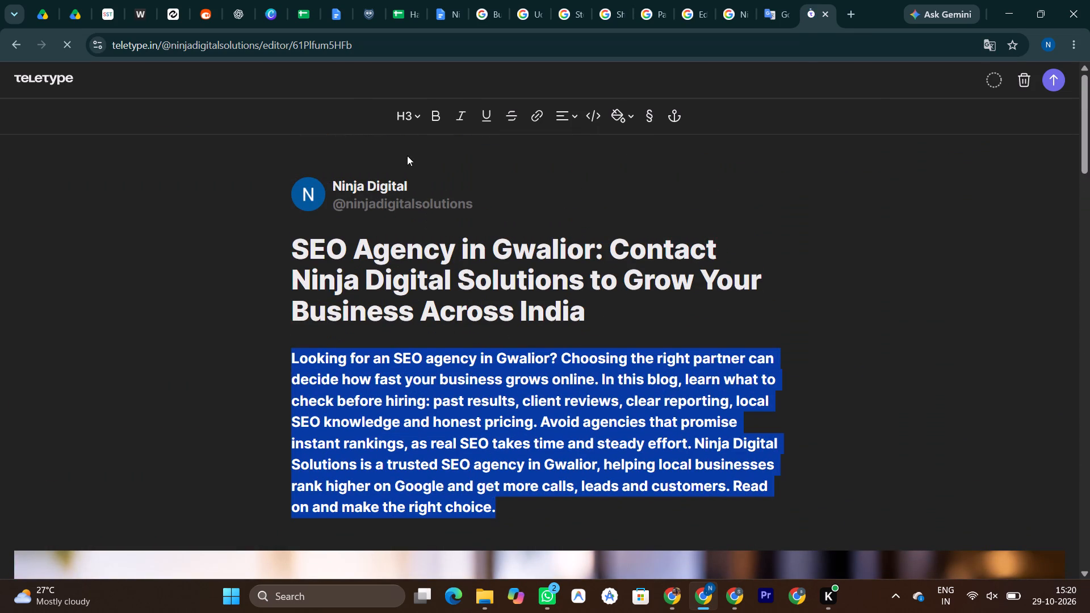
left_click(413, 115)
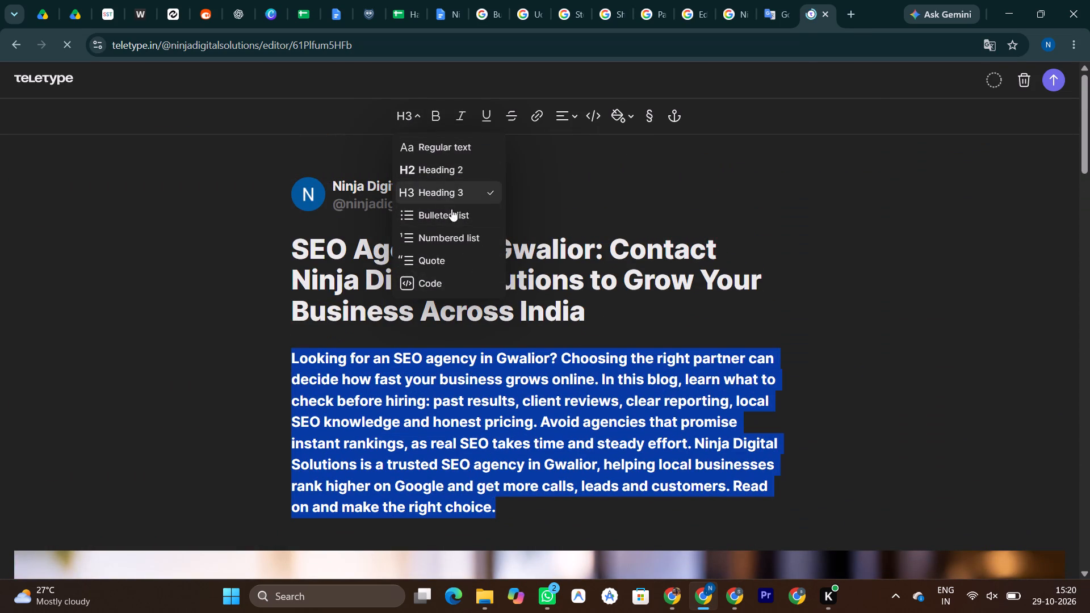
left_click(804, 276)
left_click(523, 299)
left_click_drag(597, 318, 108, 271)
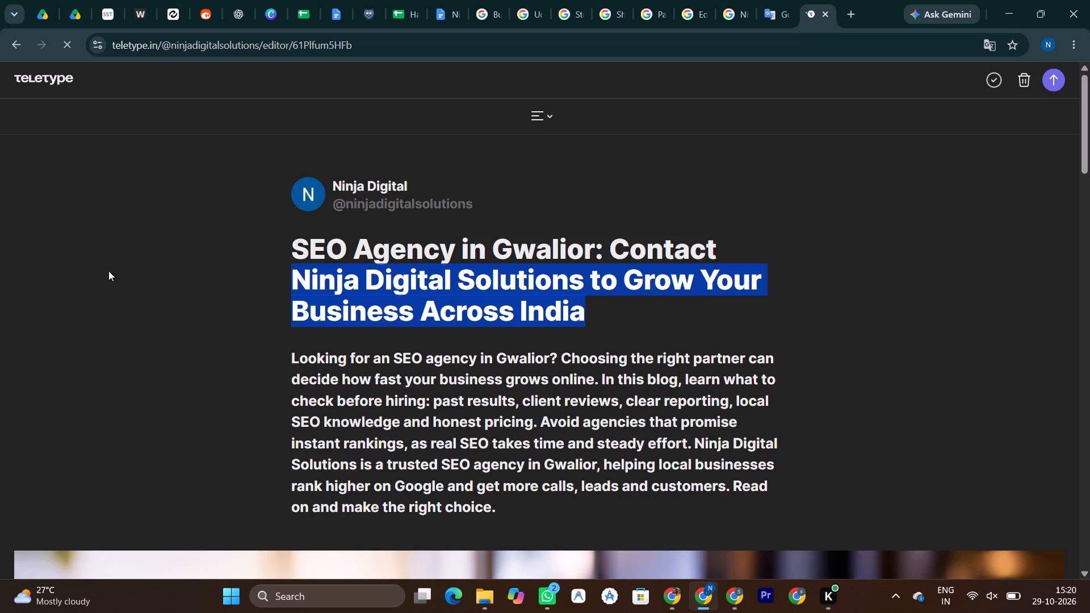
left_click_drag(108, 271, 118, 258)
left_click(463, 0)
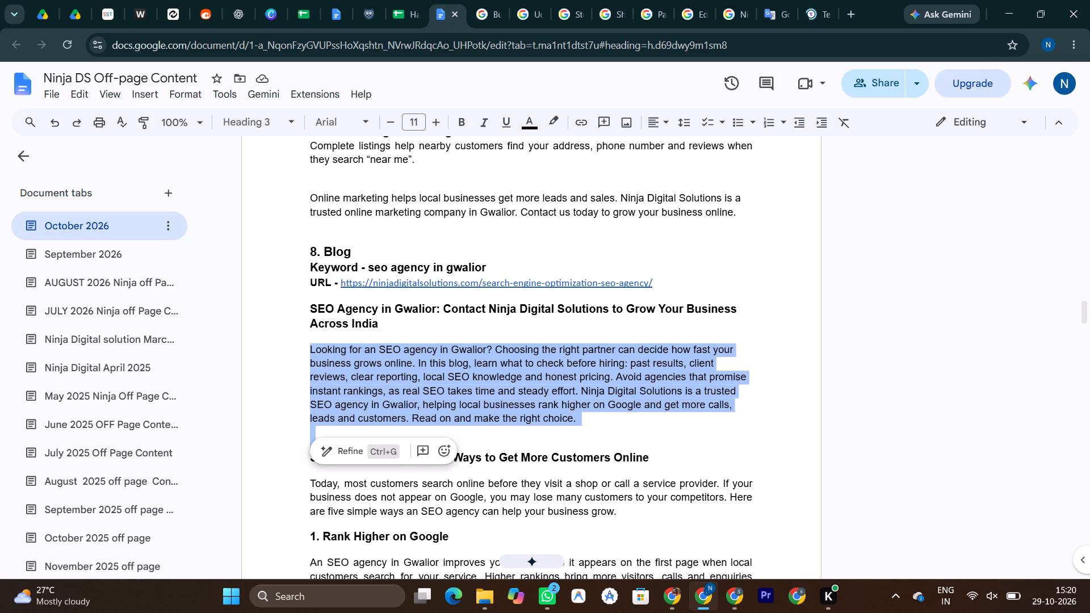
left_click_drag(652, 282, 340, 287)
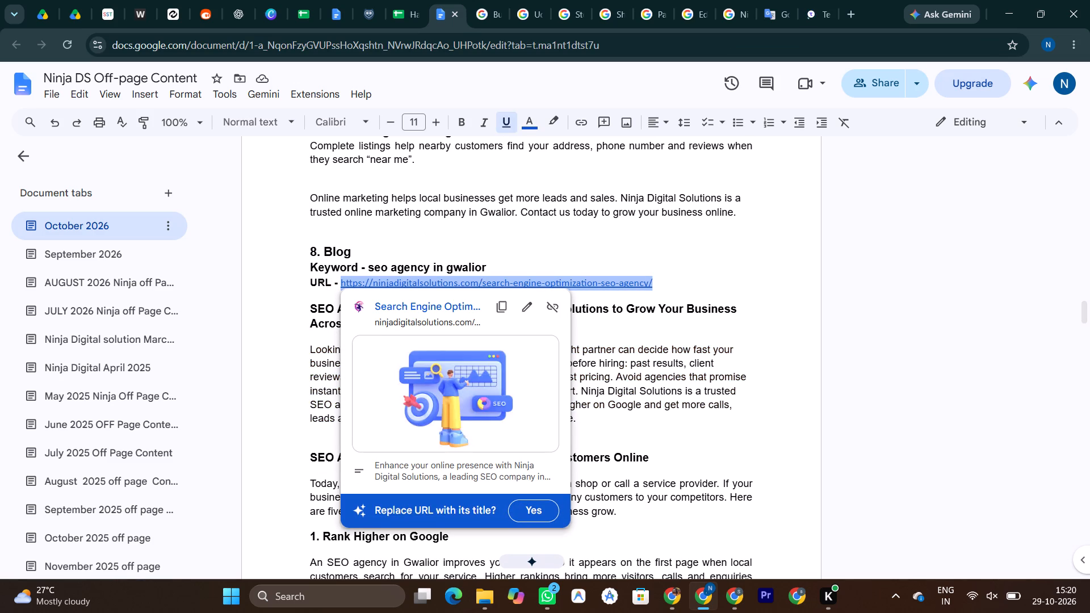
key("ctrl+c")
left_click(828, 0)
scroll(483, 323, "down", 1)
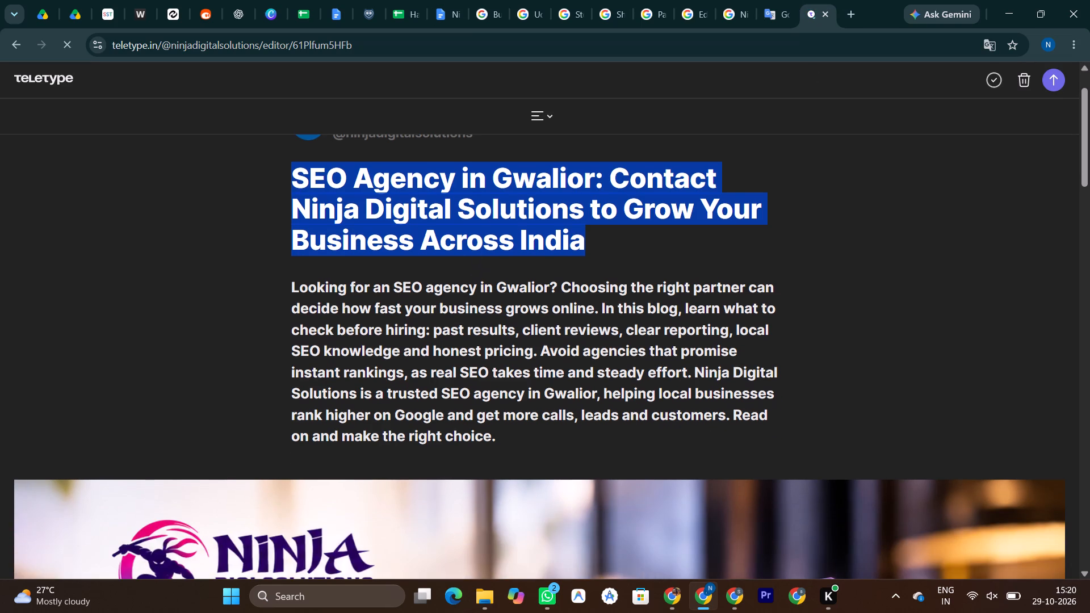
left_click_drag(395, 283, 548, 292)
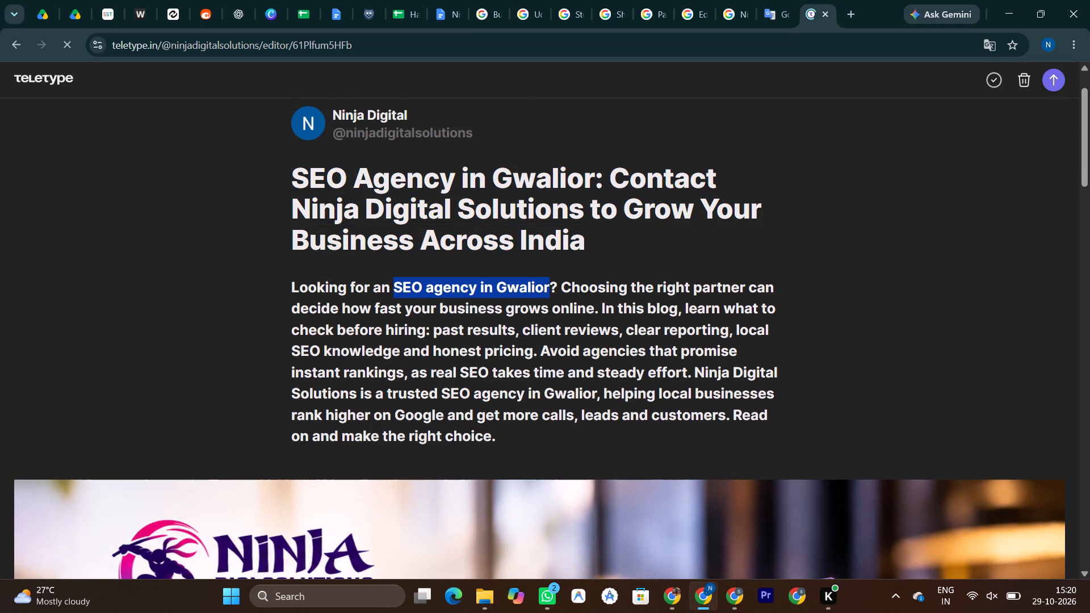
left_click(540, 110)
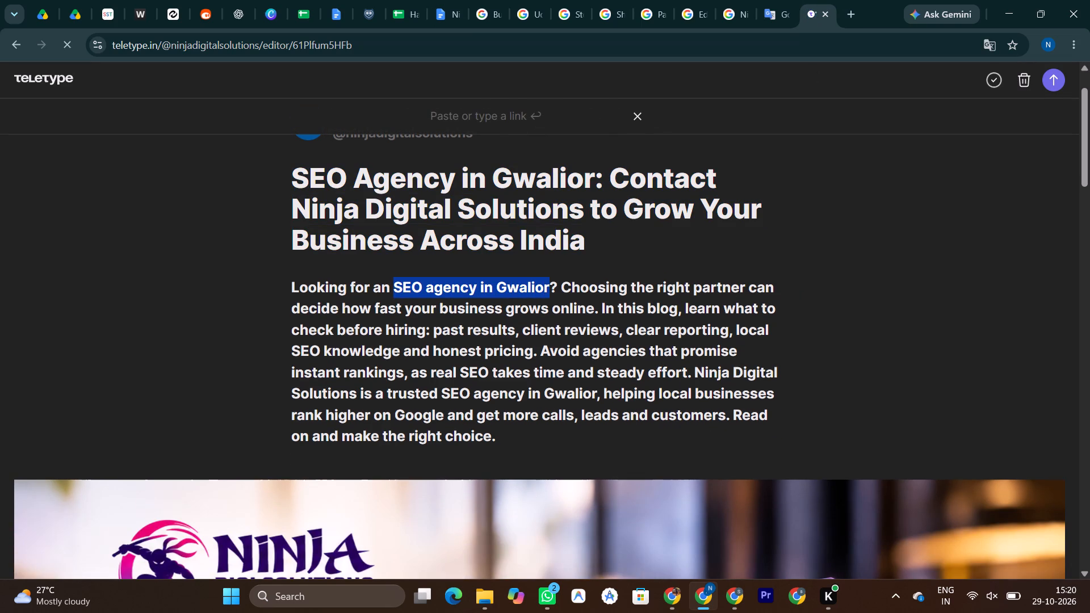
key("ctrl+v")
key("ctrl+z")
left_click(540, 110)
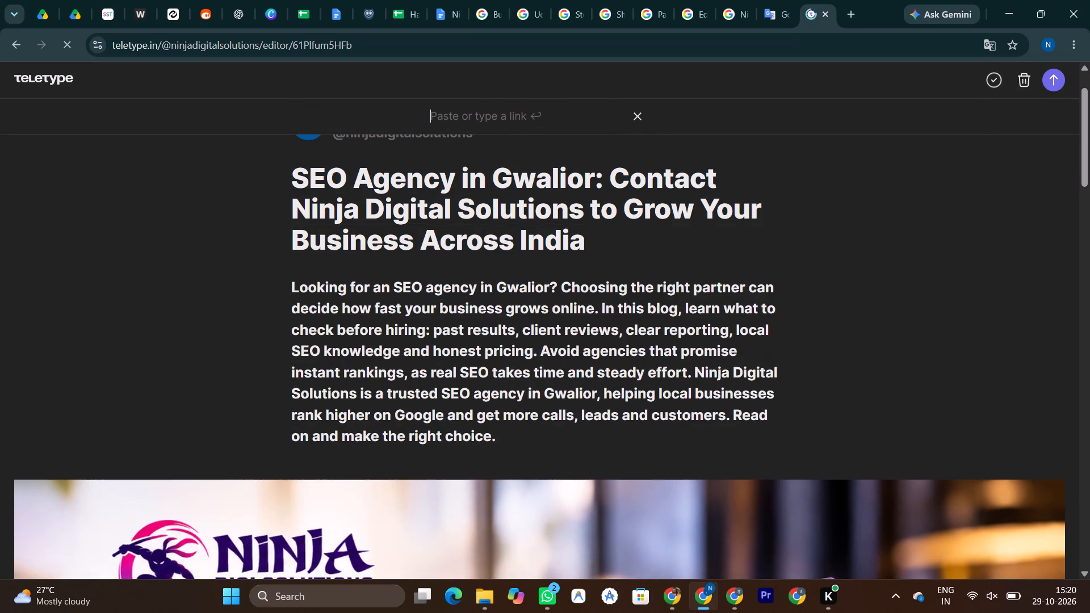
key("ctrl+v")
key("Return")
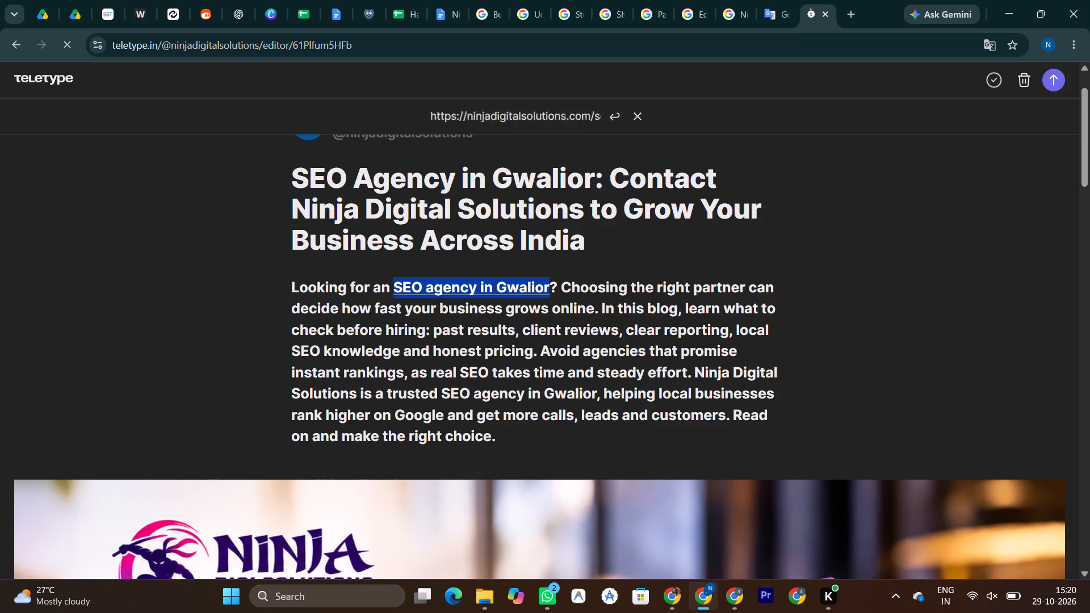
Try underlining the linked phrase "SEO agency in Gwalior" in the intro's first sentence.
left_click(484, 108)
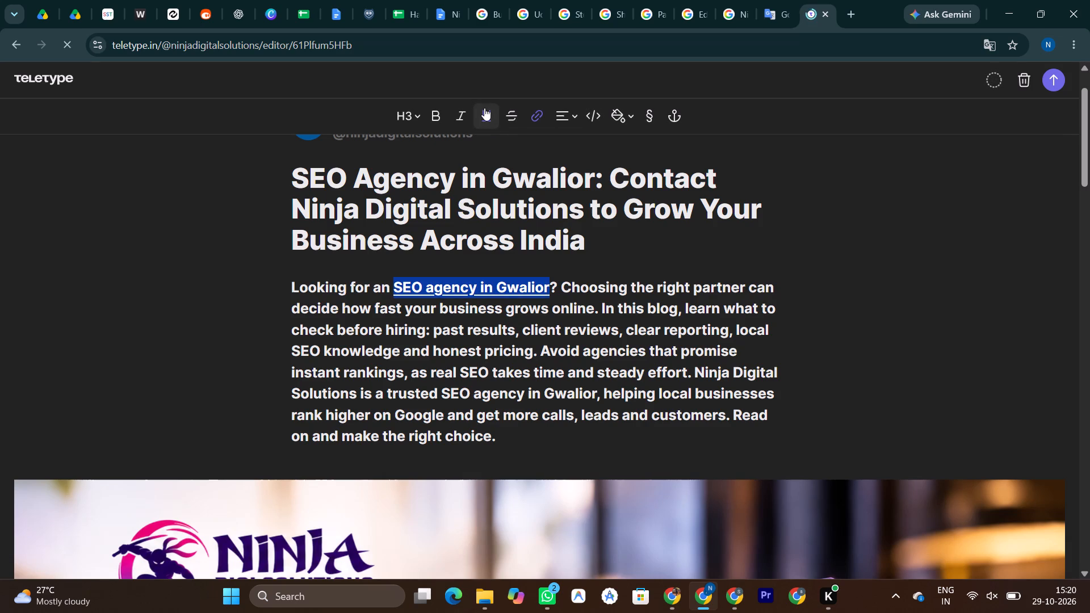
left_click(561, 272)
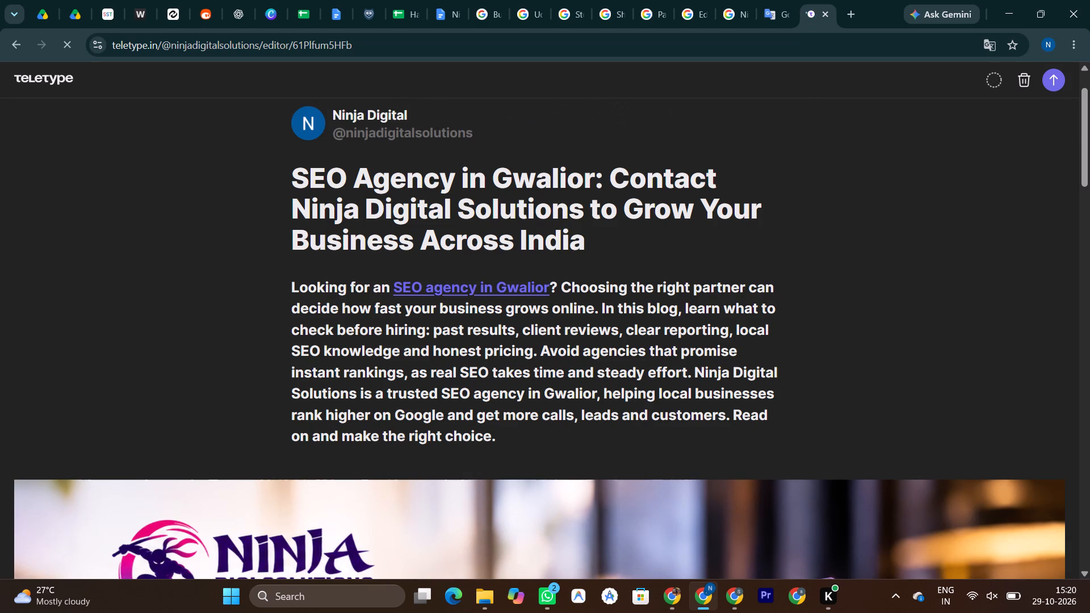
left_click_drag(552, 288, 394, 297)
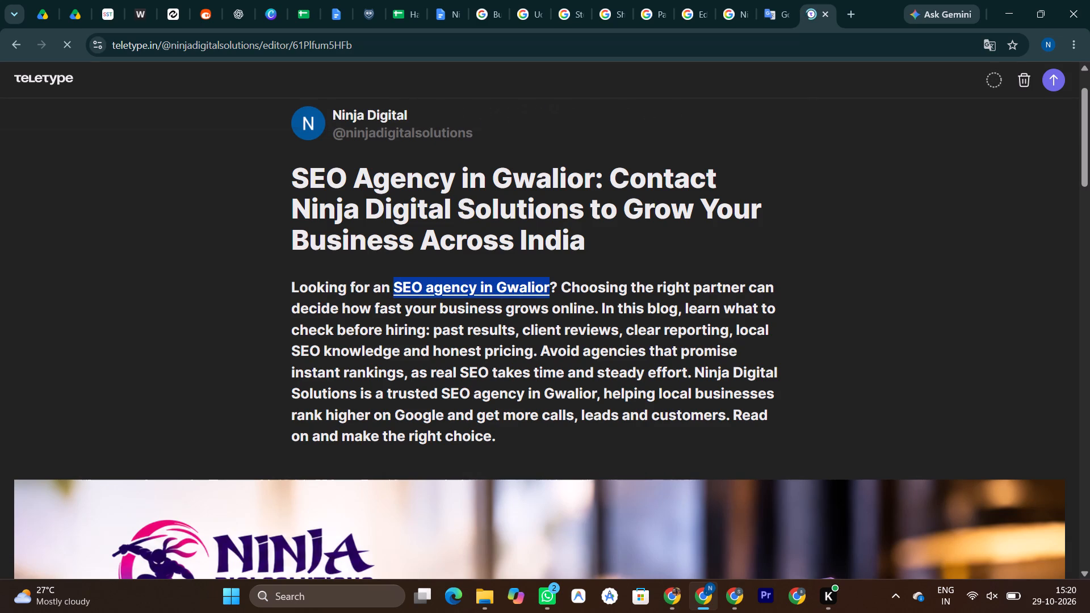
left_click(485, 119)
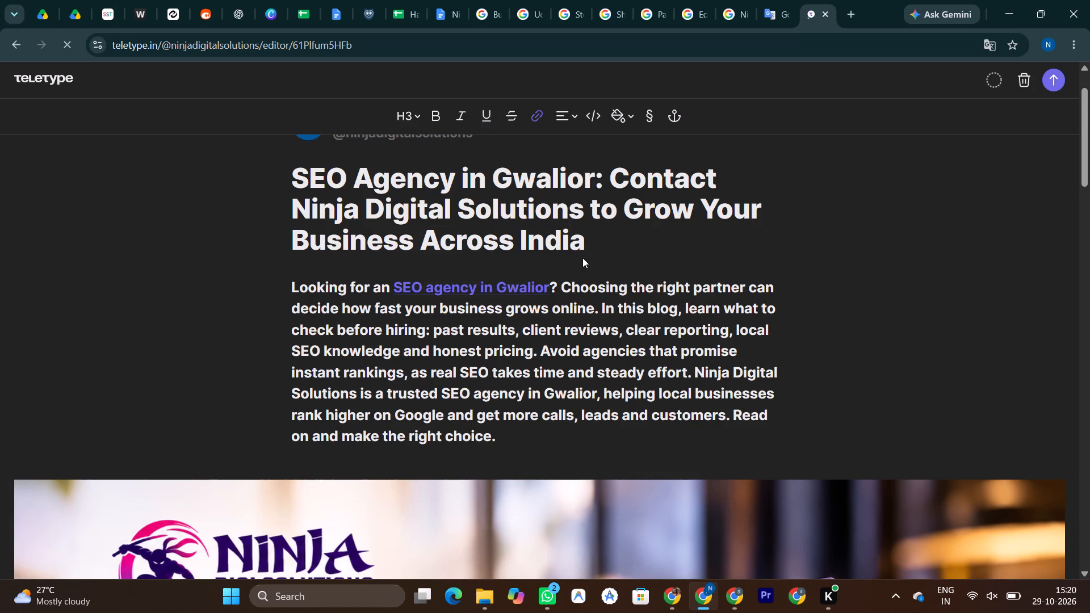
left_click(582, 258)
Link the intro's second "SEO agency in Gwalior", after "Ninja Digital Solutions is a trusted", to the same copied search-engine-optimization-seo-agency URL.
scroll(537, 183, "down", 2)
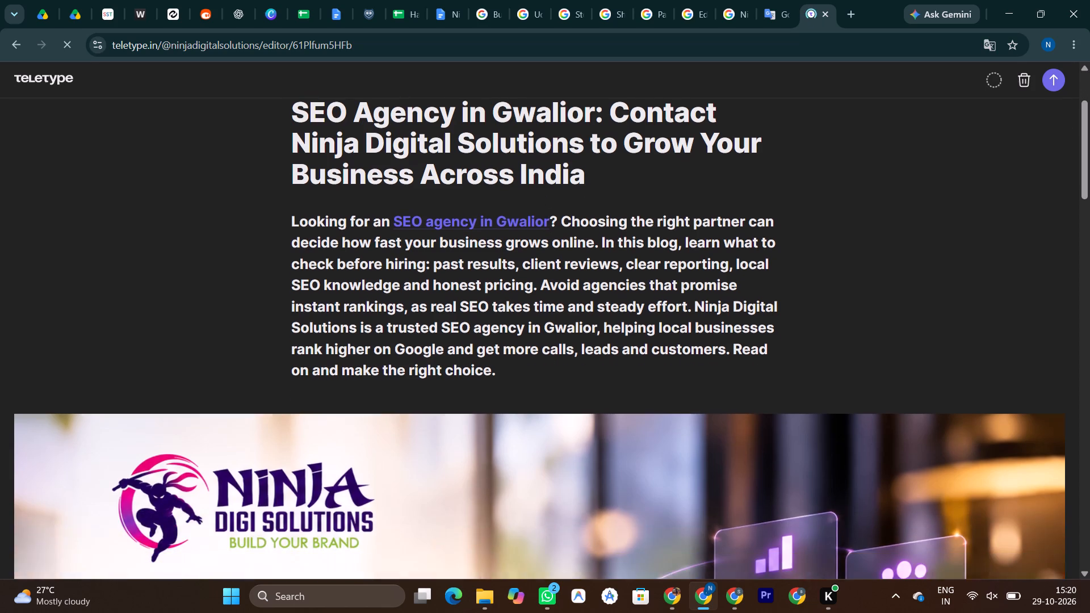
left_click_drag(441, 256, 596, 251)
left_click(533, 115)
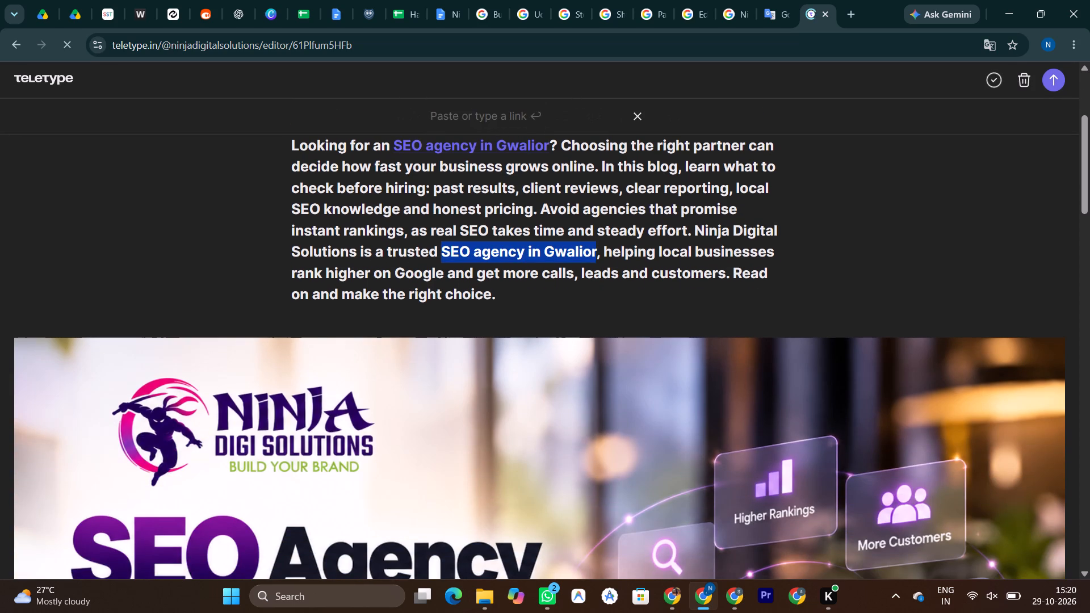
key("ctrl+v")
key("ctrl+z")
left_click(479, 117)
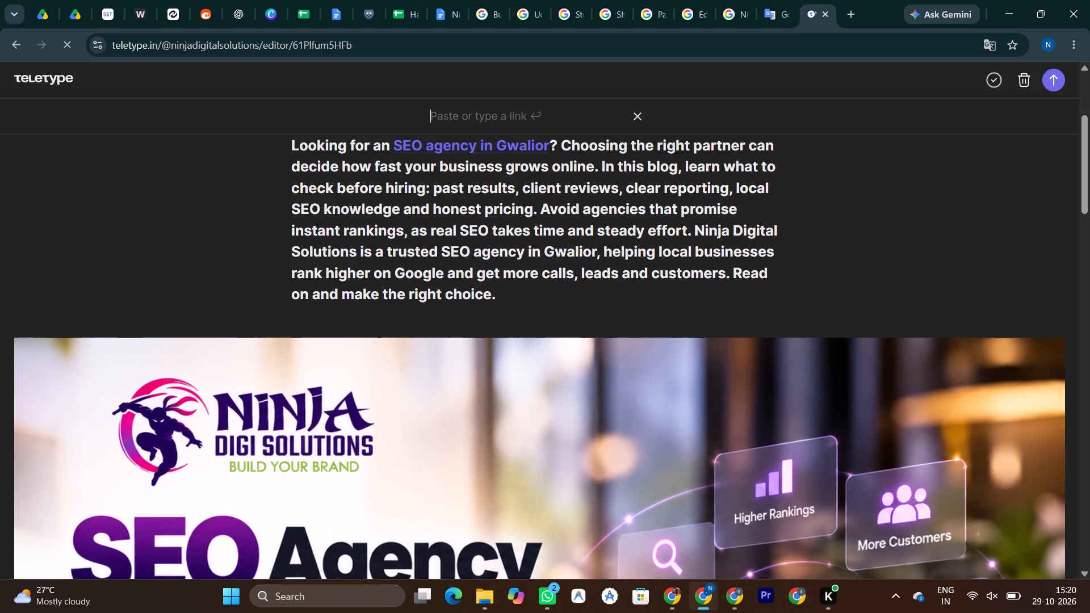
key("ctrl+v")
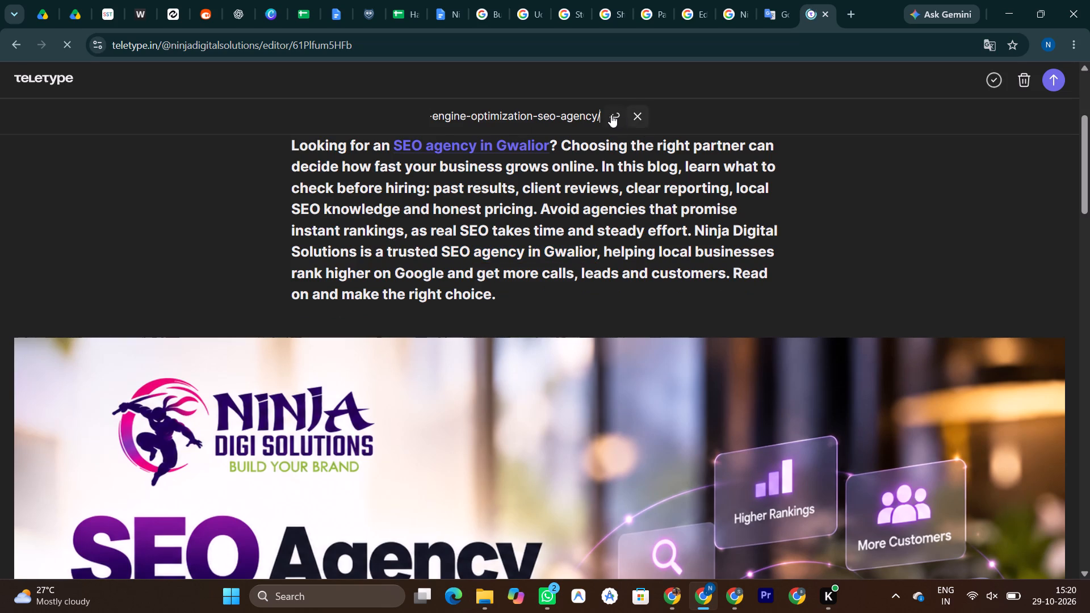
left_click(610, 115)
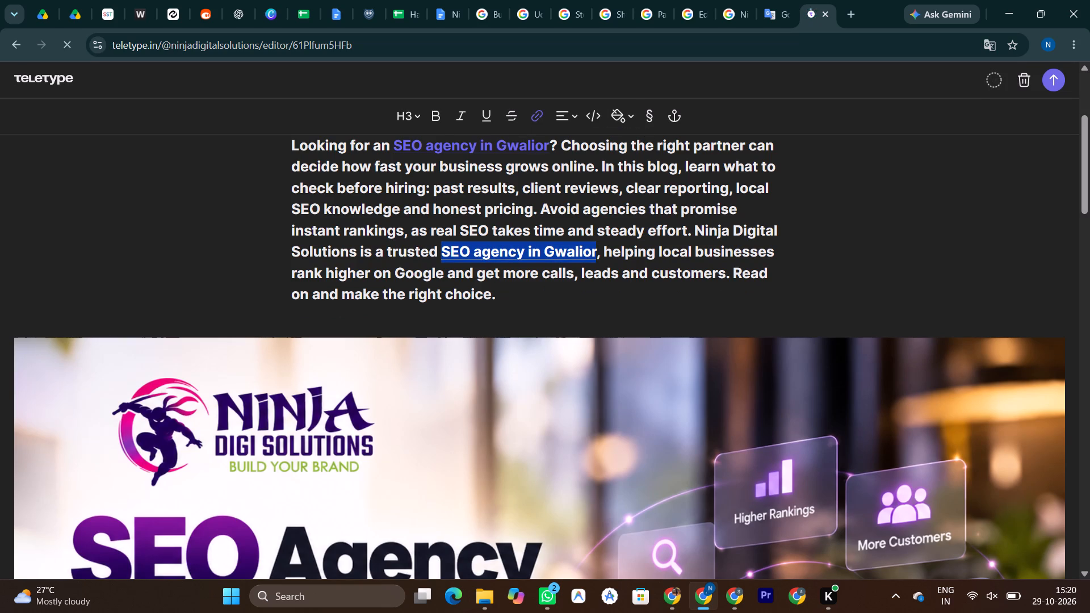
left_click(596, 251)
left_click_drag(596, 251, 548, 251)
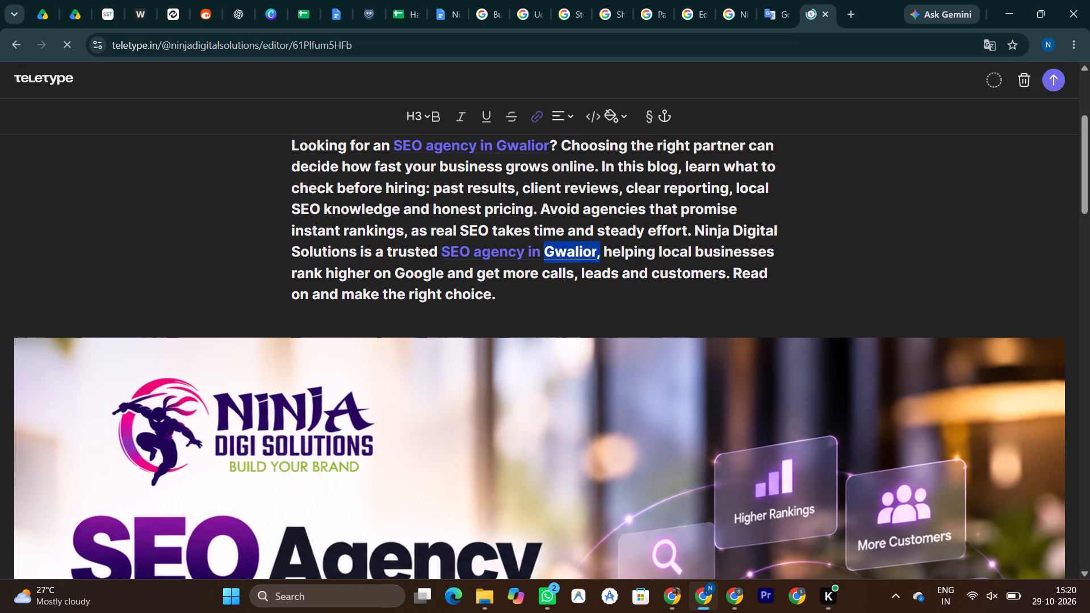
Link "SEO agency in Gwalior" in the paragraph under "1. Rank Higher on Google" to the same copied search-engine-optimization-seo-agency URL.
scroll(555, 200, "down", 13)
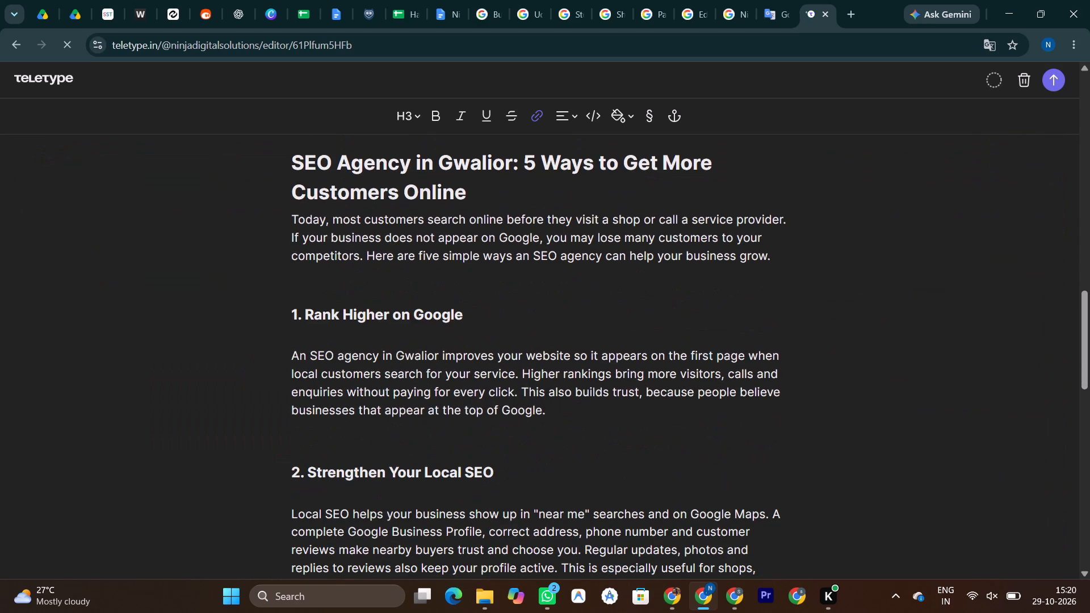
scroll(555, 308, "down", 1)
left_click_drag(312, 285, 316, 285)
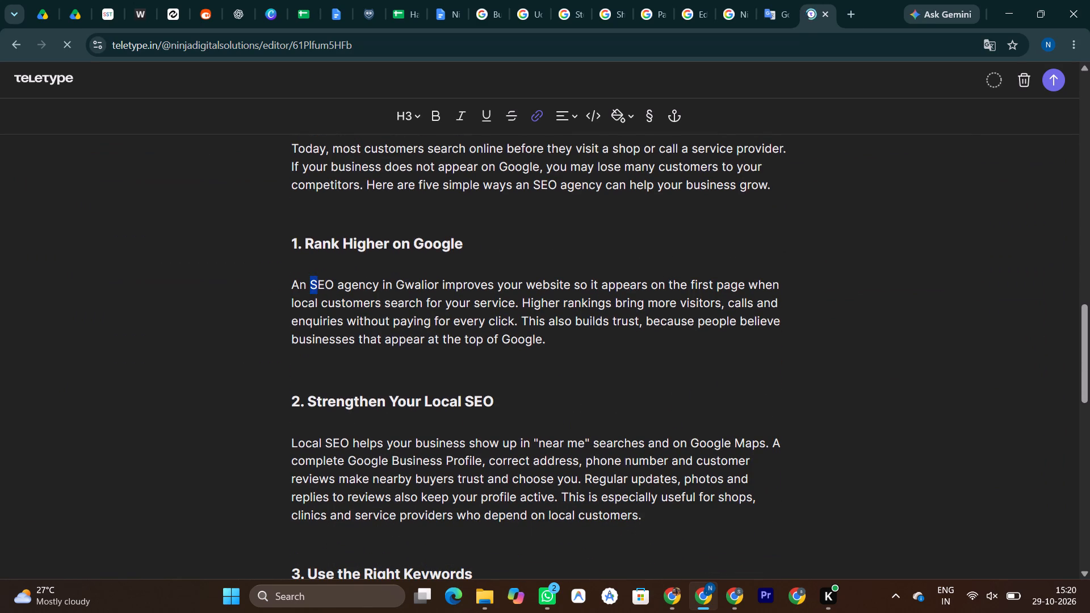
left_click_drag(316, 285, 438, 289)
left_click(531, 114)
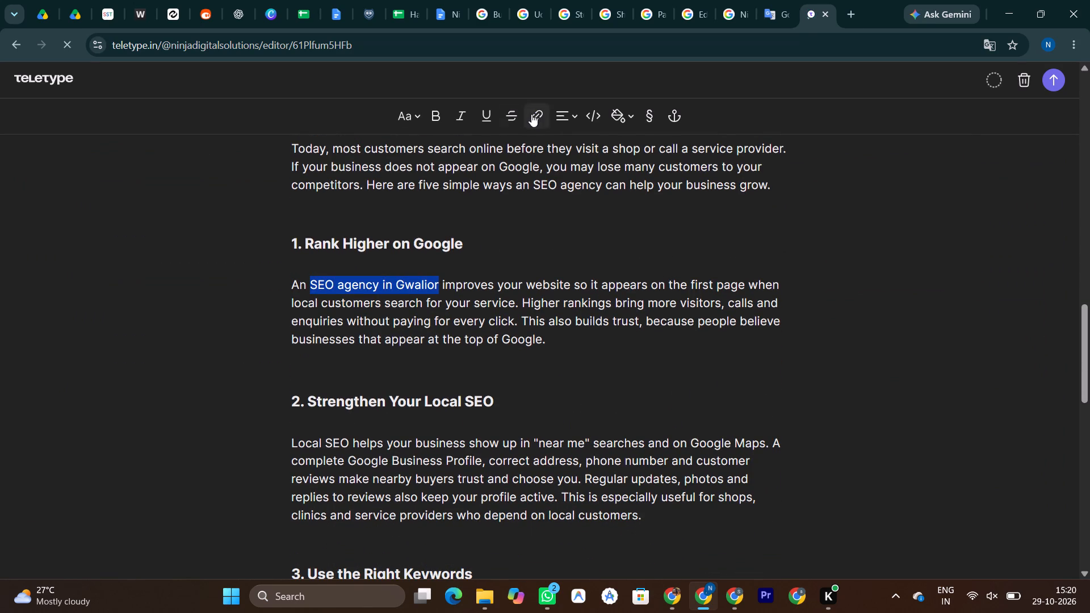
left_click(497, 117)
key("ctrl+v")
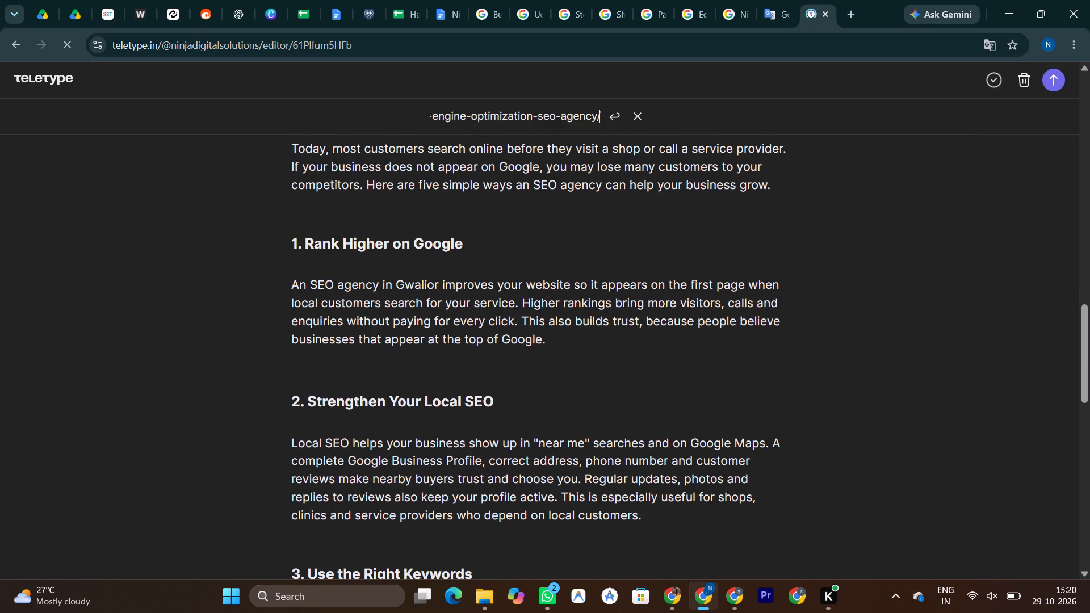
key("Return")
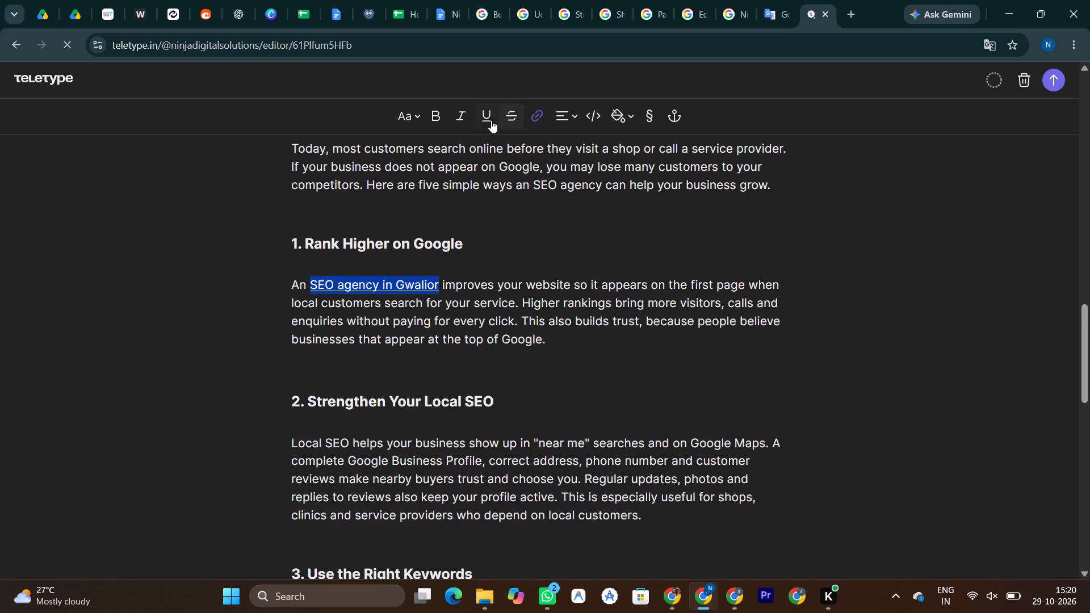
left_click(489, 119)
left_click(489, 119)
scroll(496, 257, "down", 2)
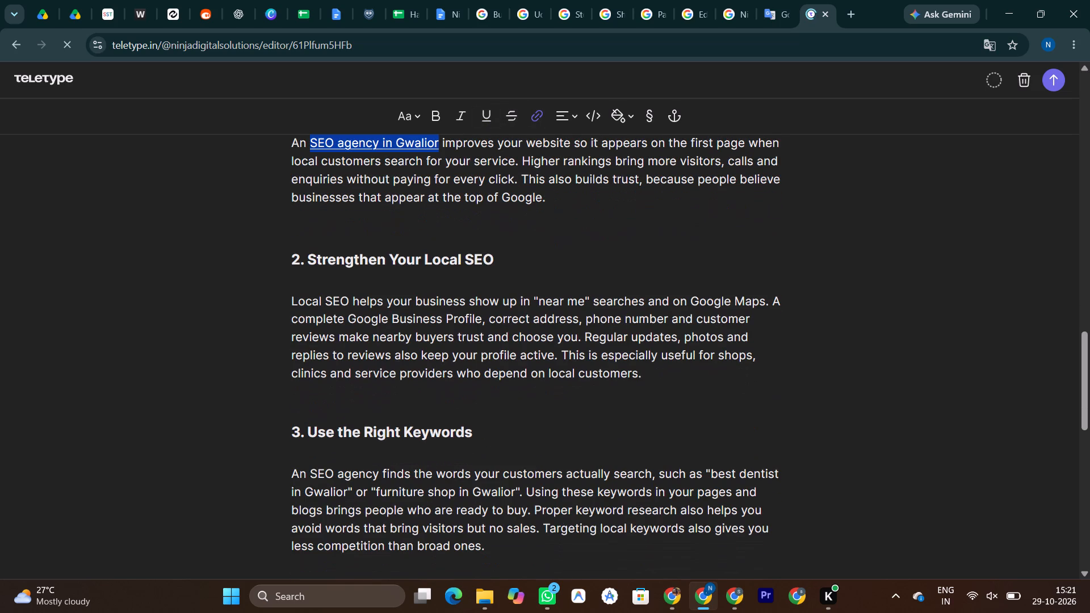
scroll(521, 254, "down", 1)
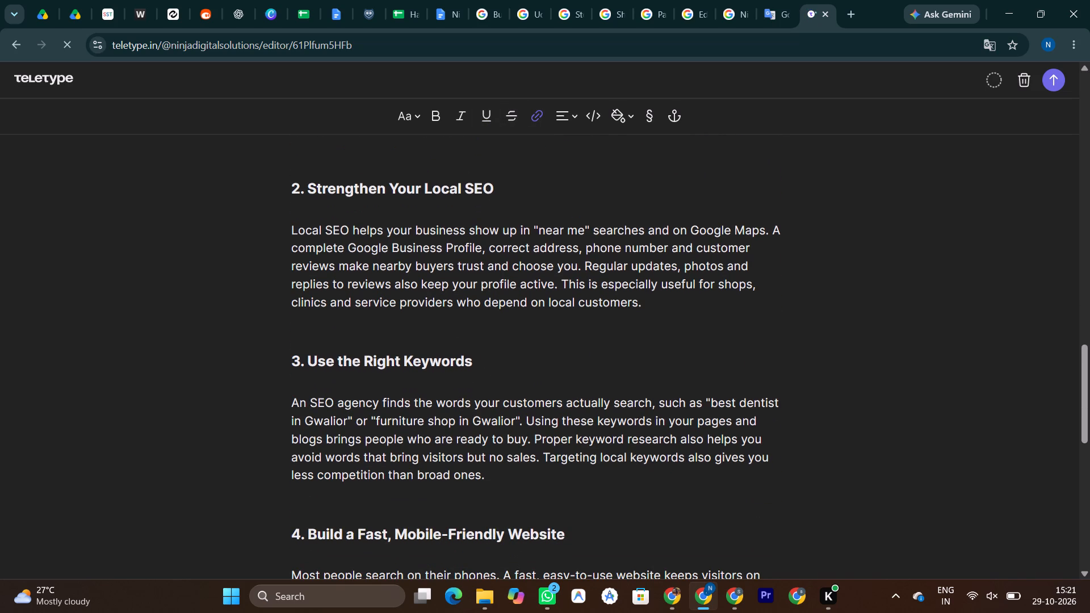
scroll(630, 247, "down", 1)
scroll(427, 284, "down", 1)
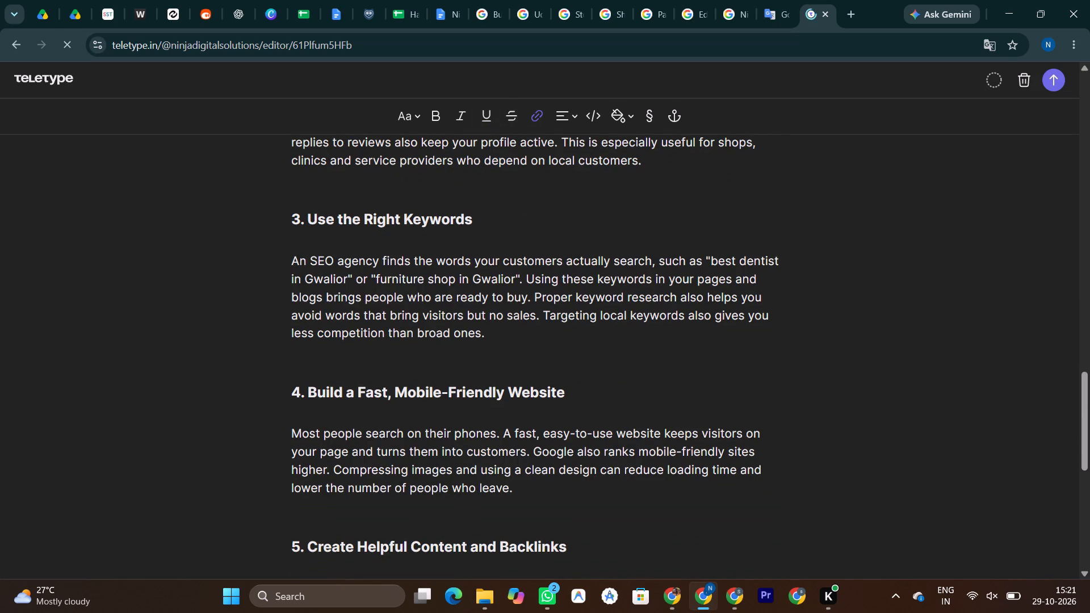
scroll(484, 257, "down", 2)
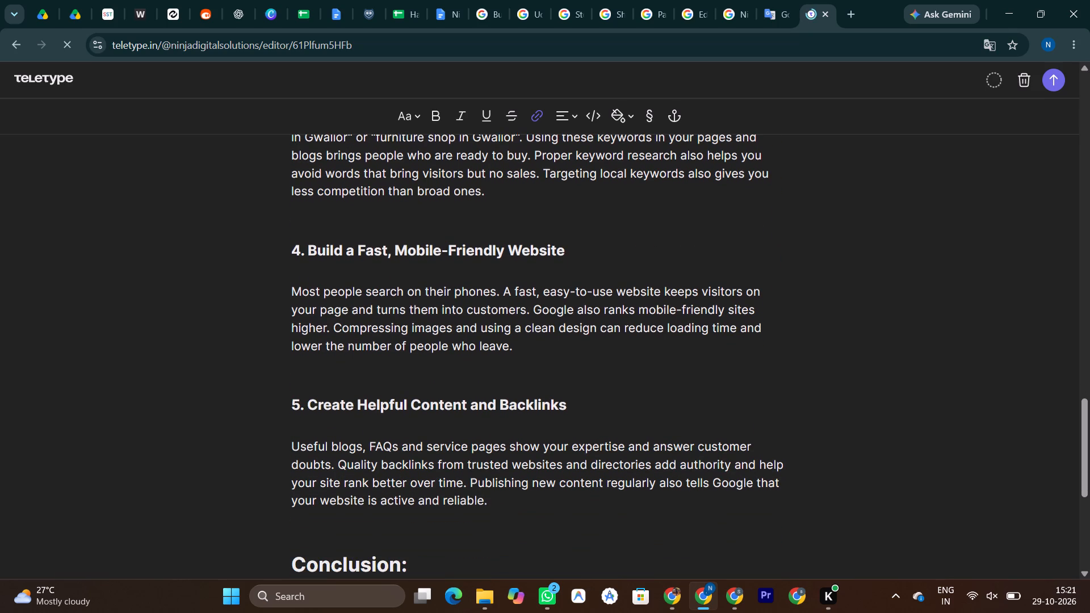
scroll(582, 300, "down", 2)
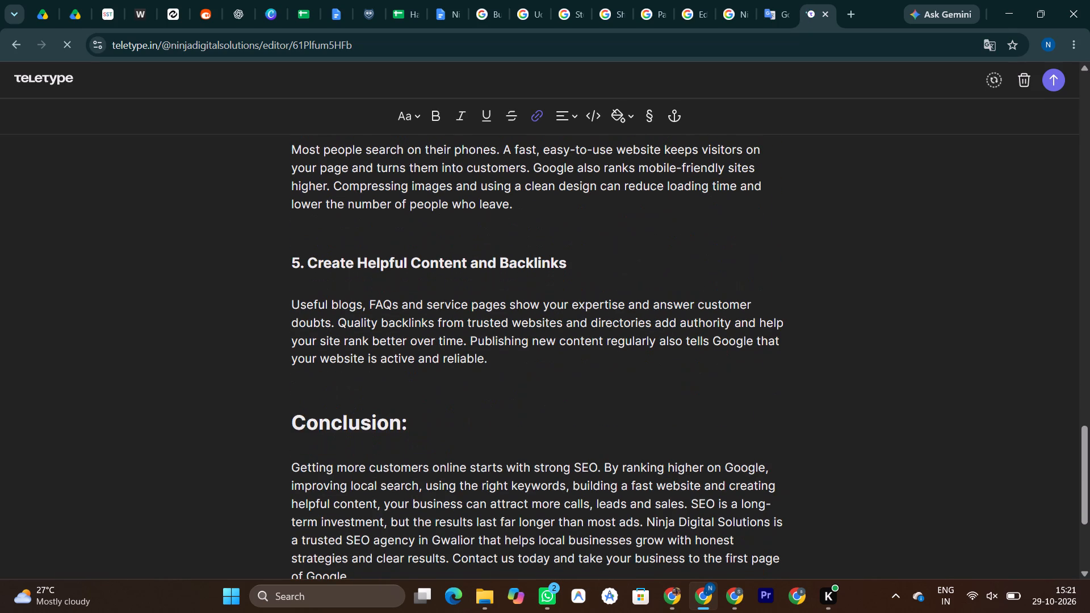
scroll(716, 265, "down", 2)
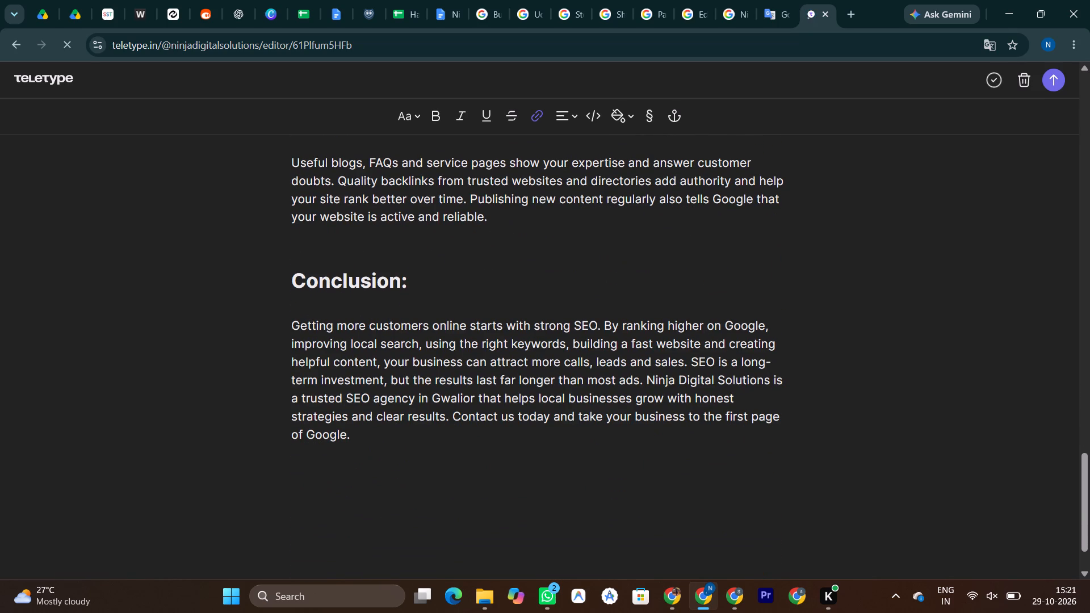
left_click_drag(349, 393, 475, 400)
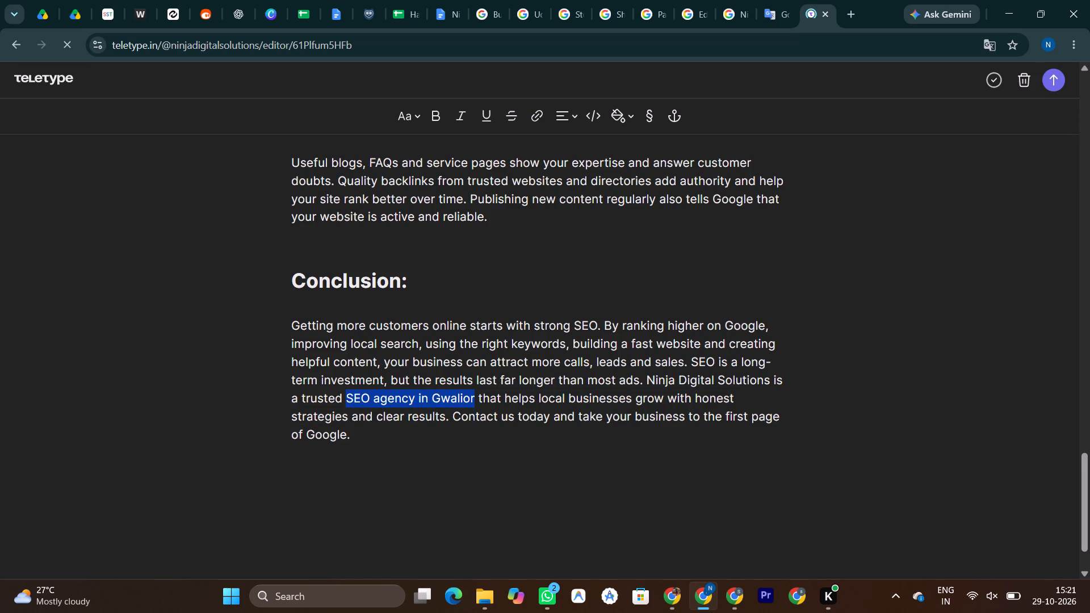
left_click(535, 118)
key("ctrl+v")
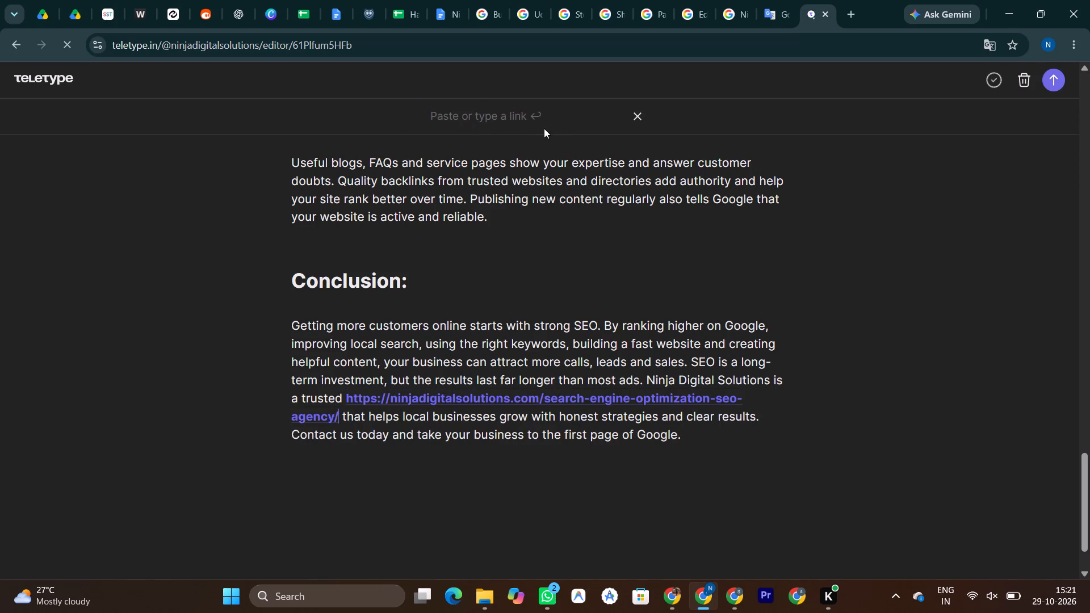
key("ctrl+z")
left_click(484, 115)
key("ctrl+v")
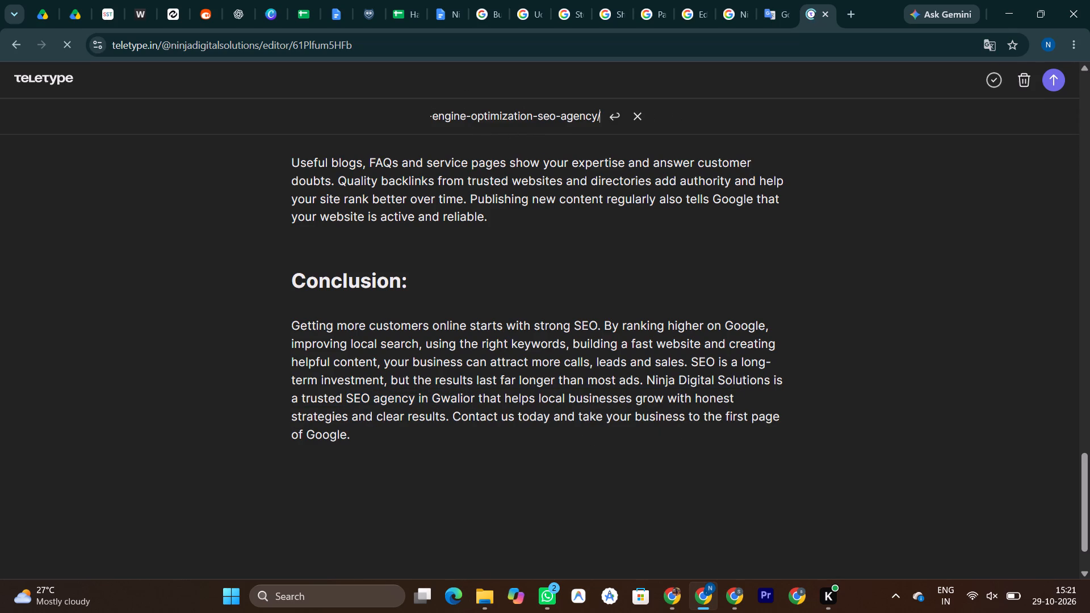
key("Return")
left_click(492, 119)
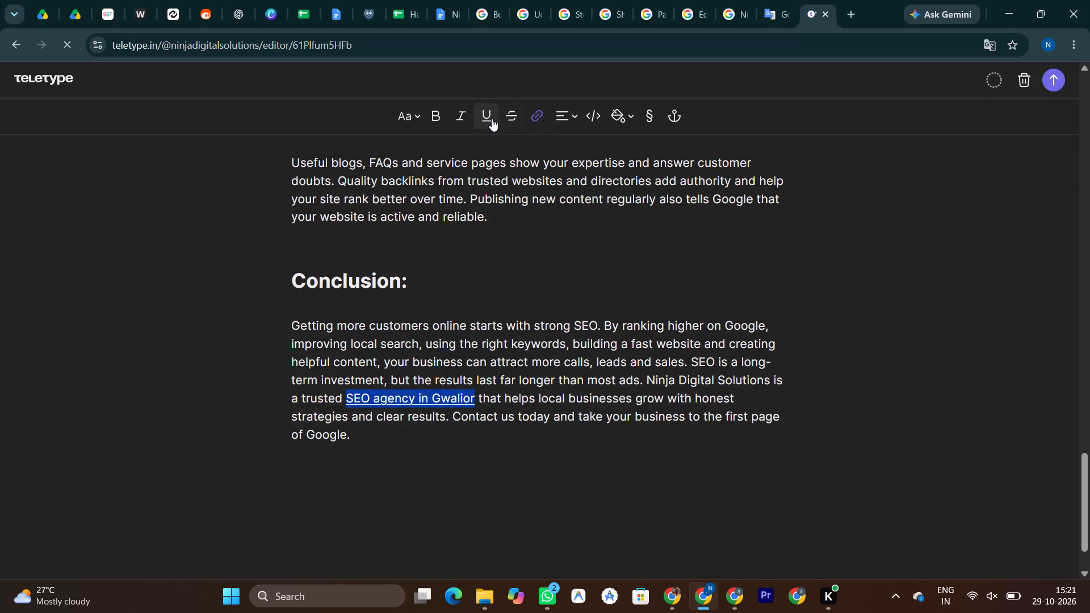
left_click(492, 119)
left_click(550, 358)
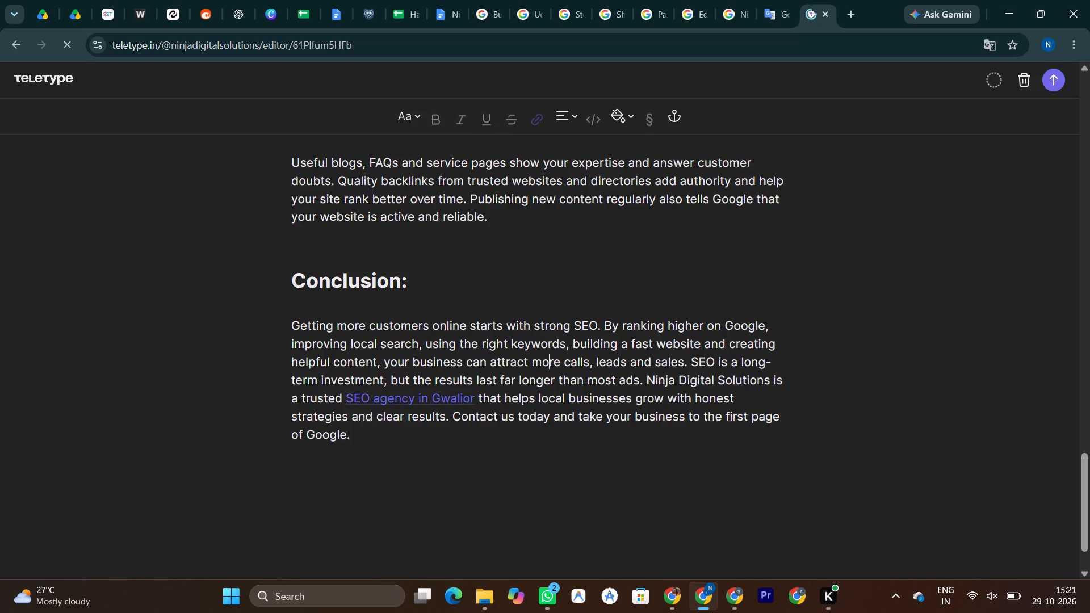
In the article's publishing settings, replace the URL-friendly link with the search-engine-optimization-seo-agency URL copied from the off-page content document.
scroll(514, 301, "up", 20)
scroll(514, 301, "up", 8)
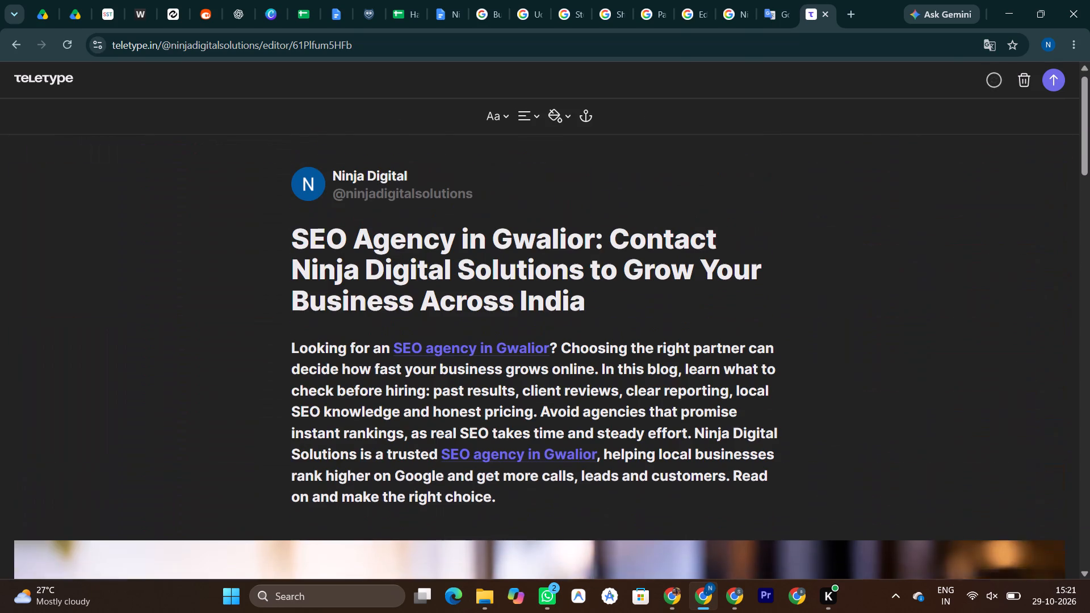
scroll(514, 301, "up", 7)
left_click(1054, 78)
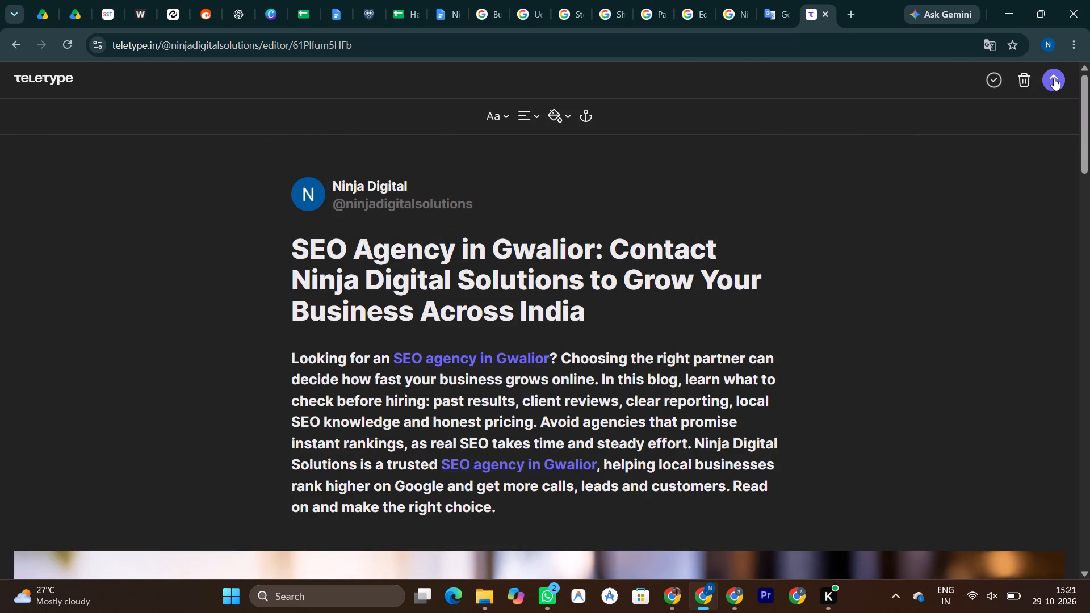
scroll(655, 299, "down", 4)
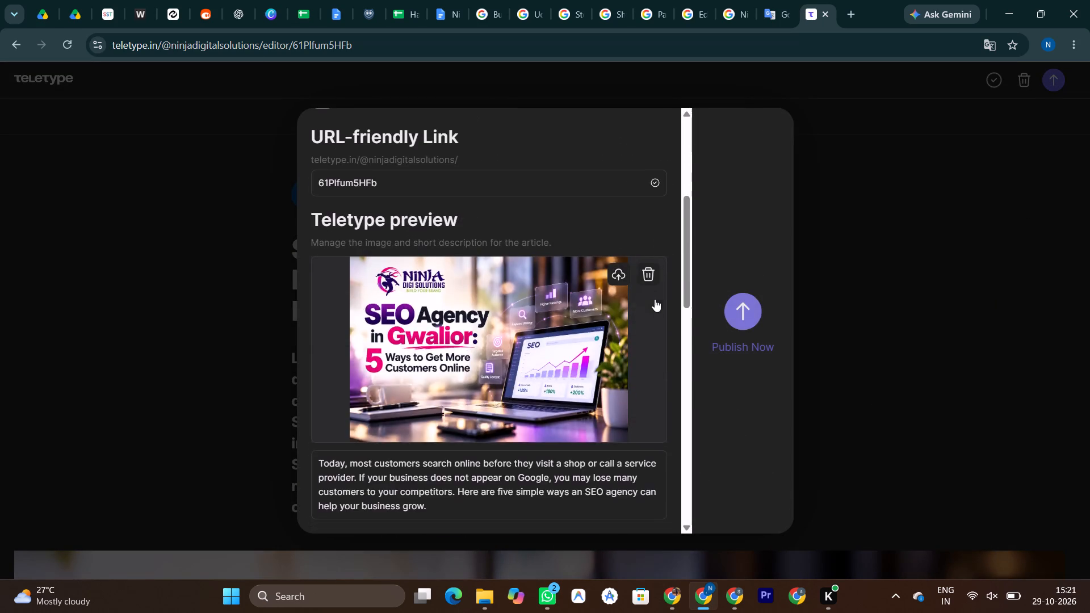
scroll(405, 277, "up", 2)
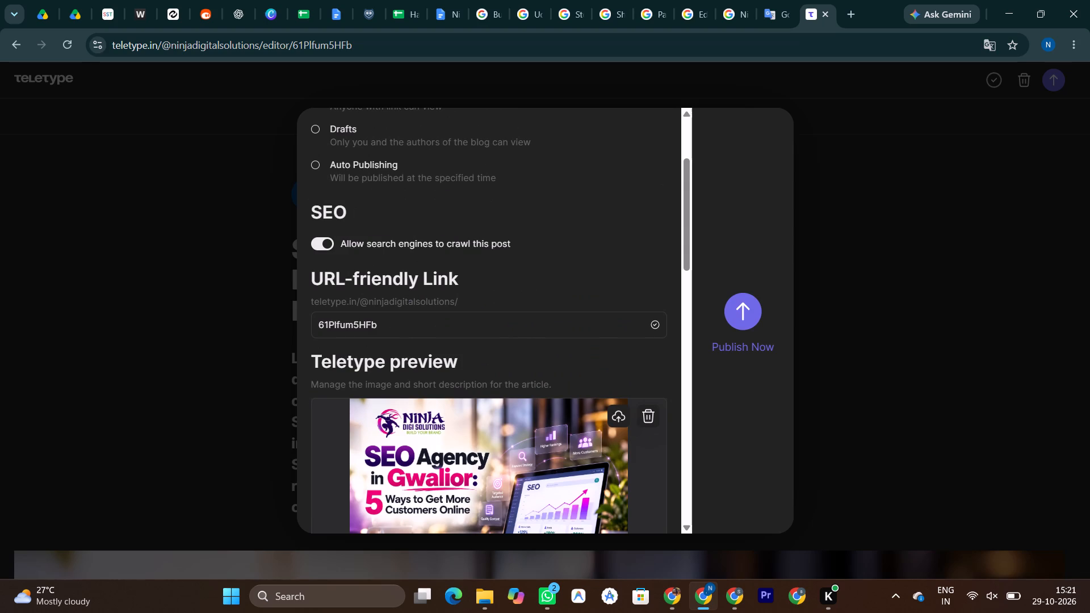
triple_click(400, 326)
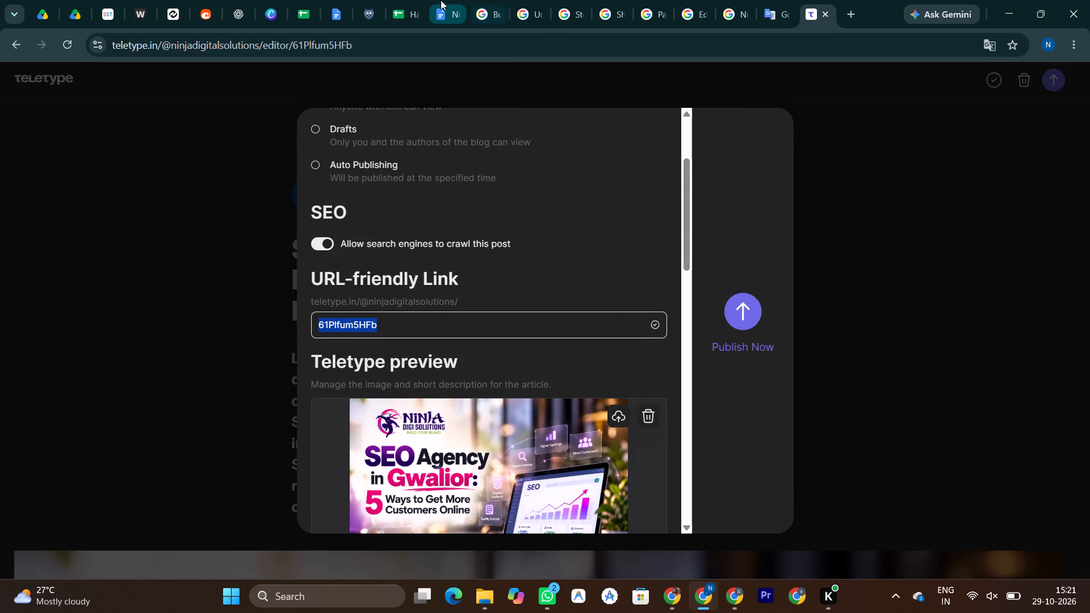
left_click(441, 0)
key("ctrl+c")
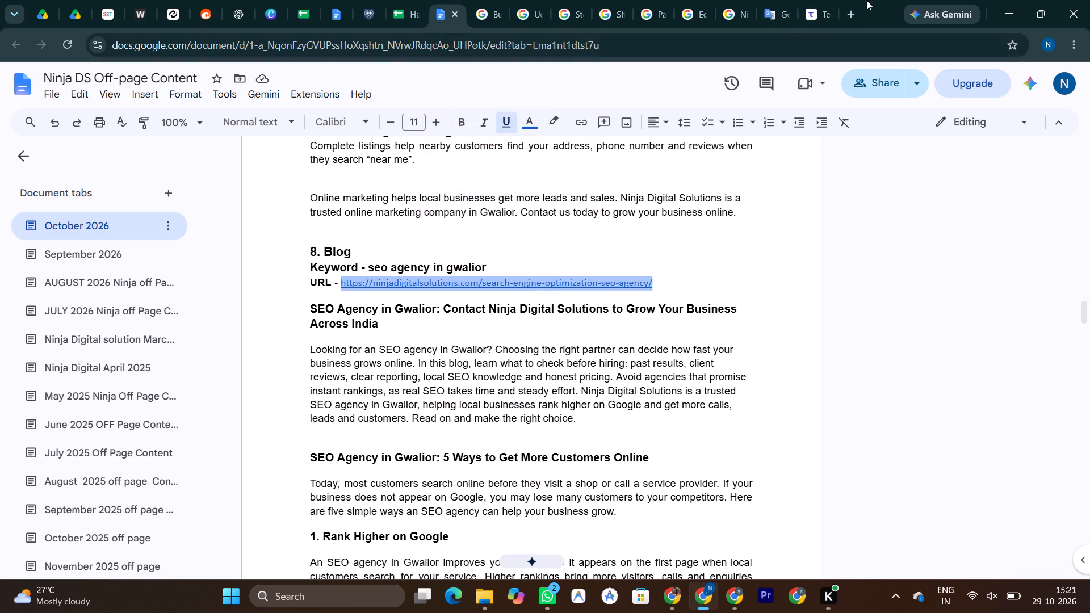
left_click(815, 0)
key("ctrl+v")
Publish the SEO Agency in Gwalior article on Teletype.
scroll(663, 236, "down", 3)
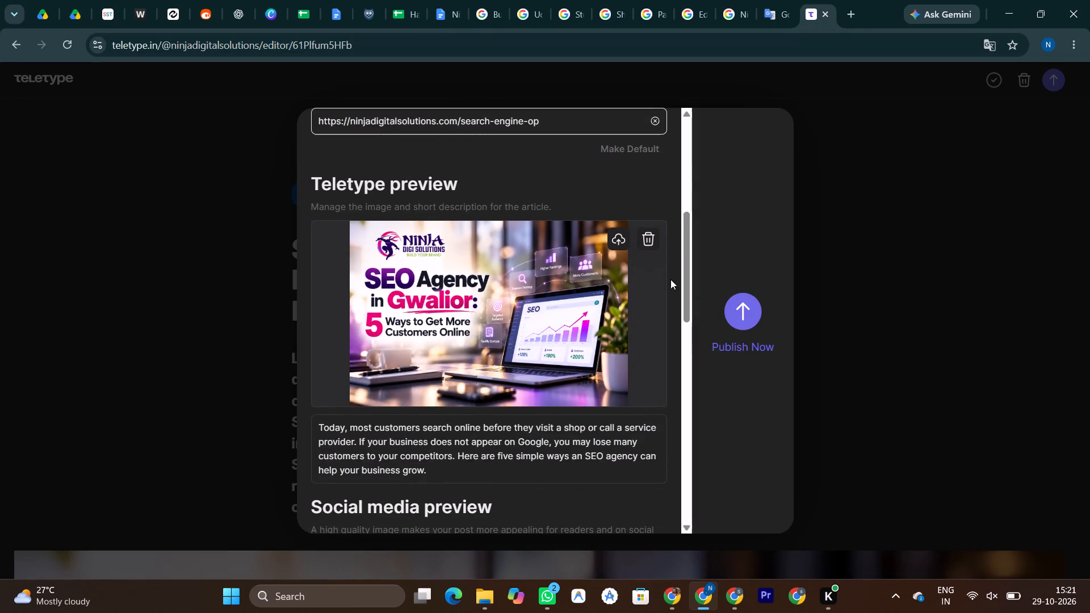
left_click(740, 312)
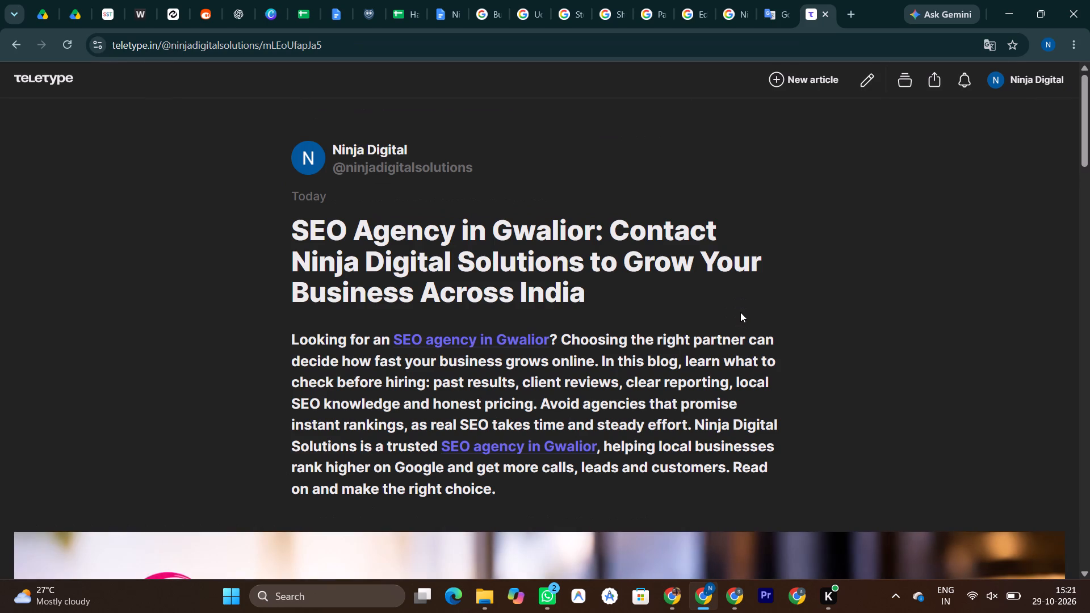
Look through the published Teletype article and copy its share link.
scroll(803, 180, "up", 4)
scroll(803, 180, "down", 20)
scroll(803, 180, "down", 4)
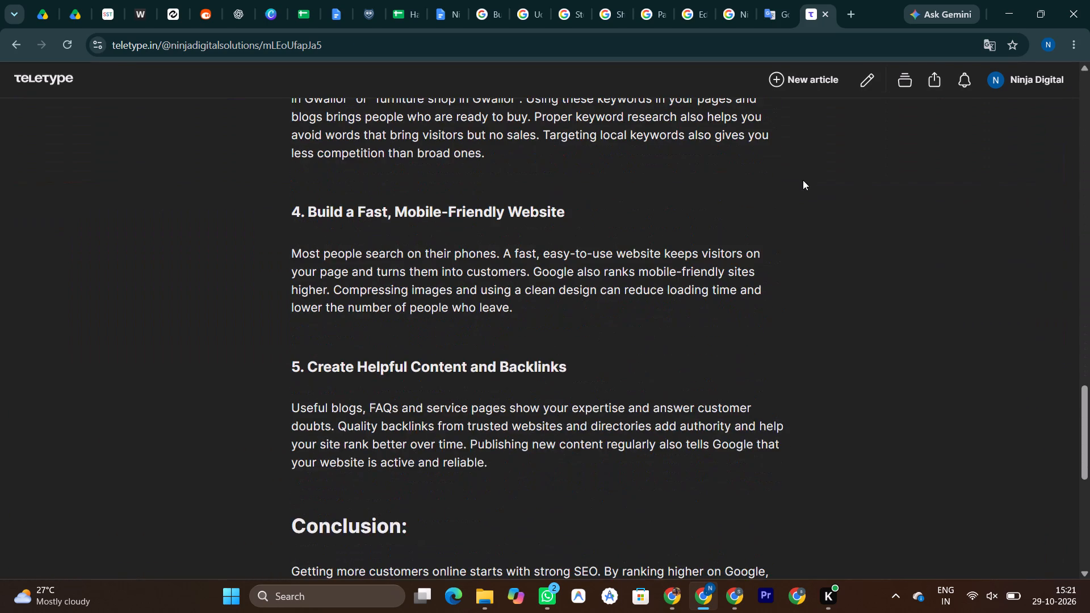
scroll(803, 180, "down", 6)
scroll(803, 180, "up", 6)
scroll(803, 180, "down", 6)
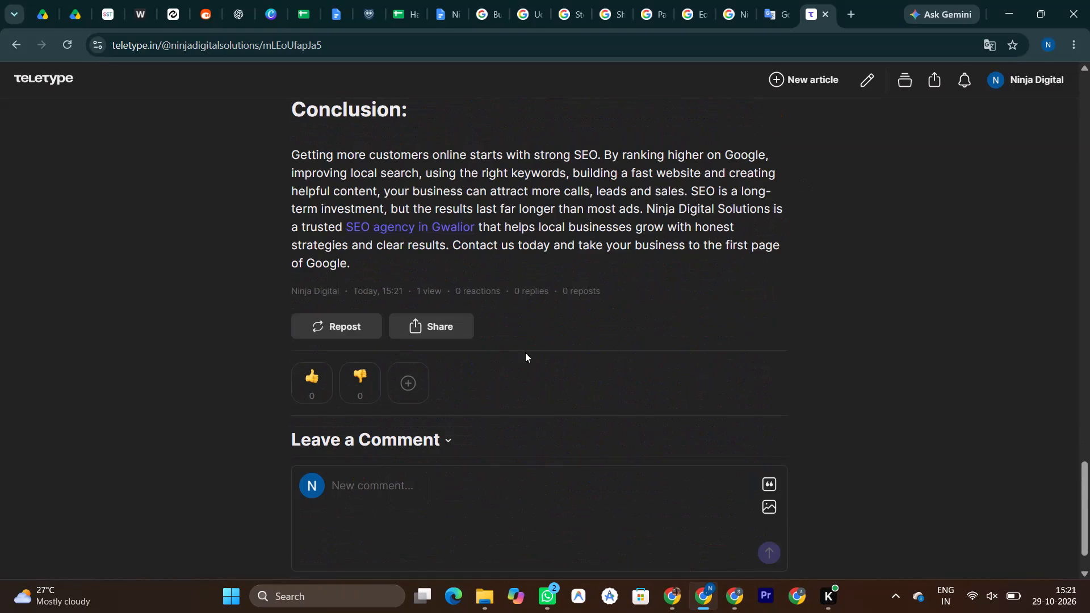
left_click(438, 317)
left_click(449, 350)
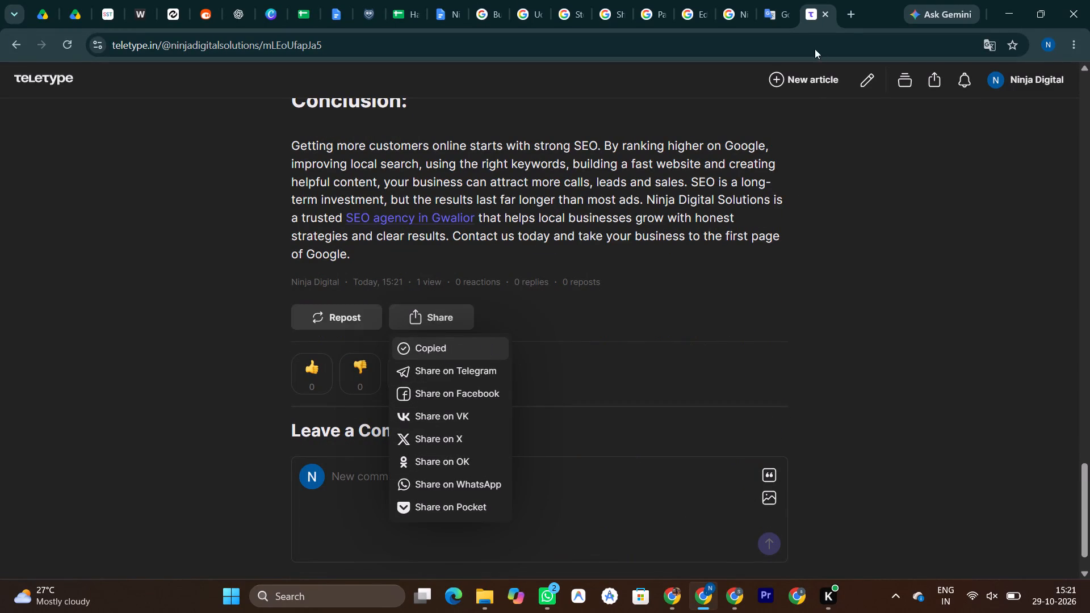
Check the copied Teletype article link in a separate browser tab, closing that tab when done.
left_click(845, 7)
key("ctrl+v")
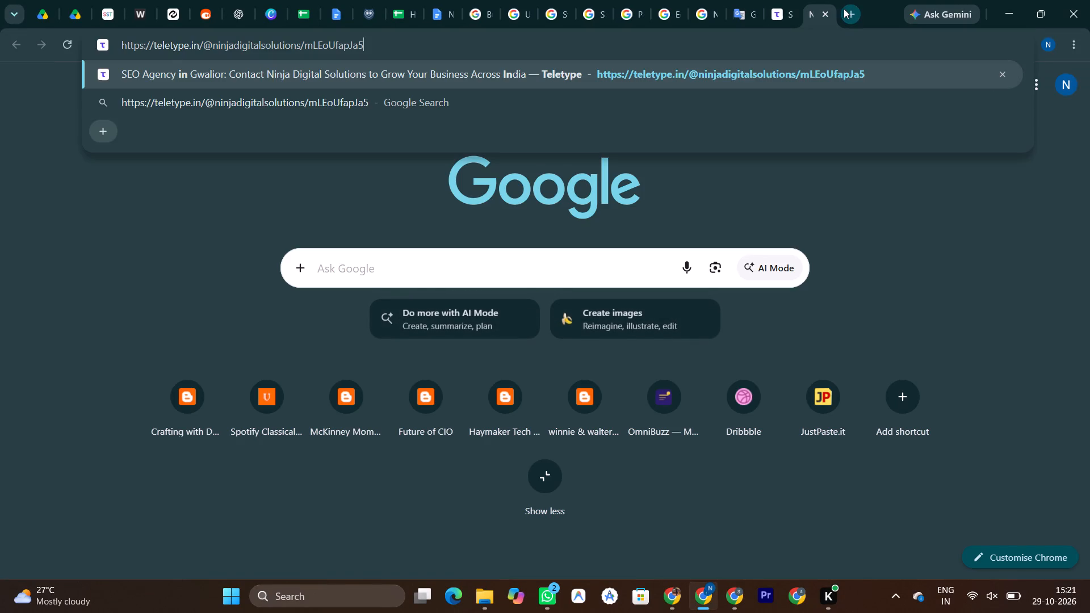
key("Return")
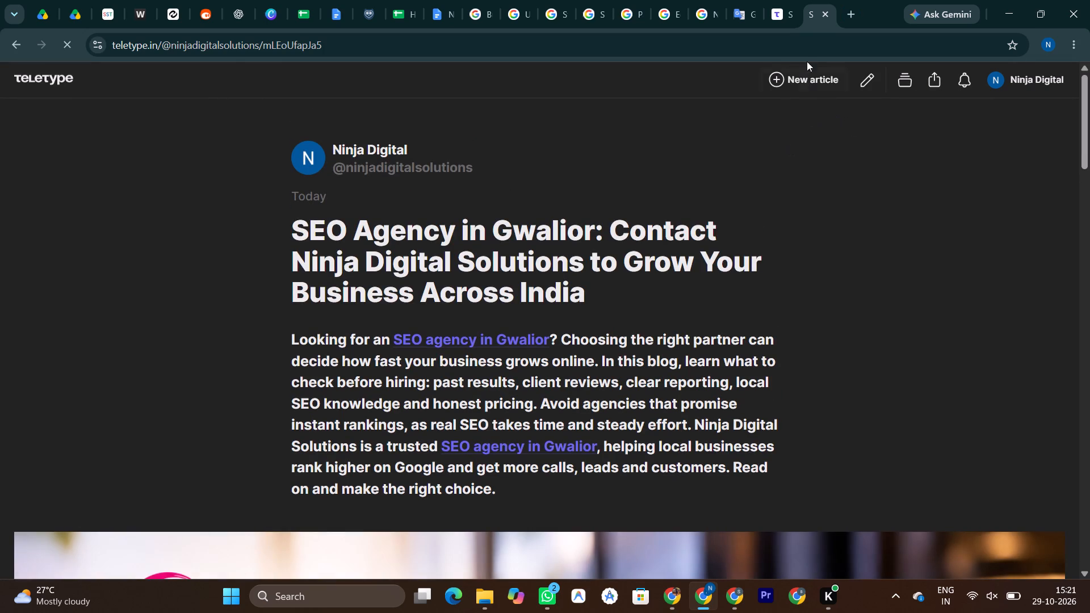
left_click(821, 9)
Record the copied Teletype article link as the Backlink Url of the October 2026 teletype.in row in the Harsh Backlink sheet.
left_click(419, 0)
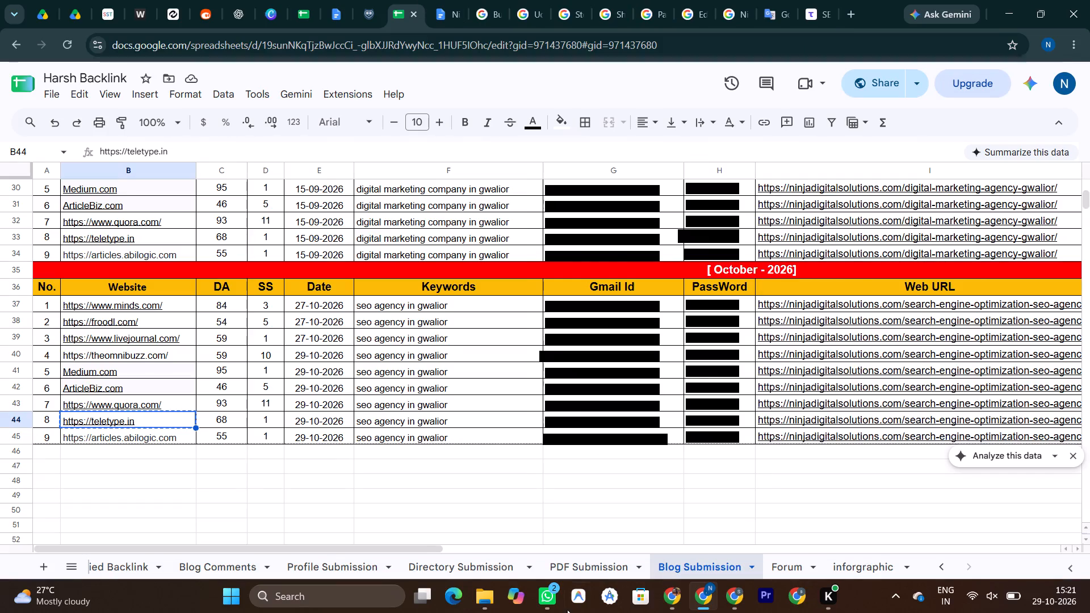
left_click_drag(433, 546, 686, 534)
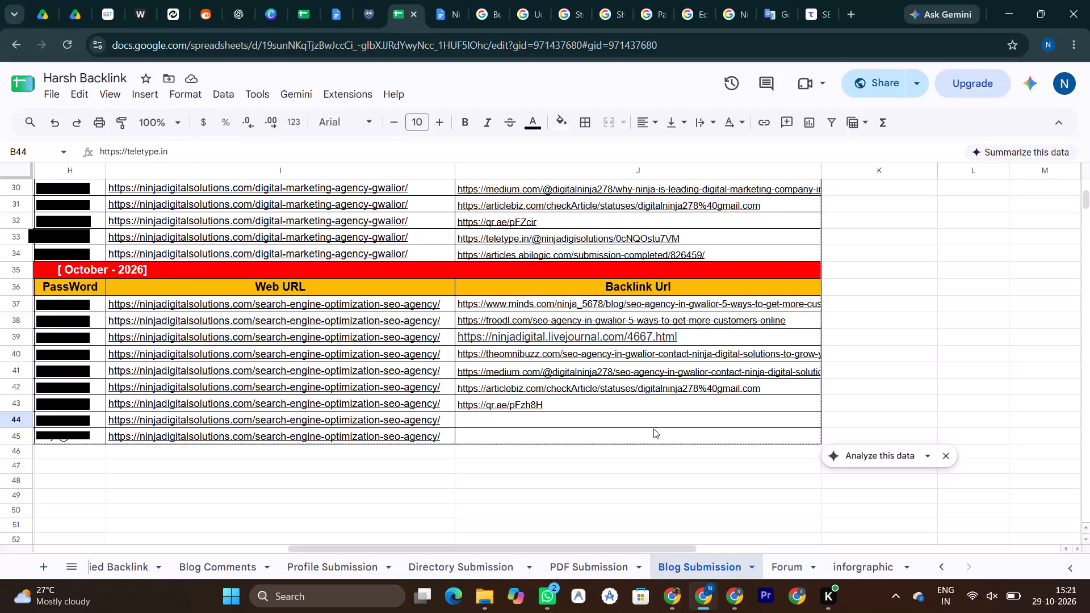
left_click(649, 415)
key("ctrl+v")
left_click_drag(673, 549, 216, 560)
left_click(182, 440)
key("ctrl+c")
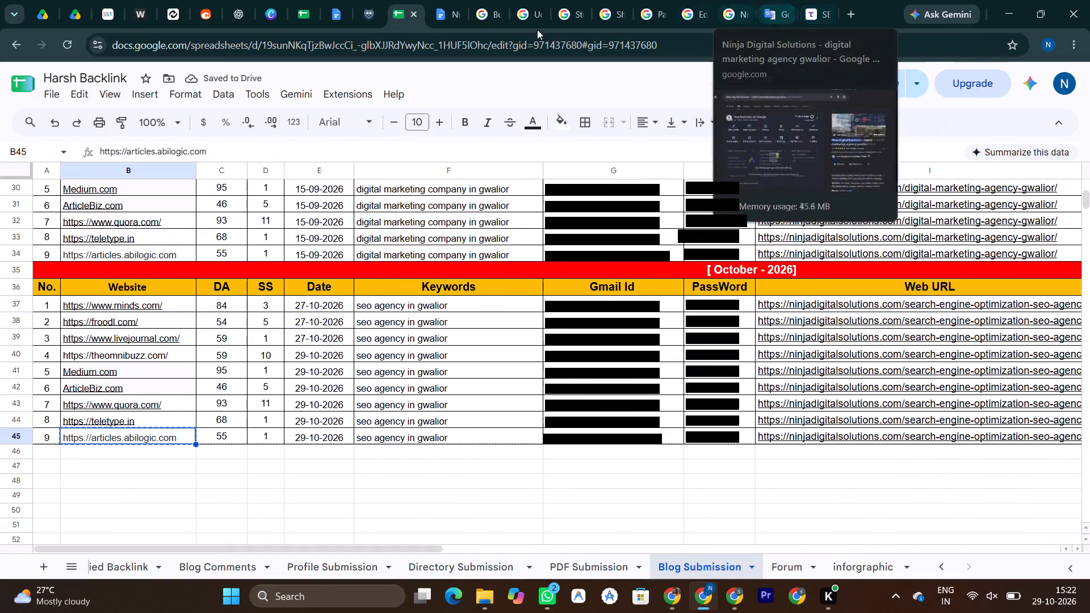
left_click(846, 0)
key("ctrl+v")
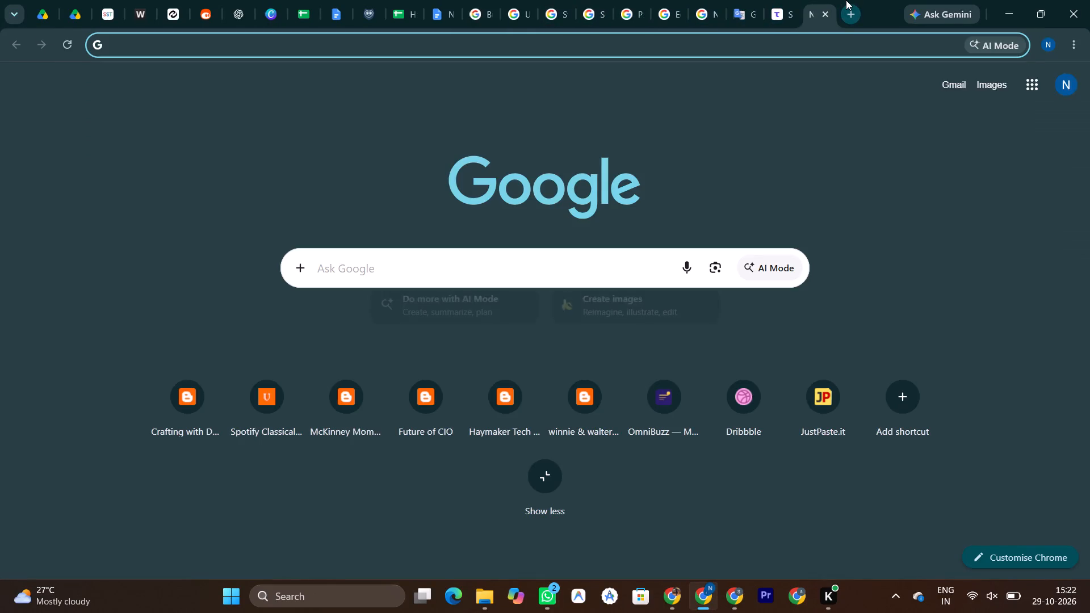
key("Return")
left_click(771, 0)
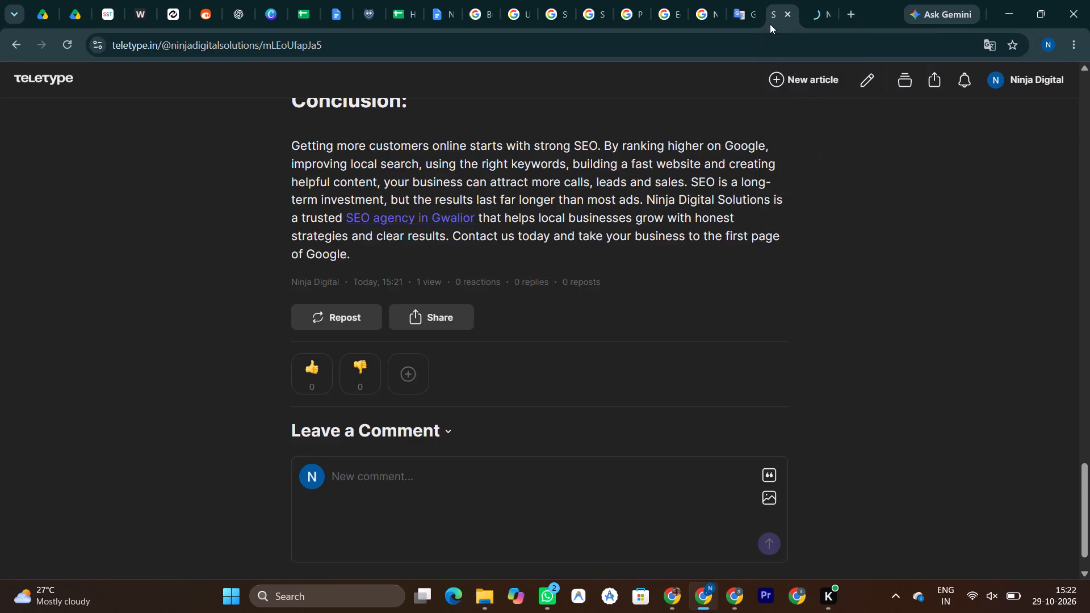
left_click(789, 14)
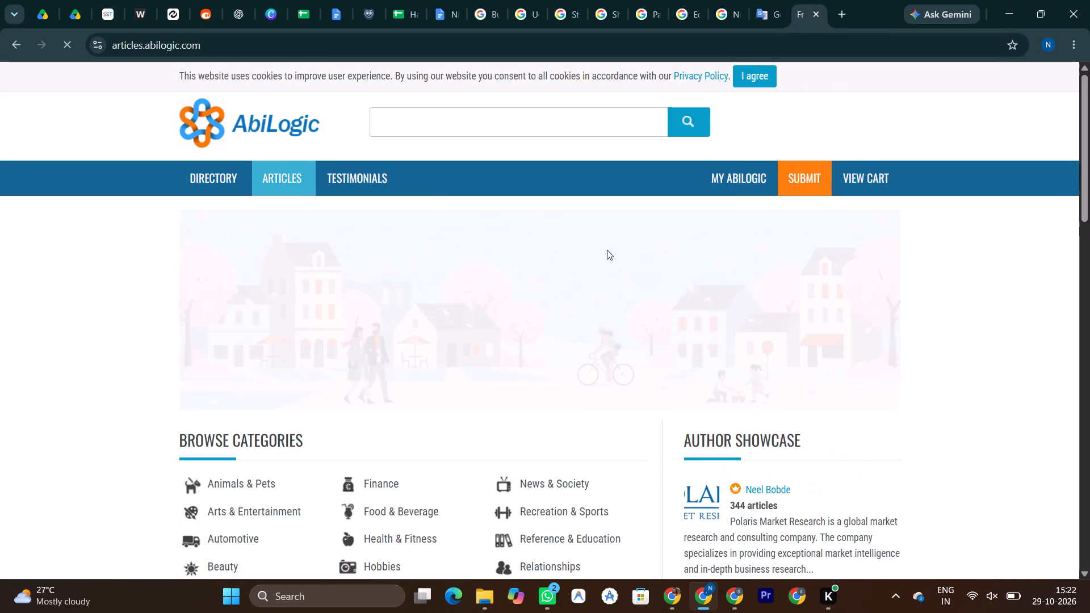
Accept the cookie notice on the AbiLogic articles site.
scroll(634, 230, "up", 2)
left_click(752, 73)
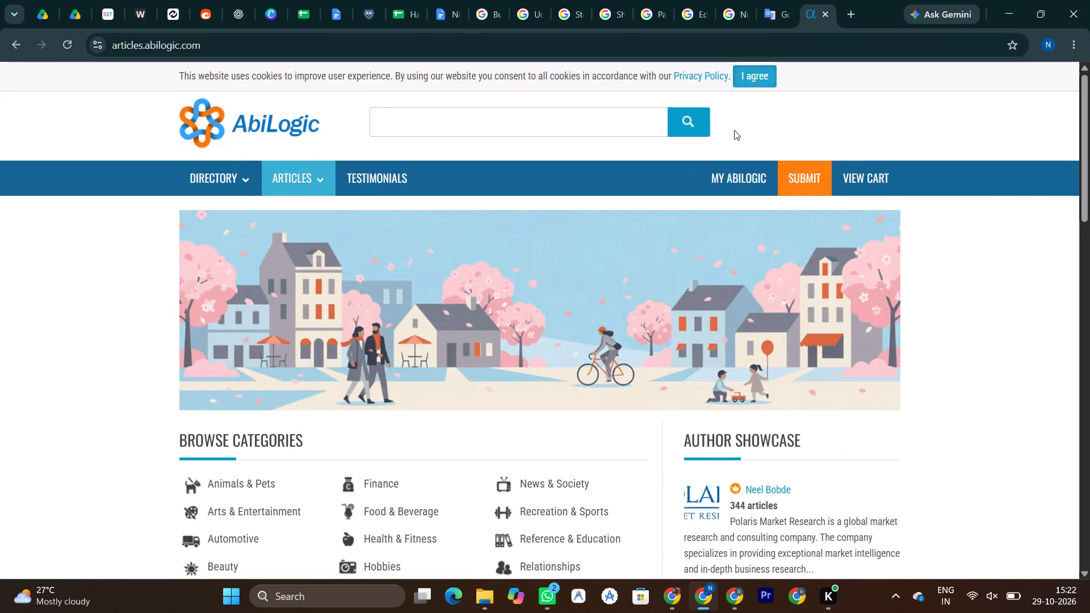
scroll(700, 238, "down", 3)
scroll(656, 229, "up", 6)
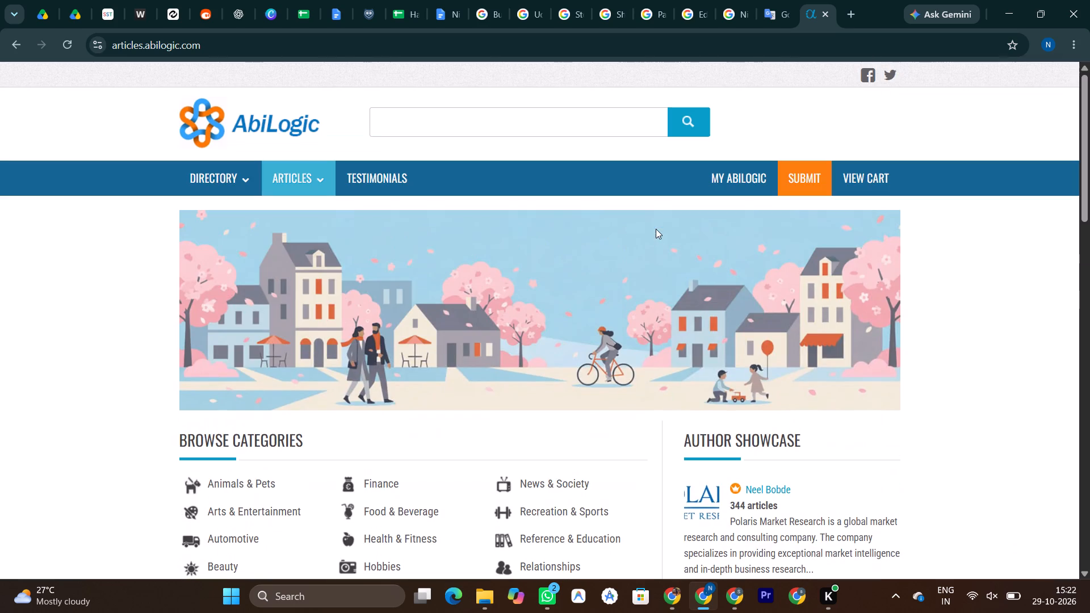
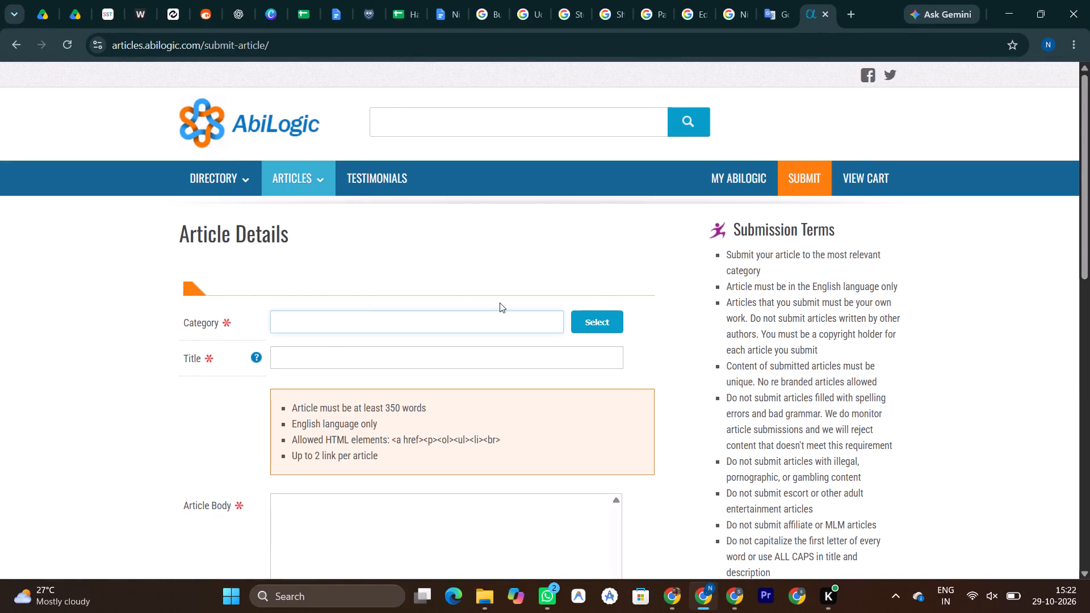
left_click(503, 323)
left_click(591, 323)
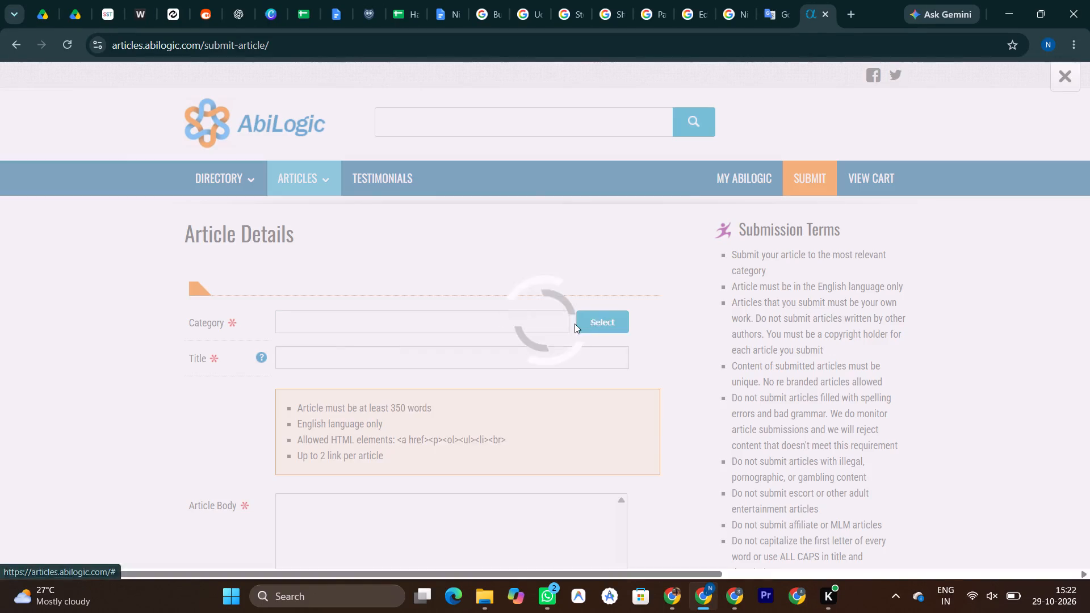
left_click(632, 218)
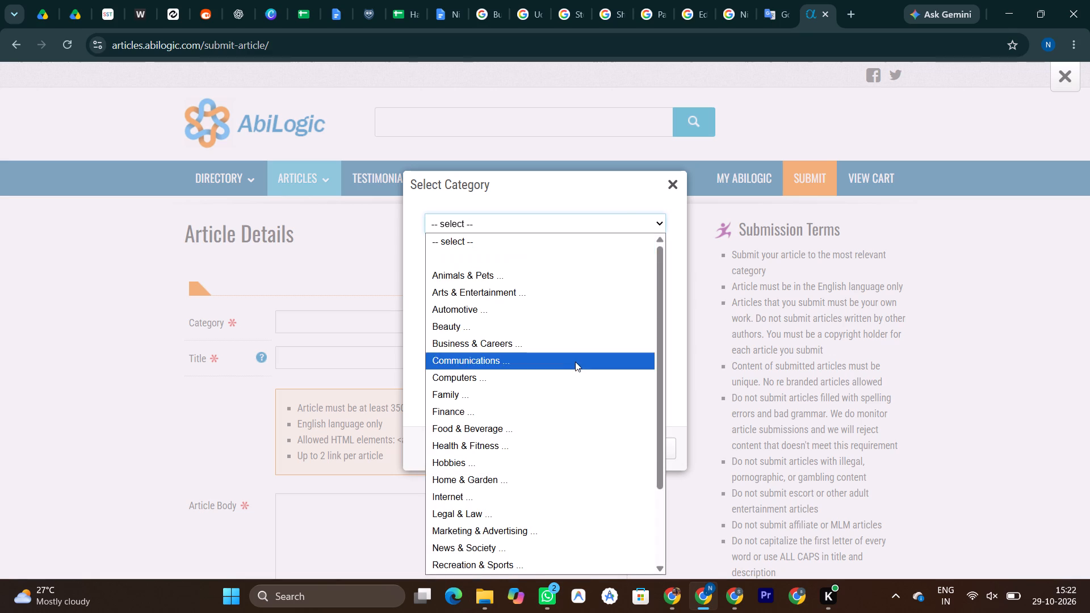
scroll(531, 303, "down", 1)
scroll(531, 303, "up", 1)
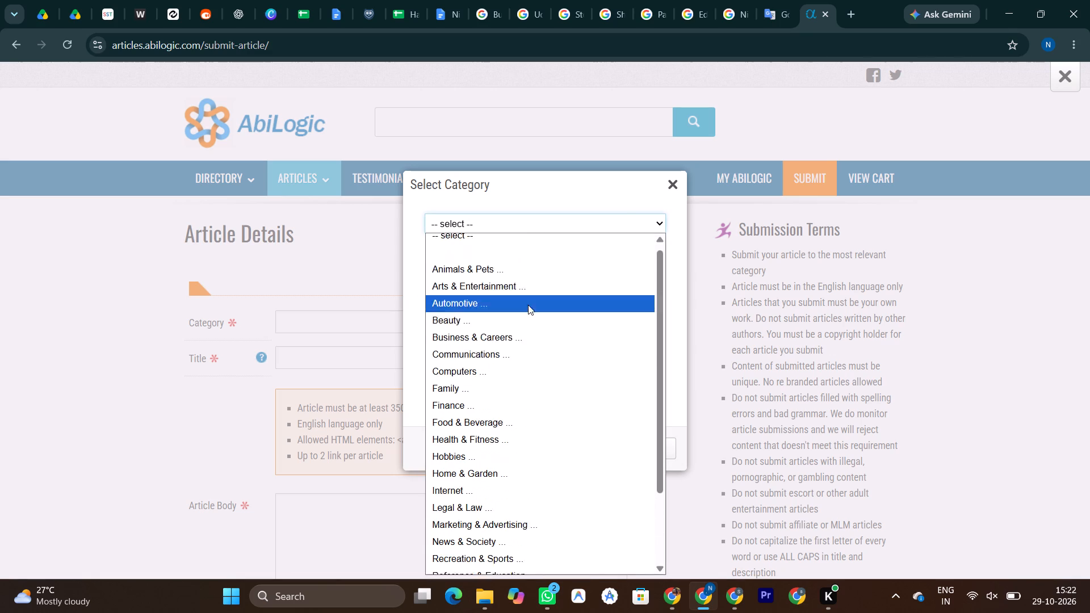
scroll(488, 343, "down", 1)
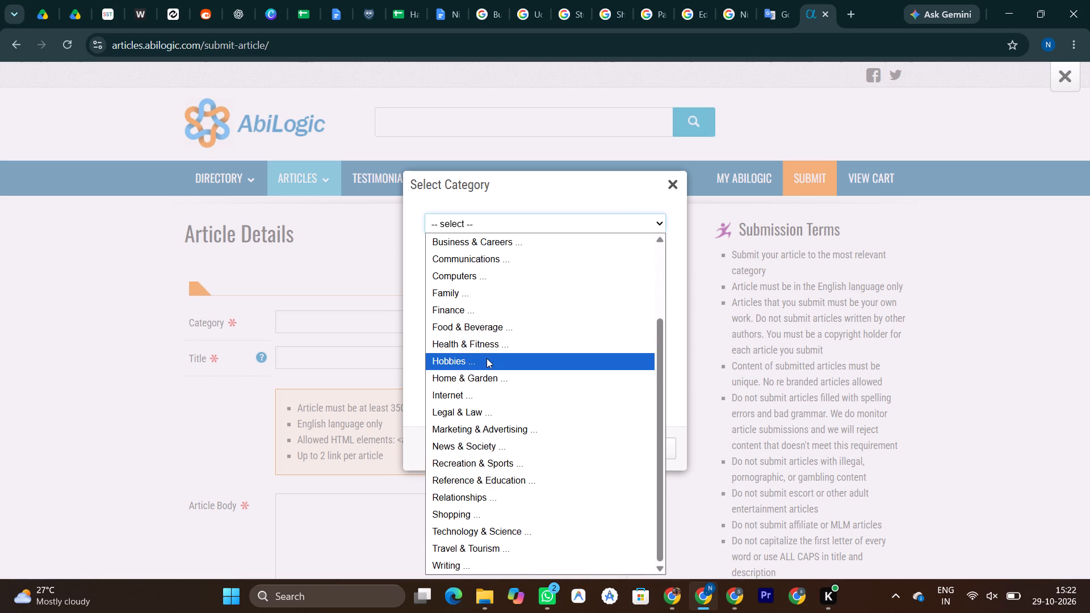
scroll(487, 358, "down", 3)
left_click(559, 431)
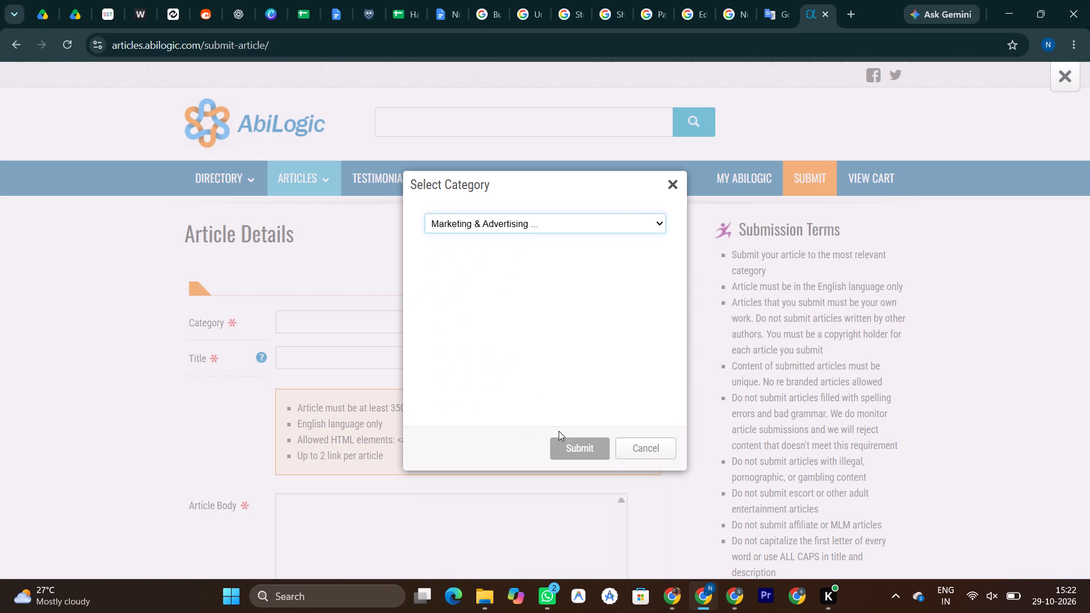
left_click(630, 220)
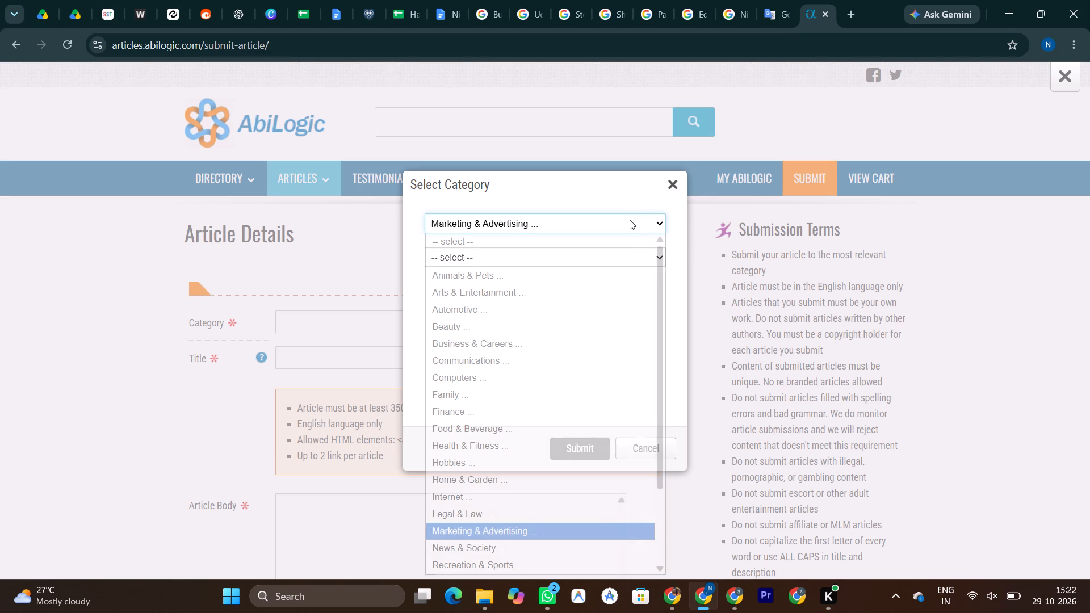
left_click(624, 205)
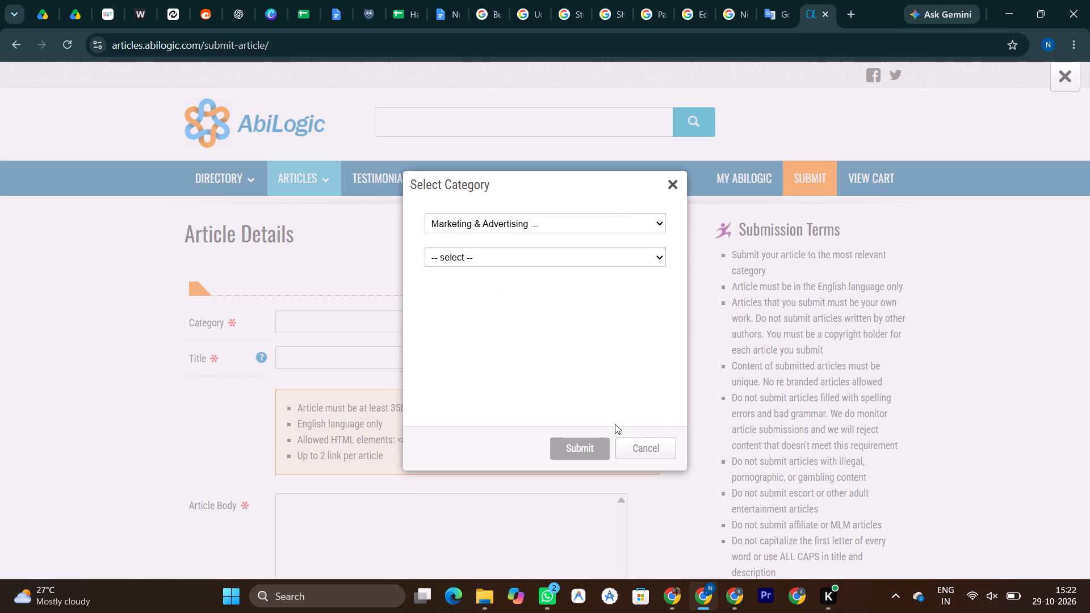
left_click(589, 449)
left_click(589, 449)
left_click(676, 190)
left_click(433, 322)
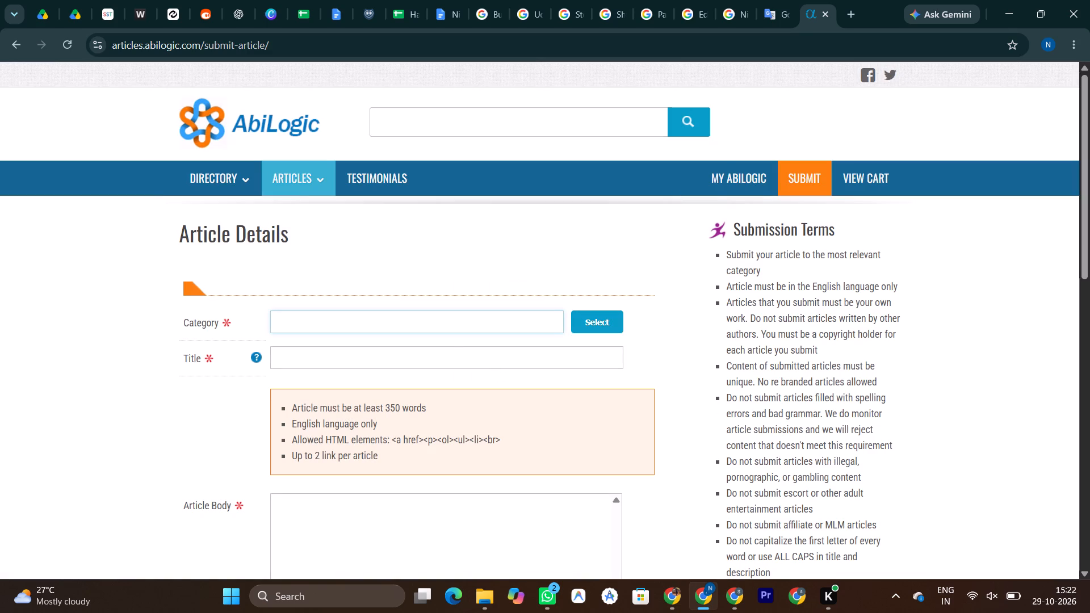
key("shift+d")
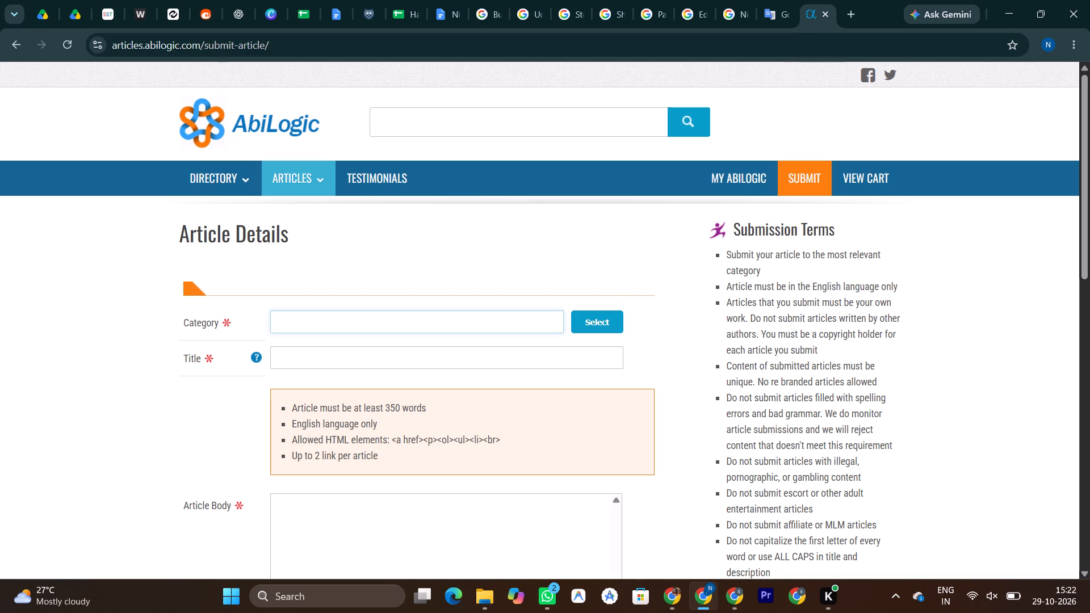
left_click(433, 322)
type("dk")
Set the article title to "SEO Agency in Gwalior: Contact Ninja Digital Solutions to Grow Your Business Across India", copied from the October 2026 document.
left_click(298, 350)
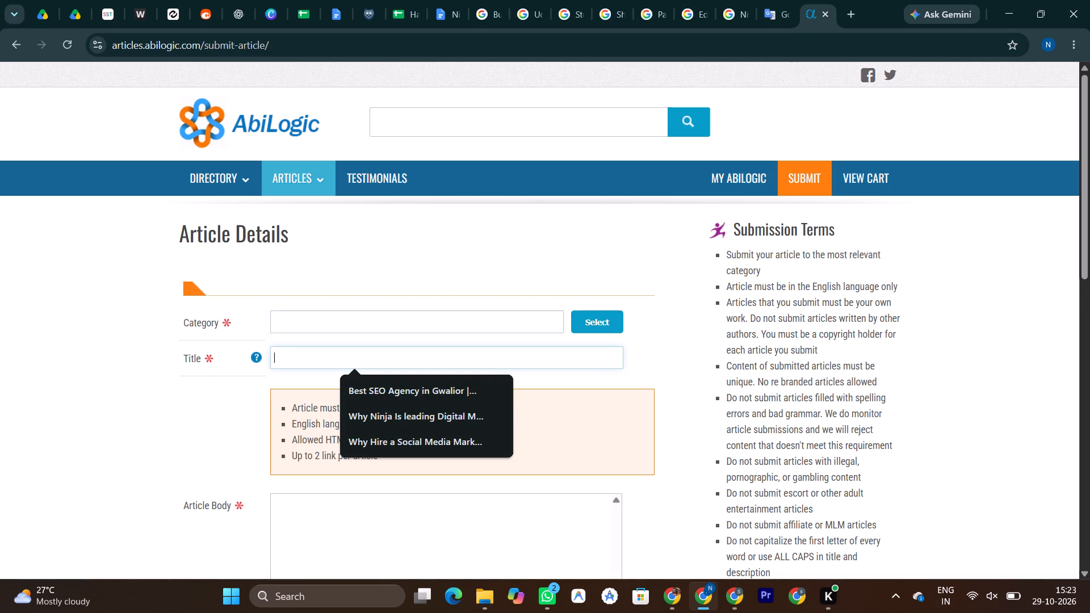
left_click(429, 0)
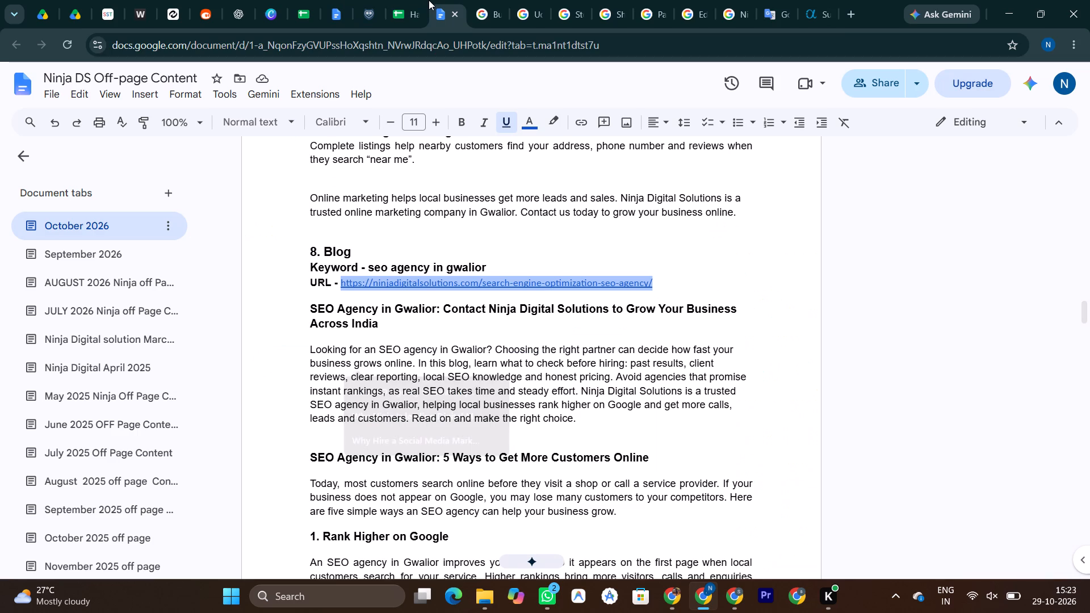
left_click_drag(384, 327, 284, 308)
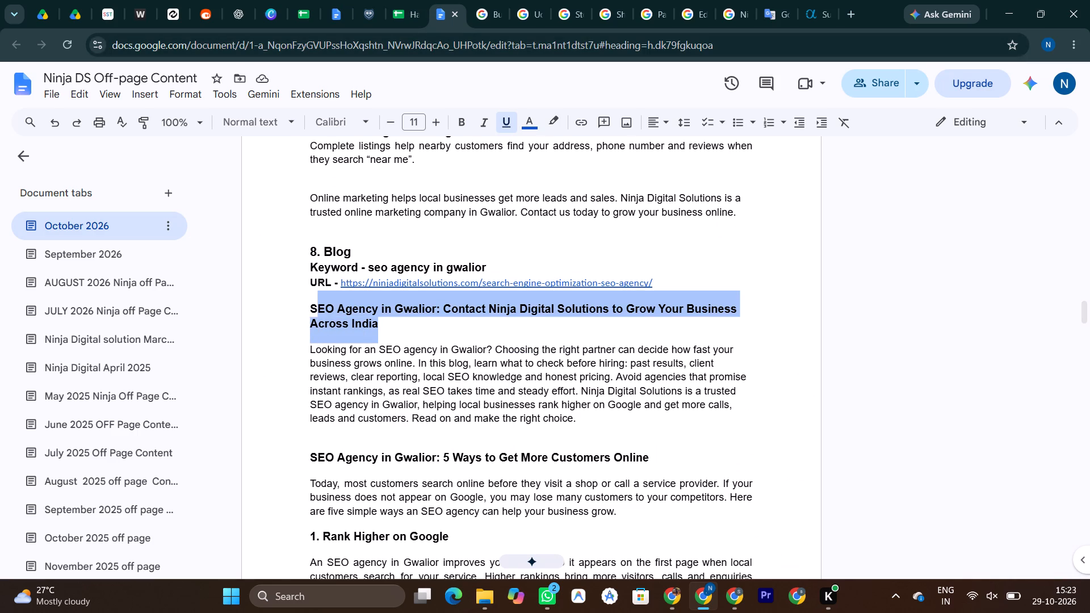
left_click_drag(284, 308, 281, 308)
key("ctrl+c")
left_click(816, 6)
key("ctrl+v")
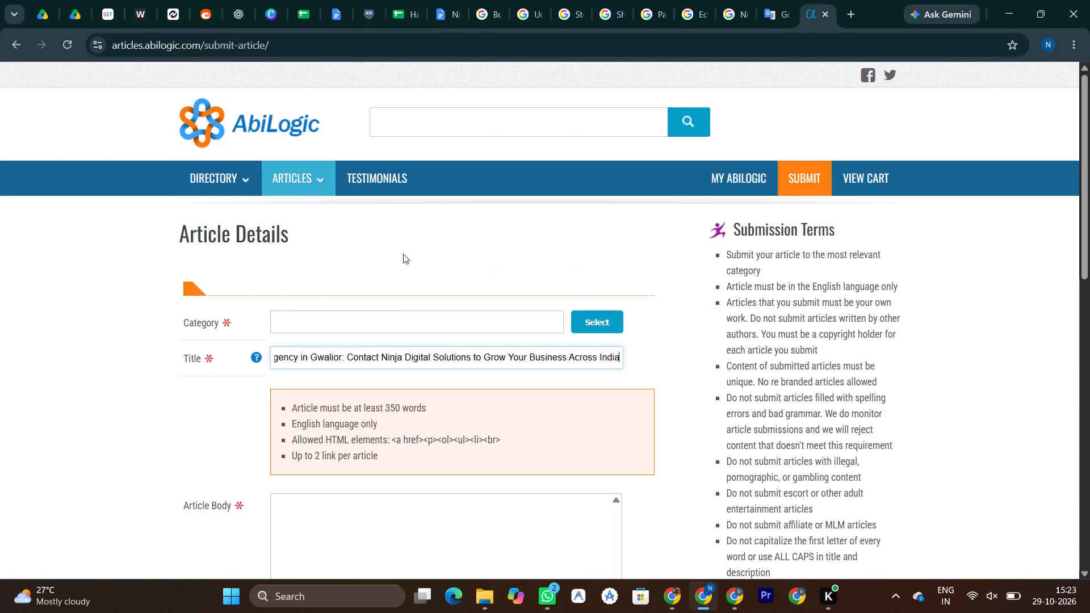
Set the article category to Marketing & Advertising > Social Marketing.
left_click(334, 321)
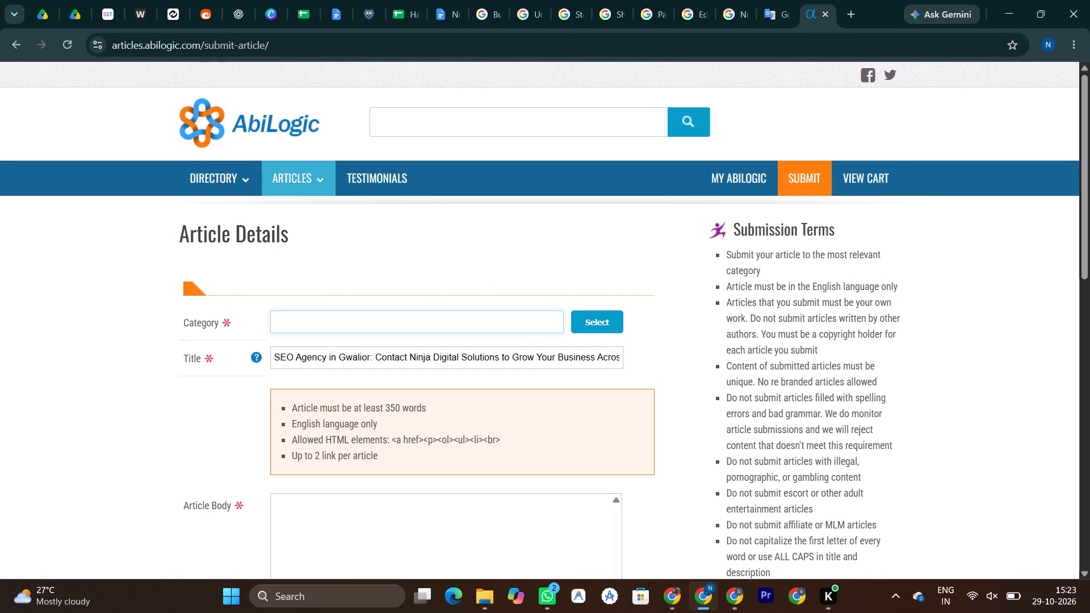
key("d")
left_click(585, 320)
left_click(557, 228)
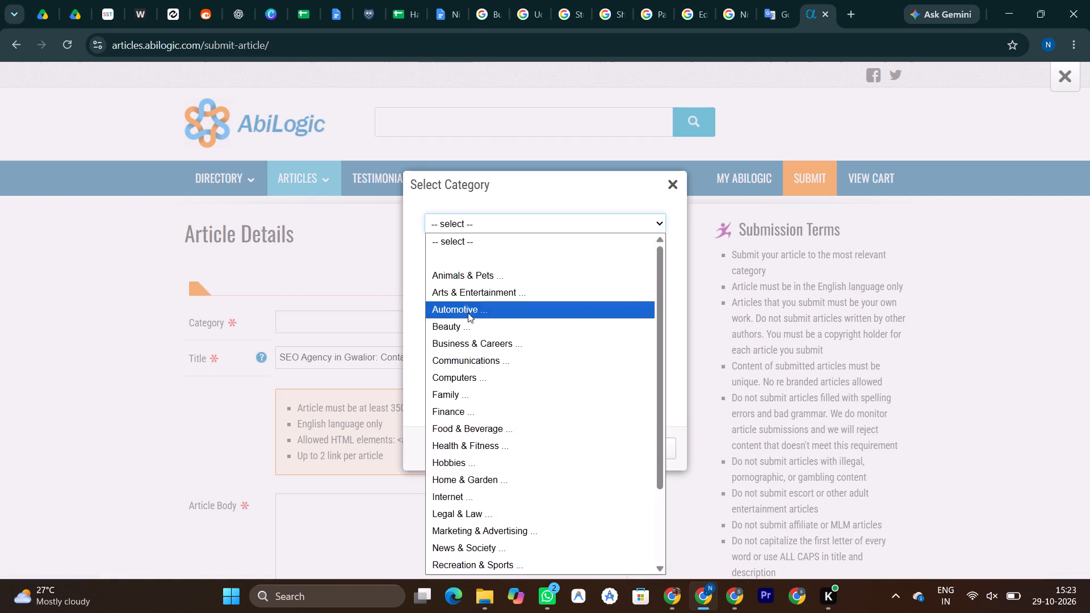
scroll(480, 397, "down", 8)
left_click(487, 429)
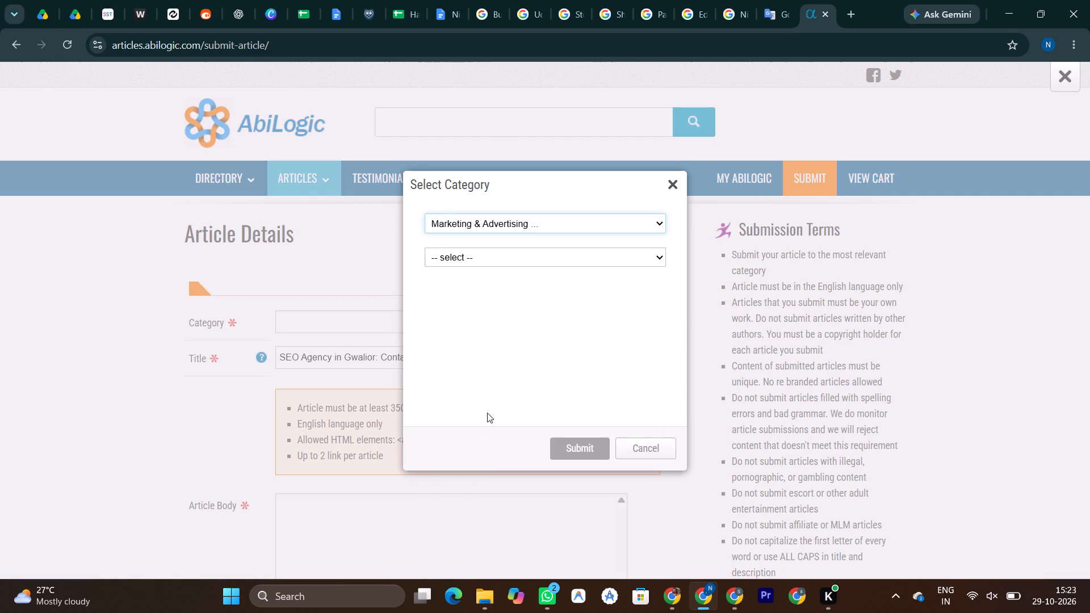
left_click(569, 253)
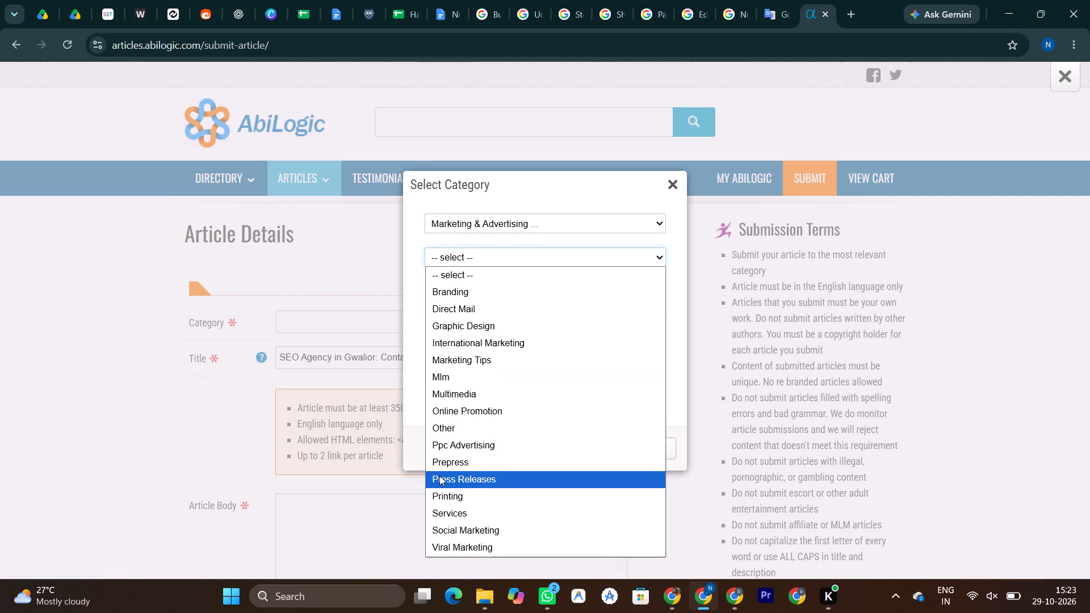
scroll(439, 476, "down", 7)
scroll(471, 514, "down", 6)
left_click(481, 535)
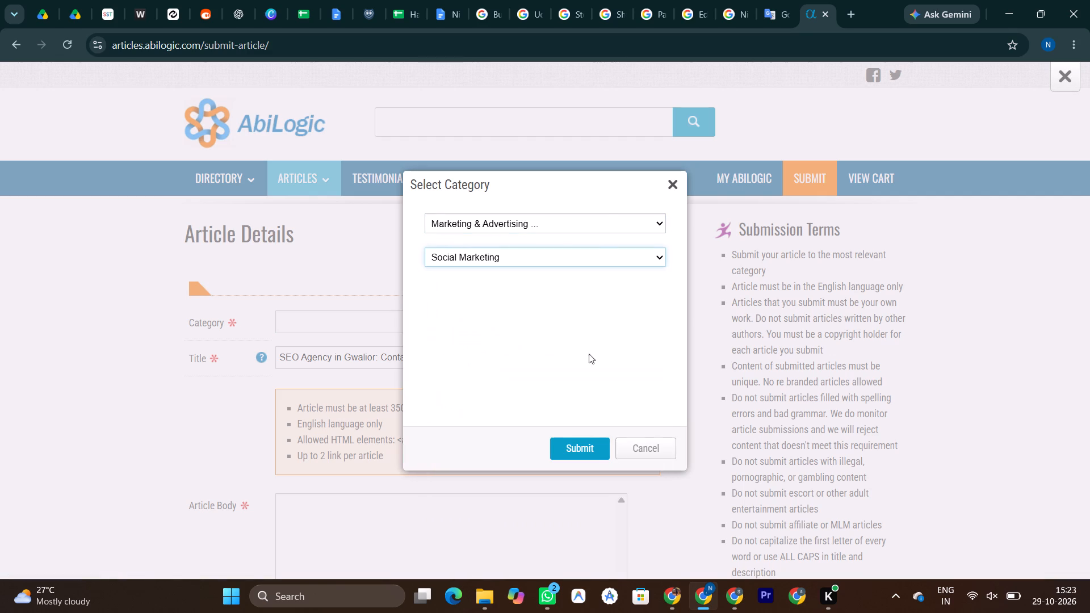
left_click(584, 450)
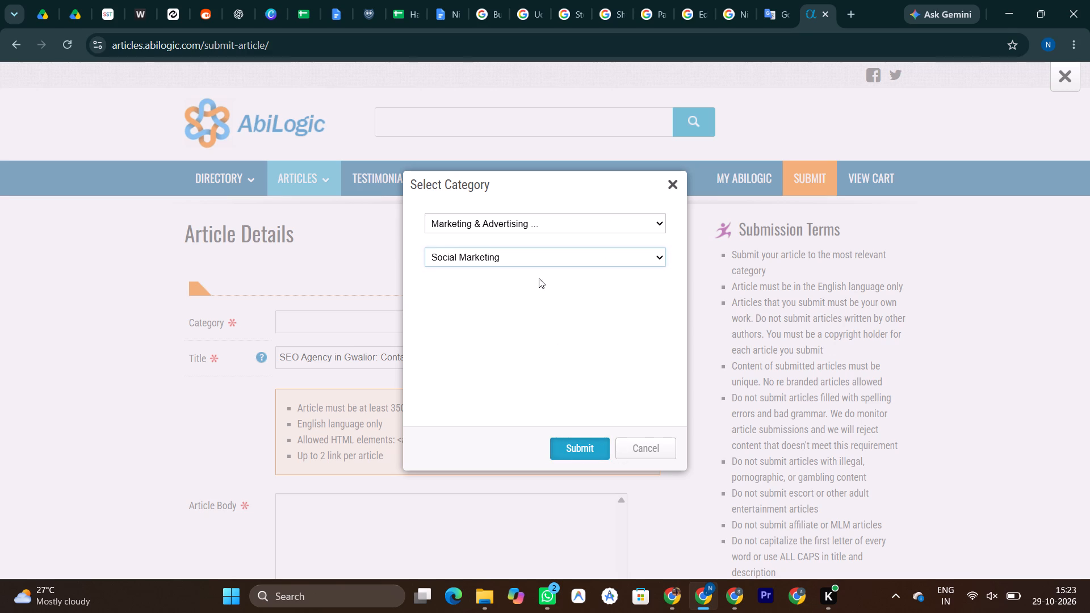
Copy the "Looking for an SEO agency in Gwalior?" intro paragraph from section 8 of the October 2026 document into the Article Body.
scroll(539, 278, "down", 3)
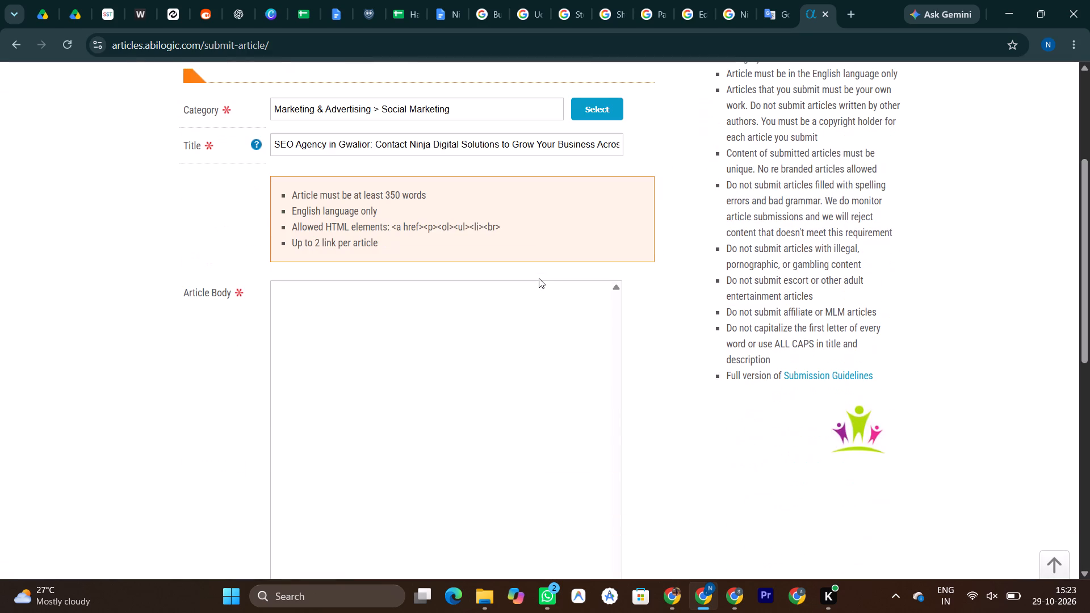
left_click(309, 306)
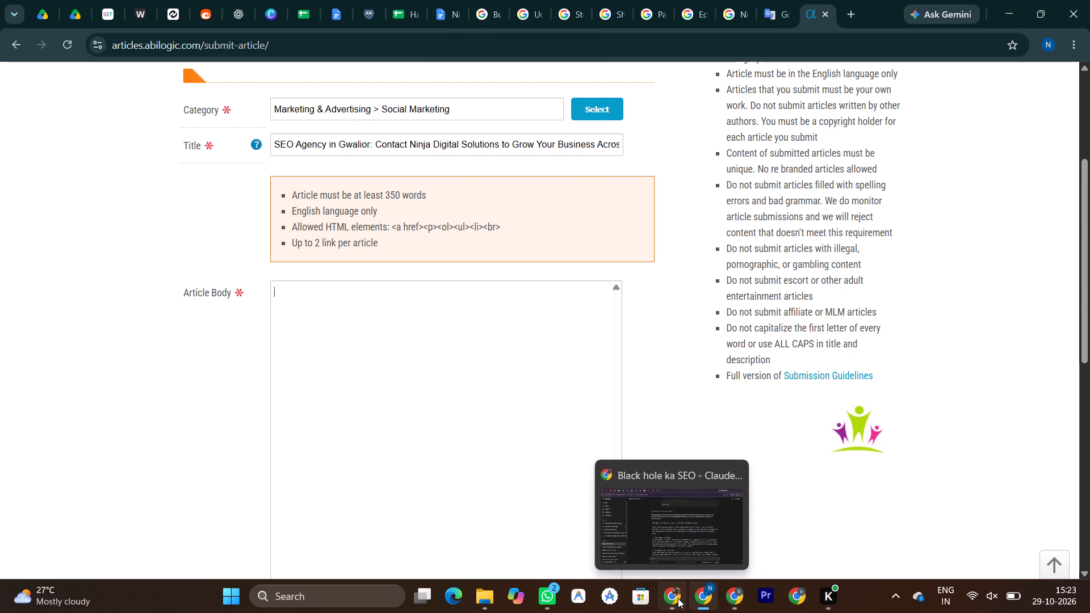
left_click(441, 0)
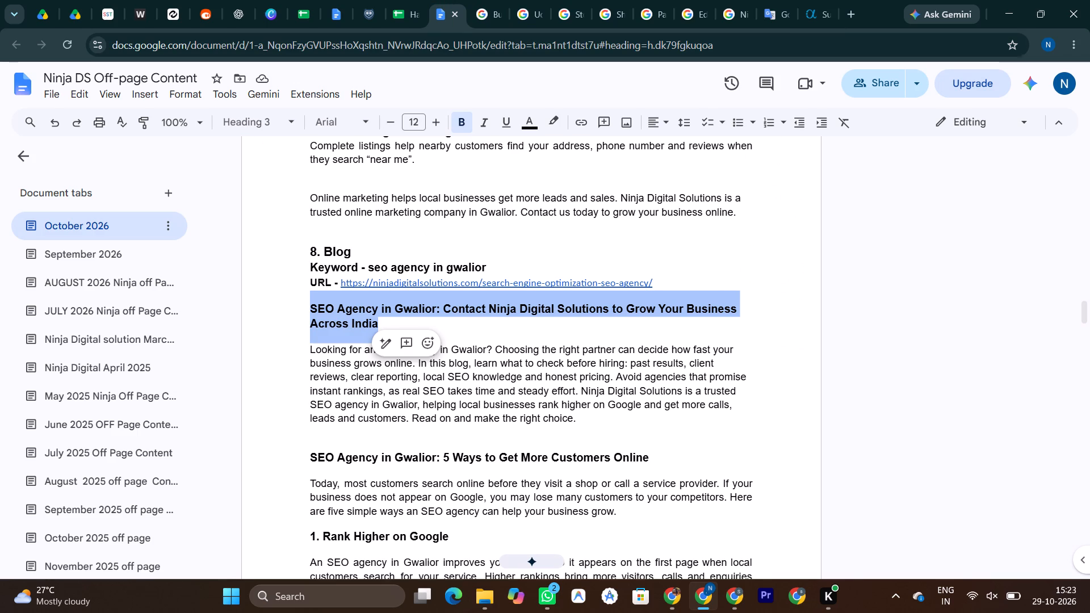
triple_click(443, 373)
key("ctrl+c")
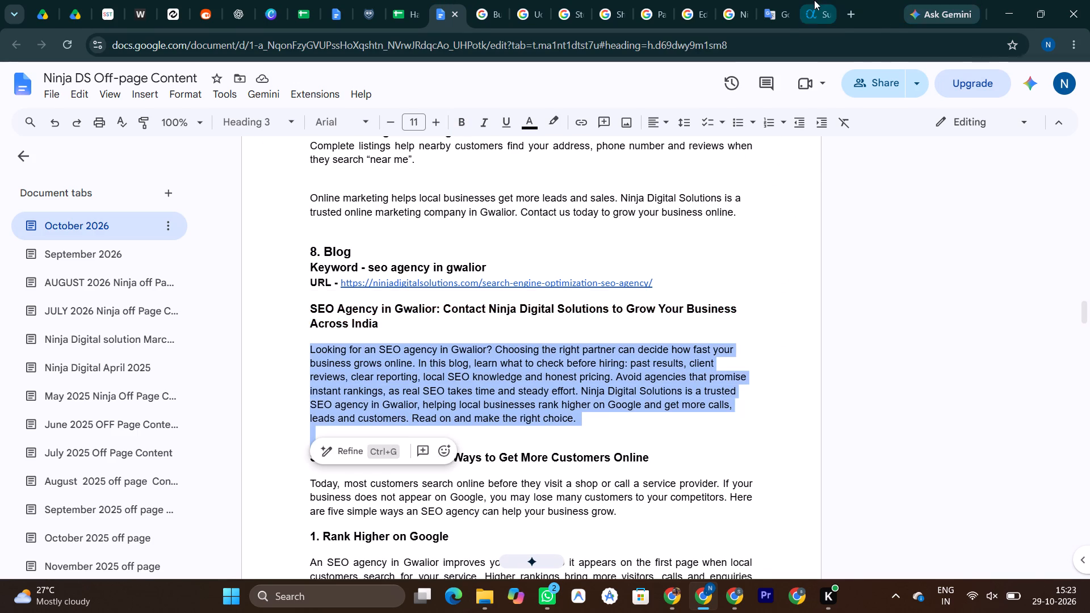
left_click(814, 0)
key("ctrl+v")
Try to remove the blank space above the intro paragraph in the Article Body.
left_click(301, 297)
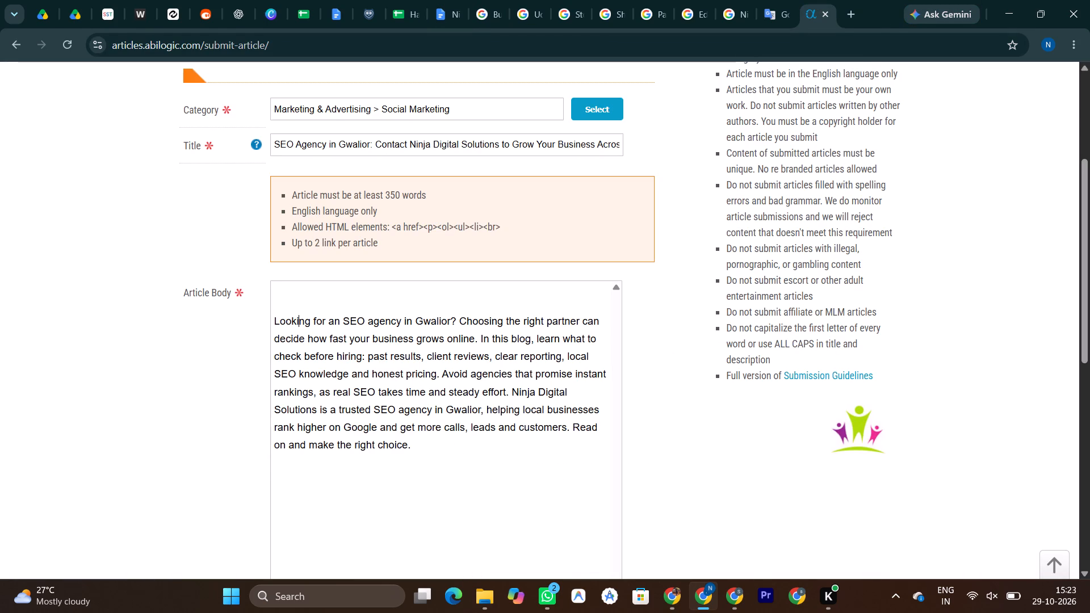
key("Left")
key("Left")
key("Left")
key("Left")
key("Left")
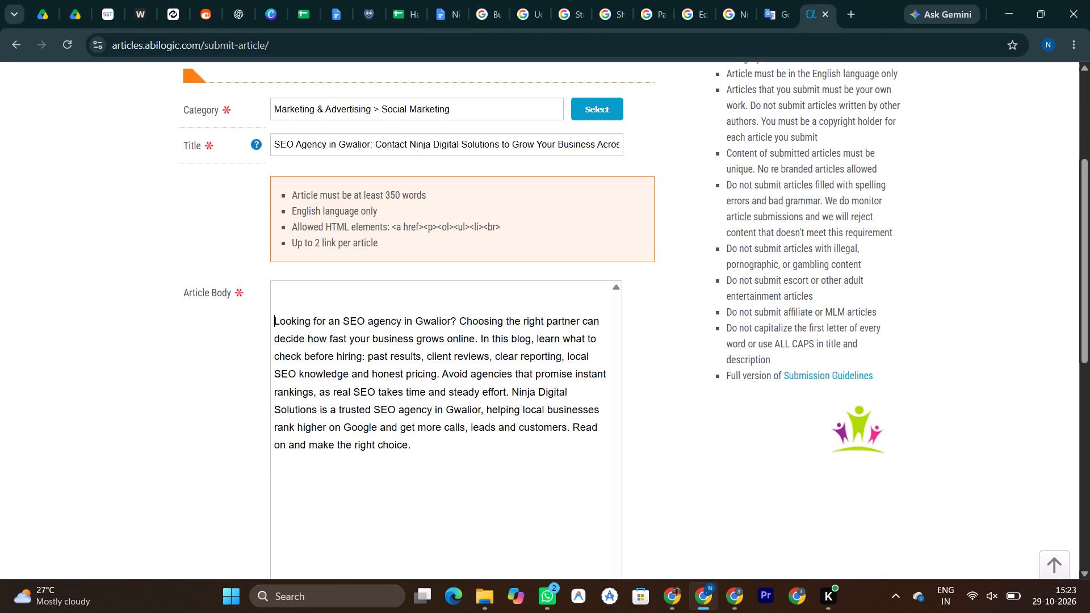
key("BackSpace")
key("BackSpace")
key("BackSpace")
left_click(430, 447)
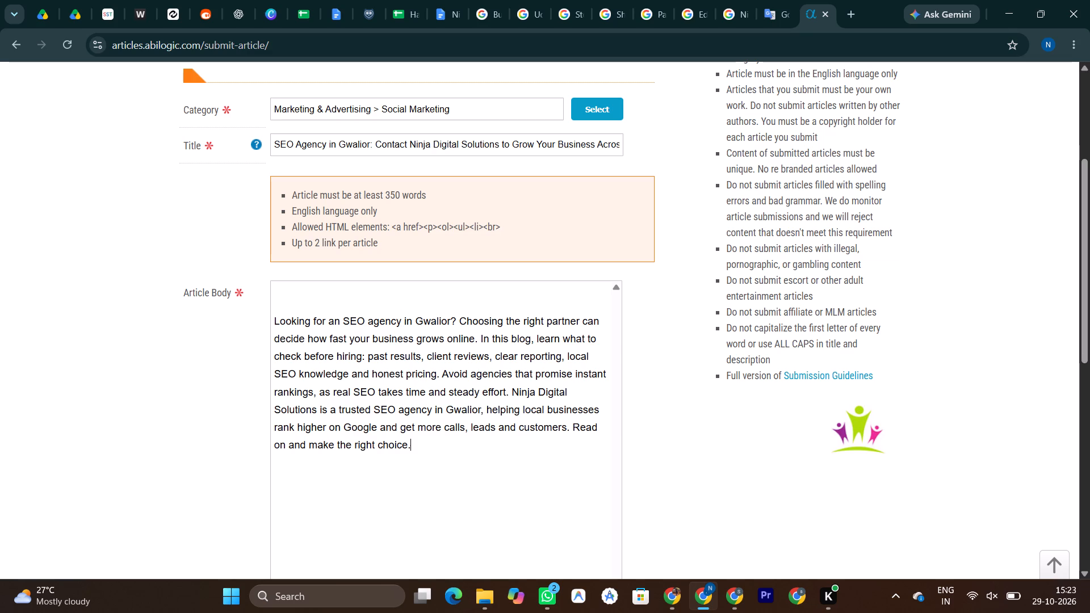
key("Return")
key("Return")
key("BackSpace")
key("Return")
left_click(456, 0)
scroll(427, 274, "down", 1)
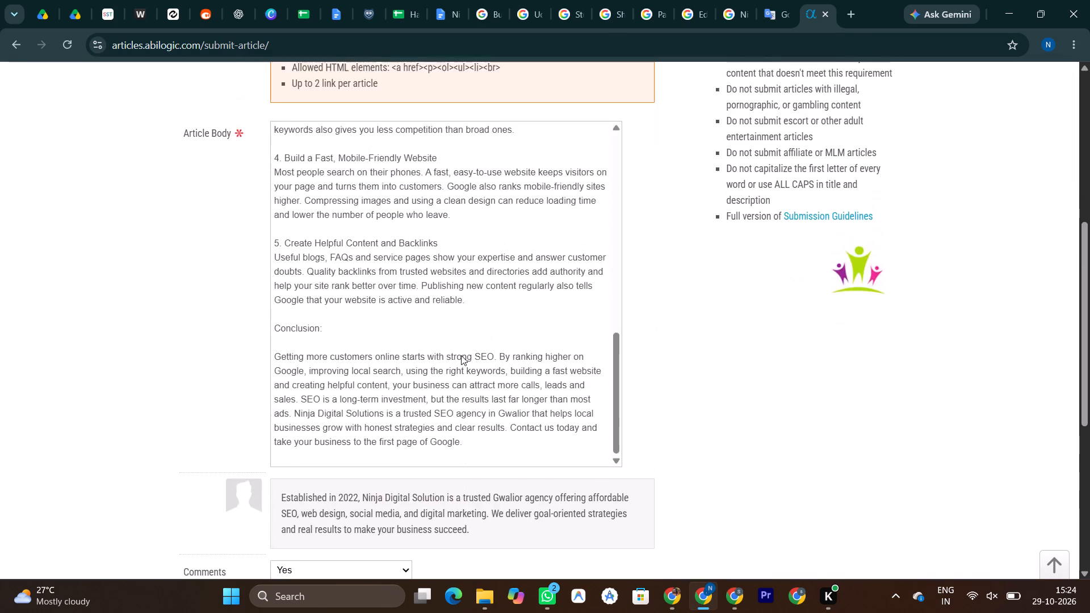
scroll(461, 350, "up", 9)
scroll(462, 274, "down", 3)
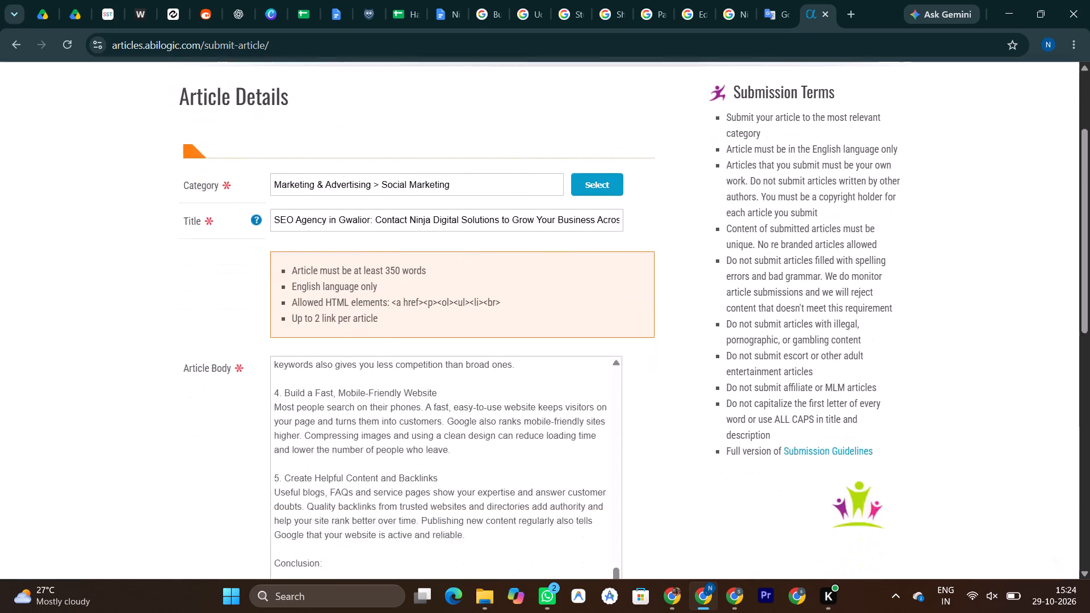
scroll(461, 291, "down", 10)
scroll(452, 311, "up", 5)
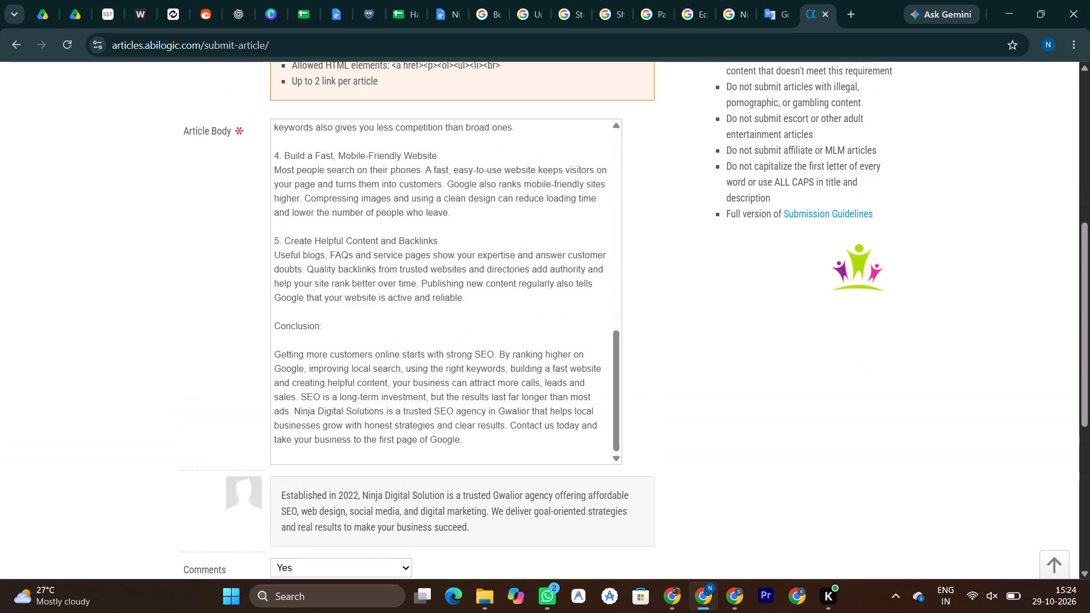
scroll(452, 305, "up", 7)
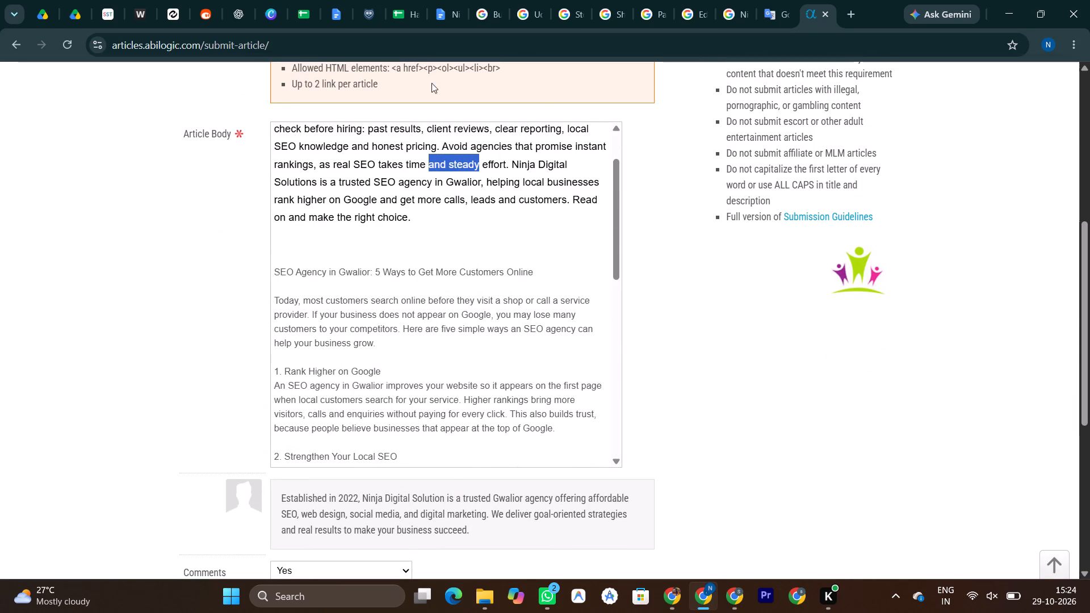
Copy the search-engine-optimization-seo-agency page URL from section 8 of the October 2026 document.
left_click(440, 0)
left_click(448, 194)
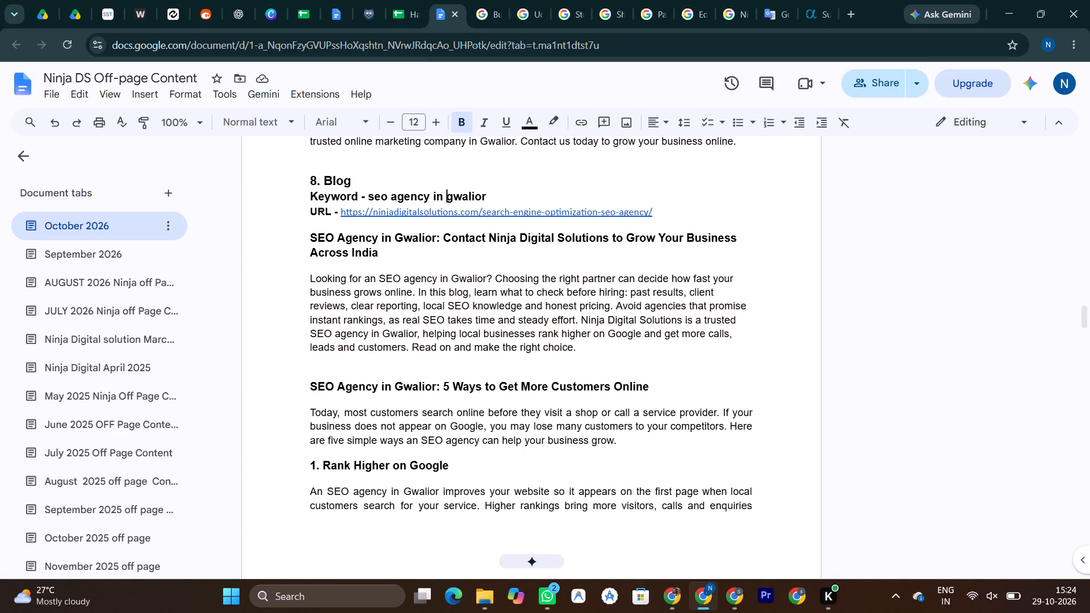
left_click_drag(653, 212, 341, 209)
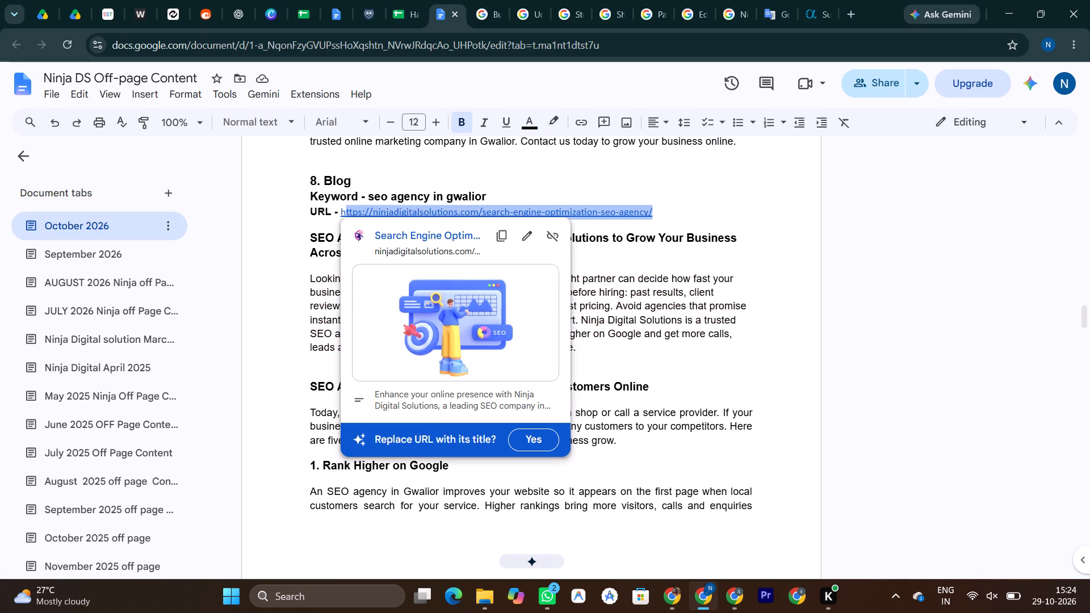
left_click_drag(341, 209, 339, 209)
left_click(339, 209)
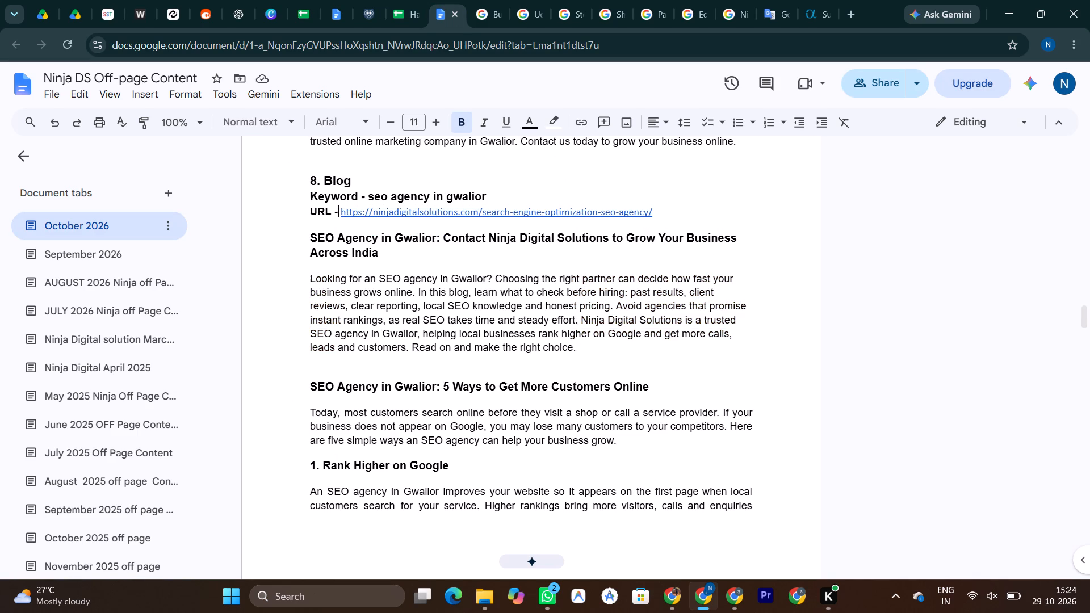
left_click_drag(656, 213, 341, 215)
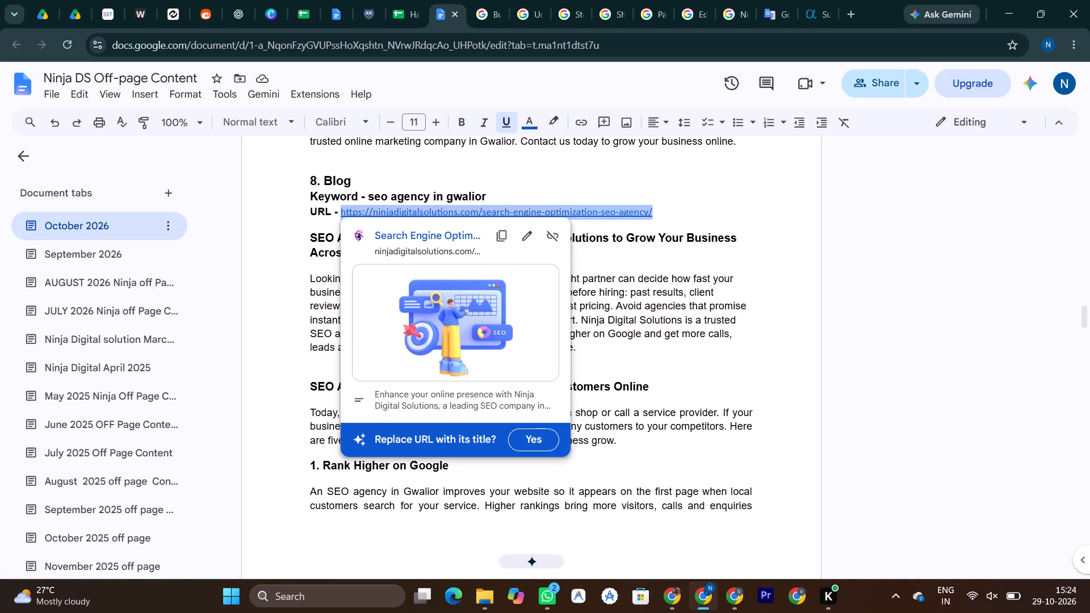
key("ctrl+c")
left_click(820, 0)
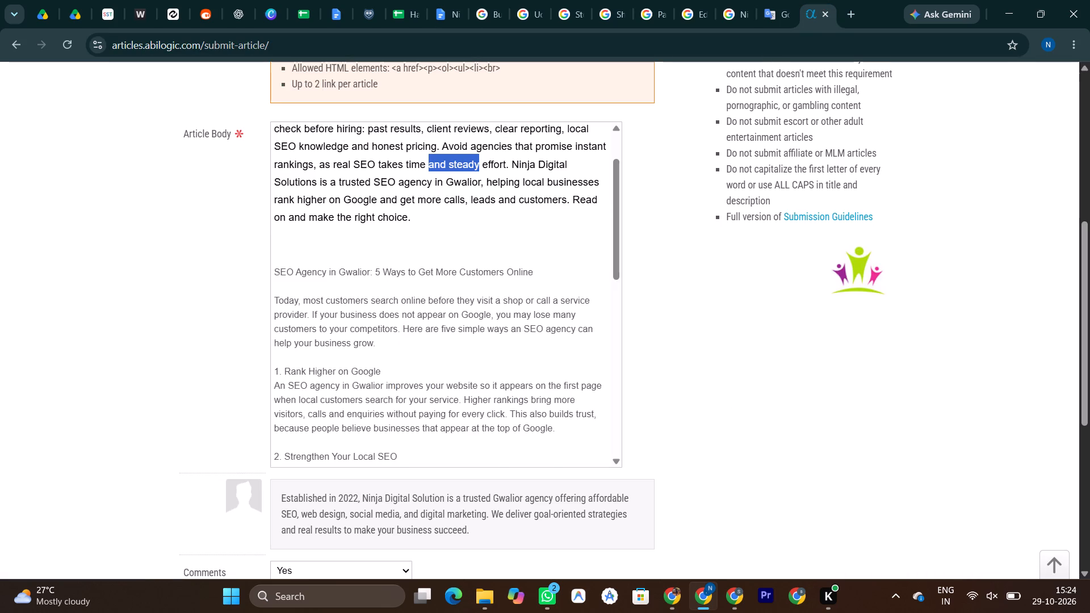
Replace "SEO agency in Gwalior" in the intro's opening question with the "seo agency in gwalior" HTML link code from the October 2026 document.
scroll(399, 223, "up", 1)
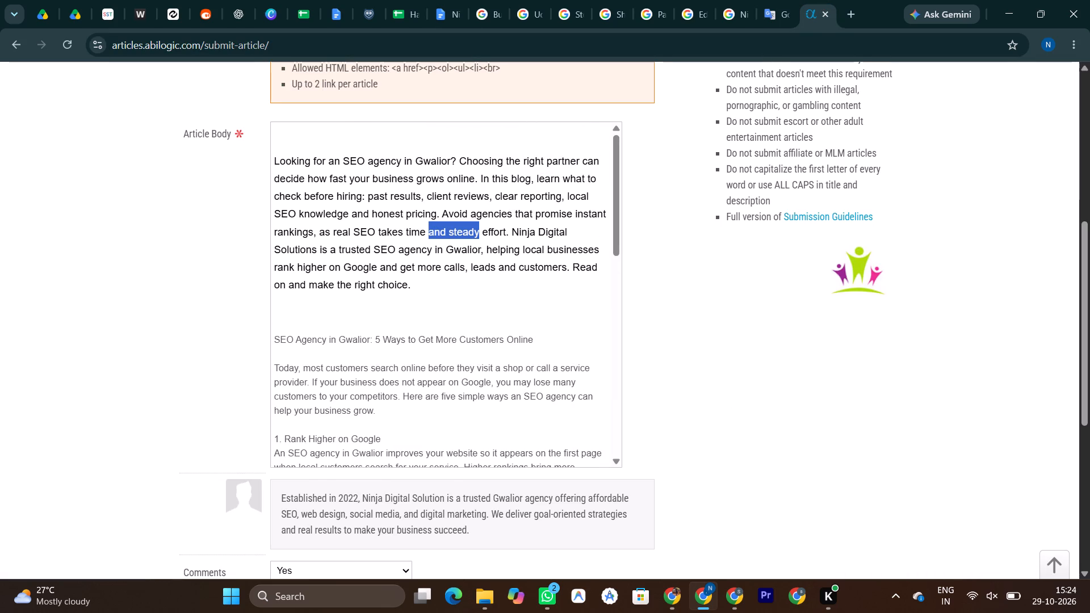
left_click_drag(344, 162, 451, 159)
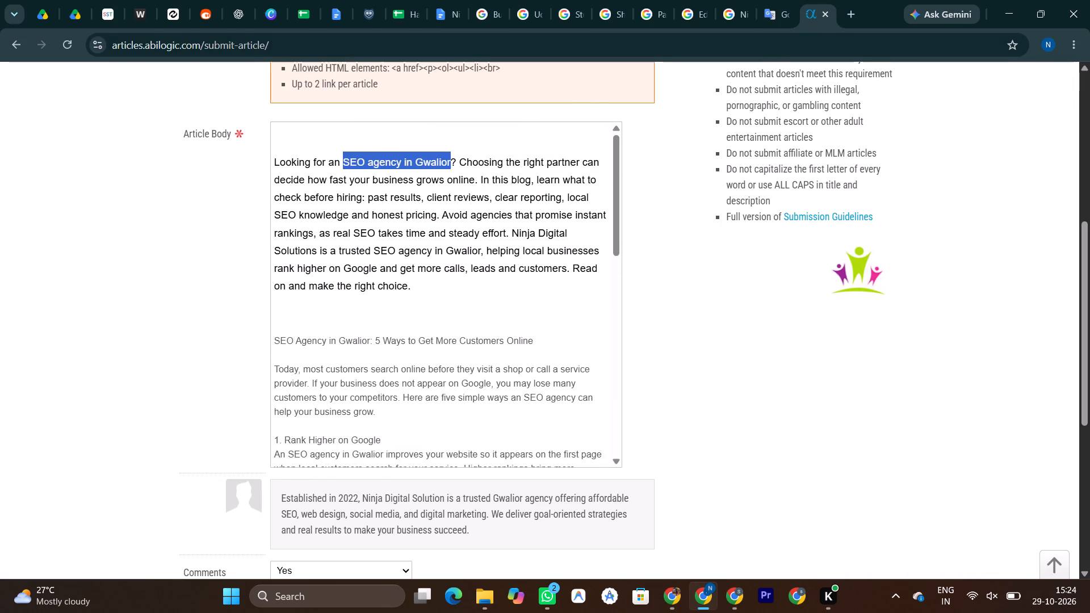
left_click(446, 0)
scroll(403, 355, "down", 6)
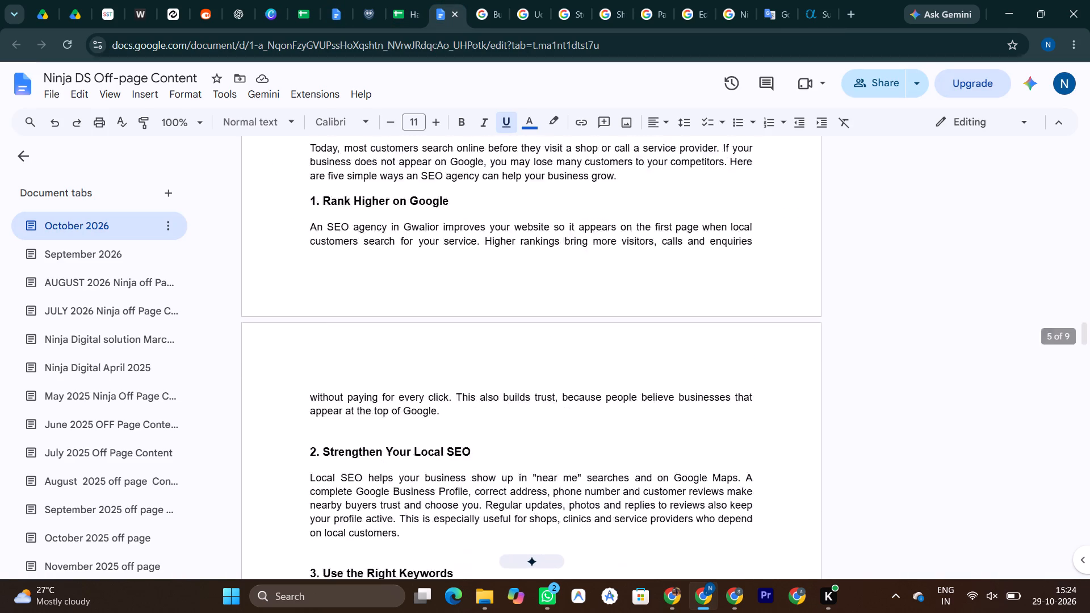
scroll(403, 354, "up", 4)
scroll(403, 354, "down", 12)
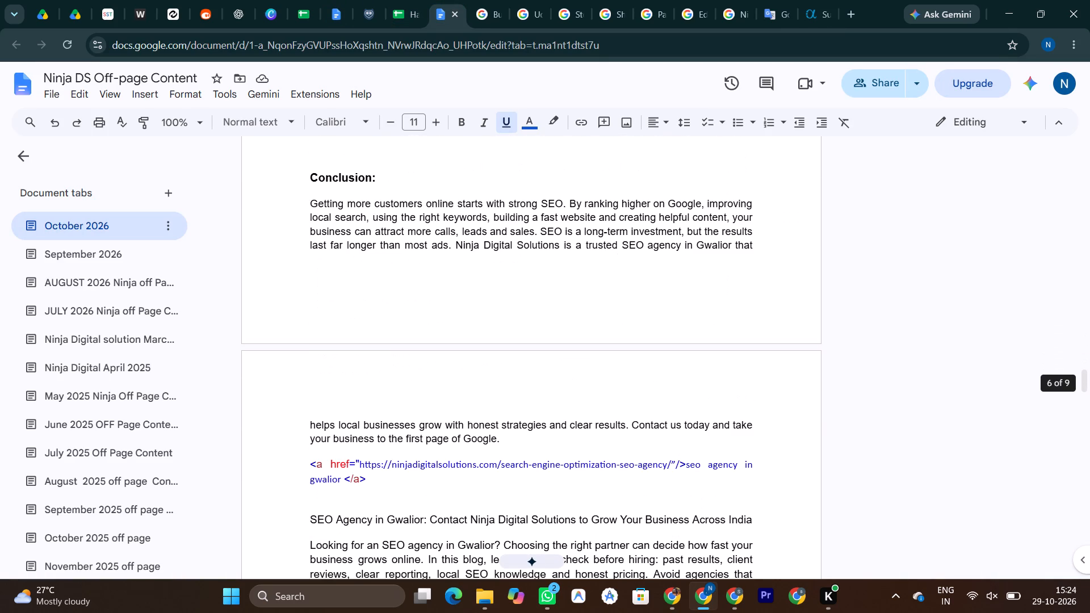
left_click_drag(313, 460, 375, 477)
key("ctrl+c")
left_click(827, 0)
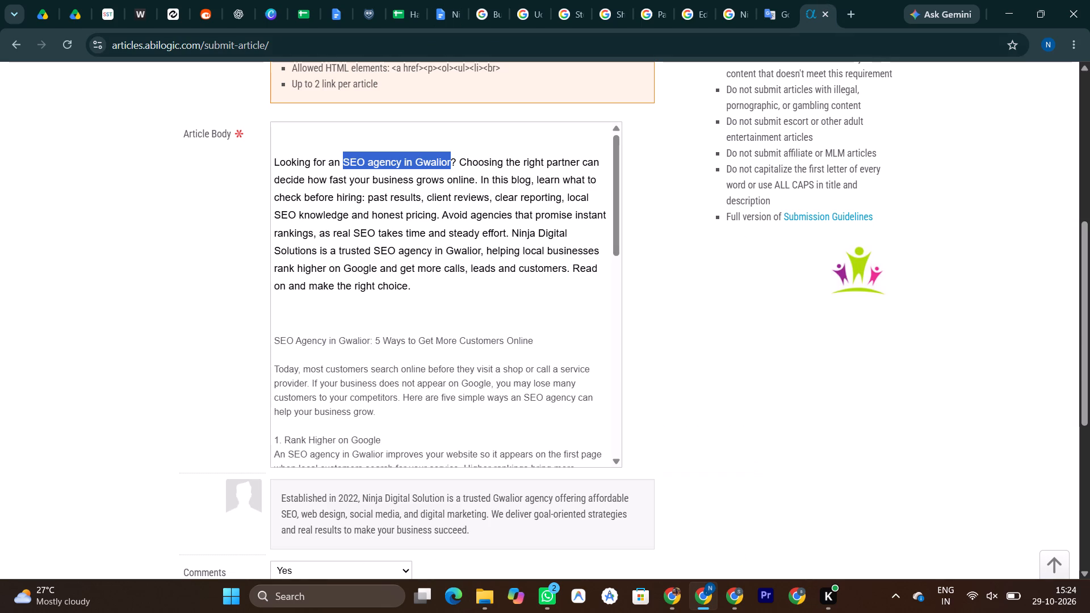
key("ctrl+v")
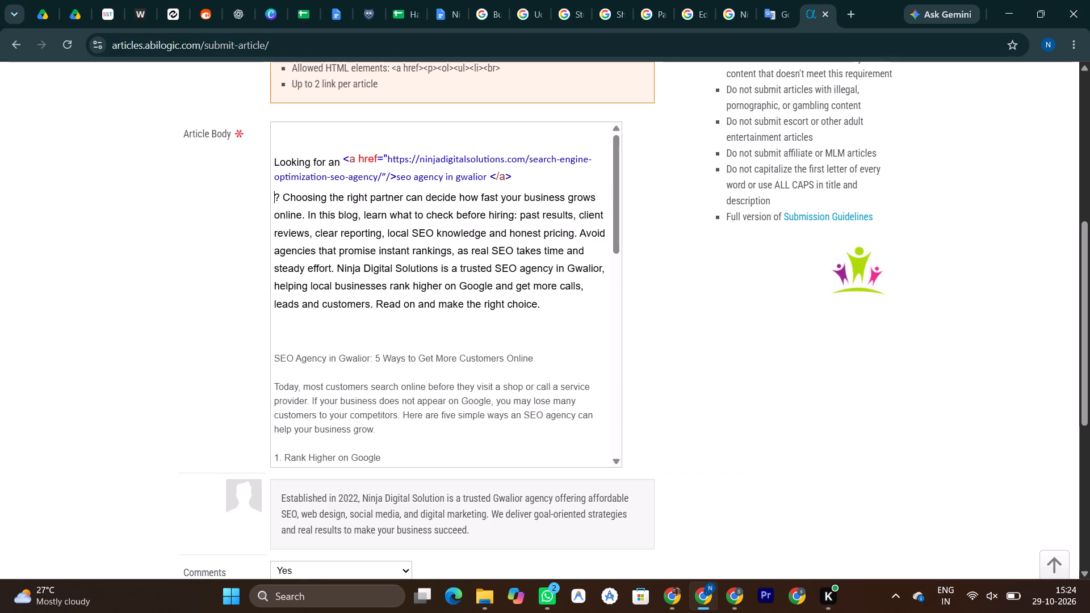
Complete the reCAPTCHA check and open the article preview.
scroll(385, 259, "down", 1)
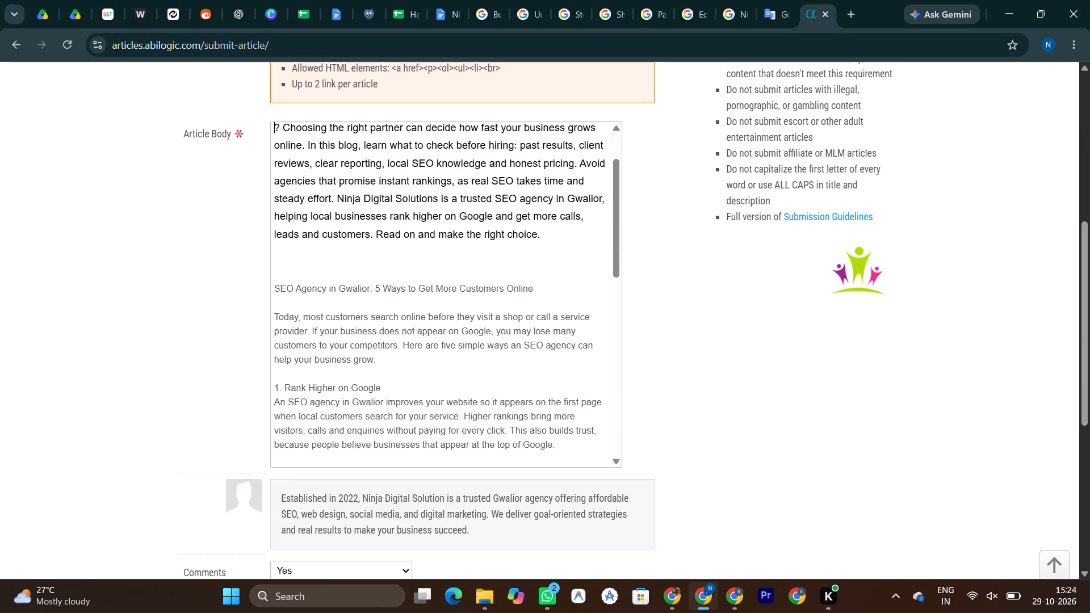
scroll(408, 434, "down", 20)
scroll(791, 398, "down", 8)
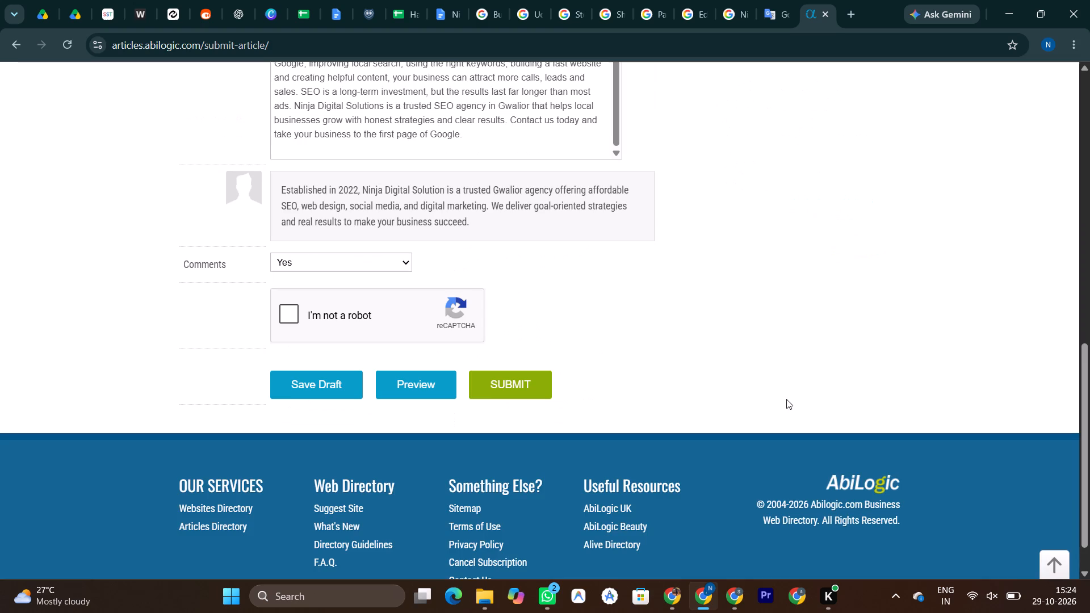
left_click(288, 269)
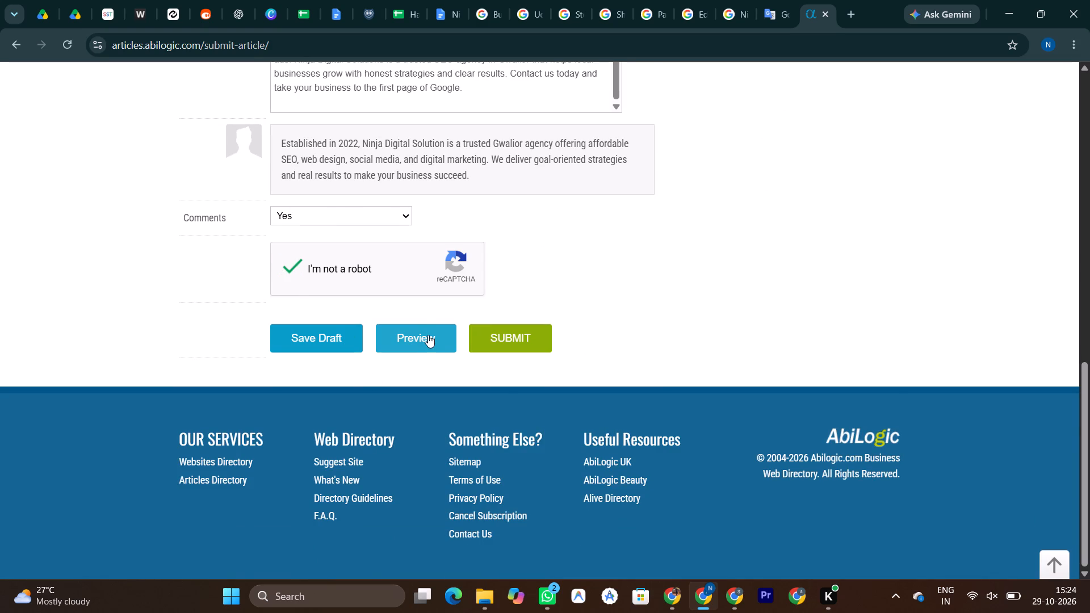
left_click(428, 335)
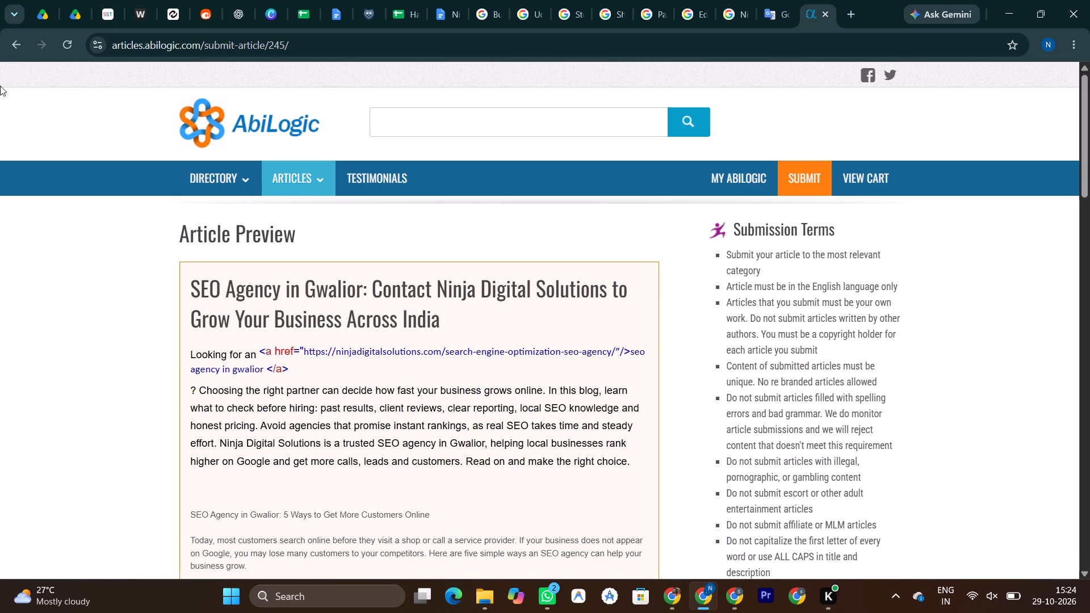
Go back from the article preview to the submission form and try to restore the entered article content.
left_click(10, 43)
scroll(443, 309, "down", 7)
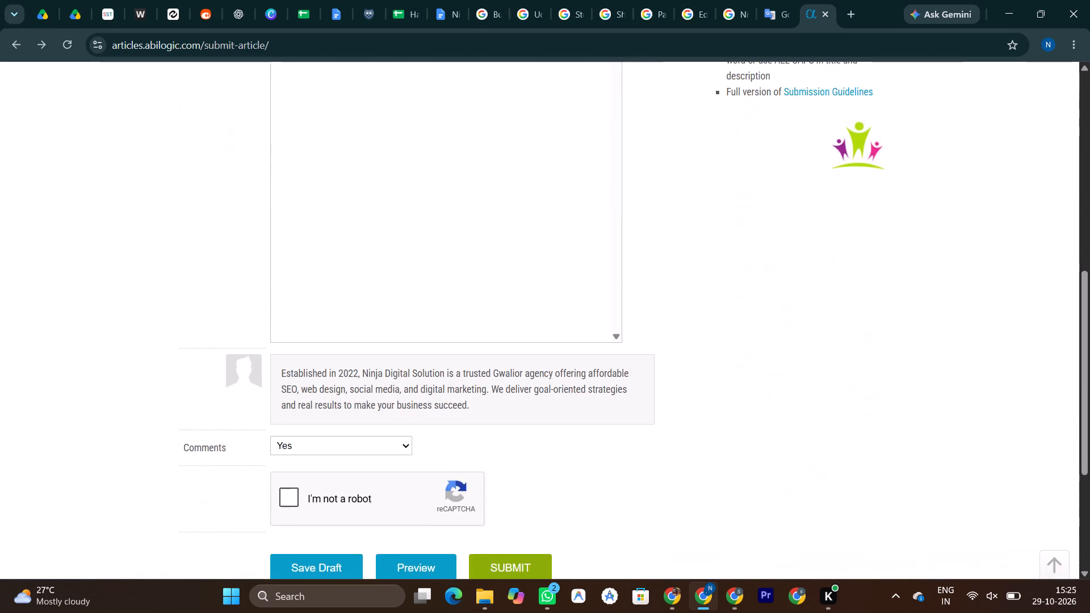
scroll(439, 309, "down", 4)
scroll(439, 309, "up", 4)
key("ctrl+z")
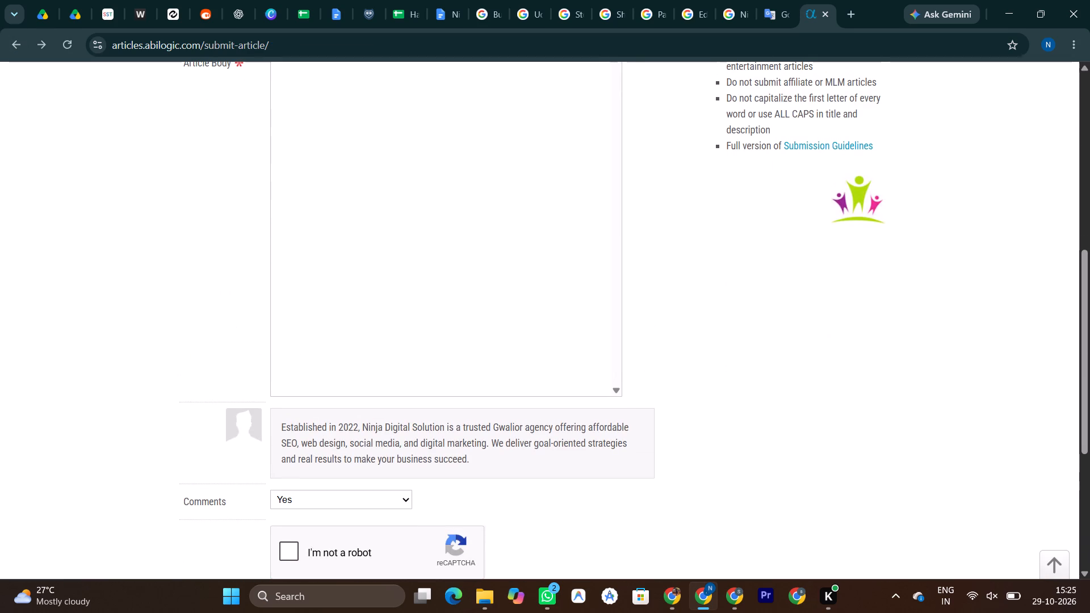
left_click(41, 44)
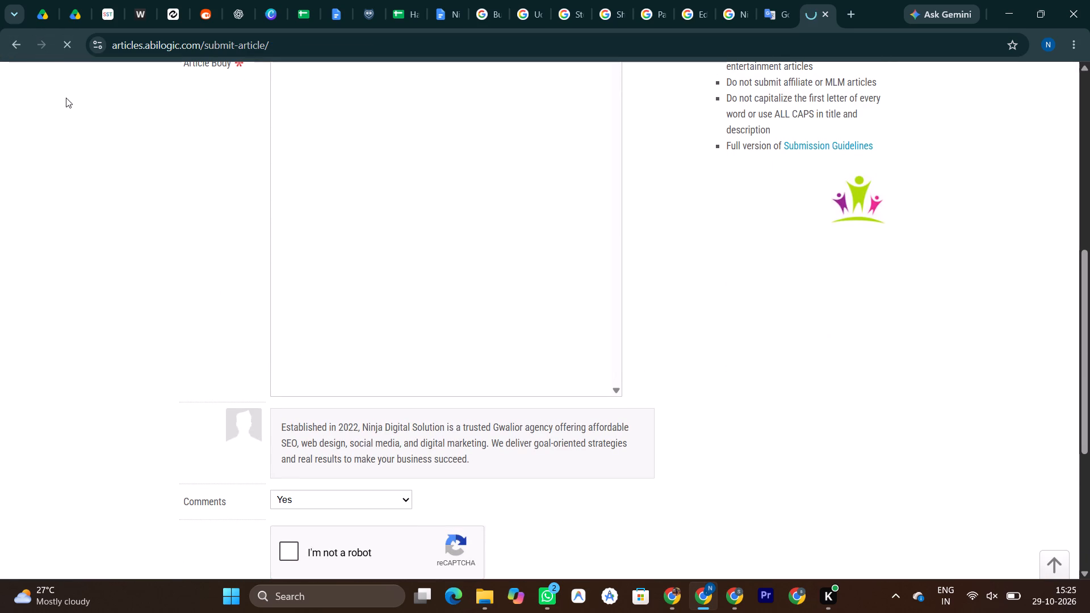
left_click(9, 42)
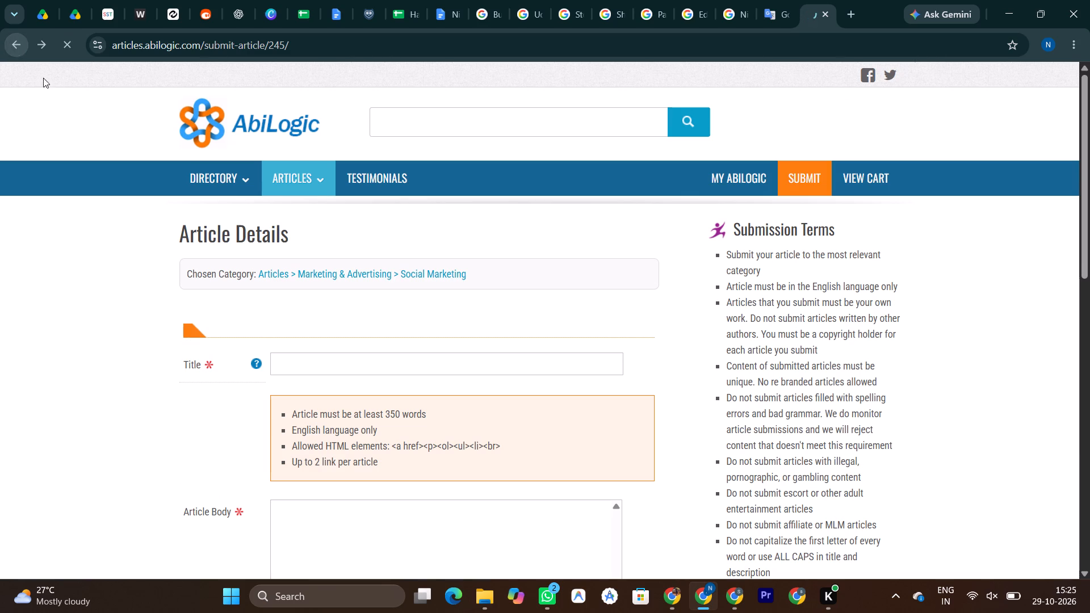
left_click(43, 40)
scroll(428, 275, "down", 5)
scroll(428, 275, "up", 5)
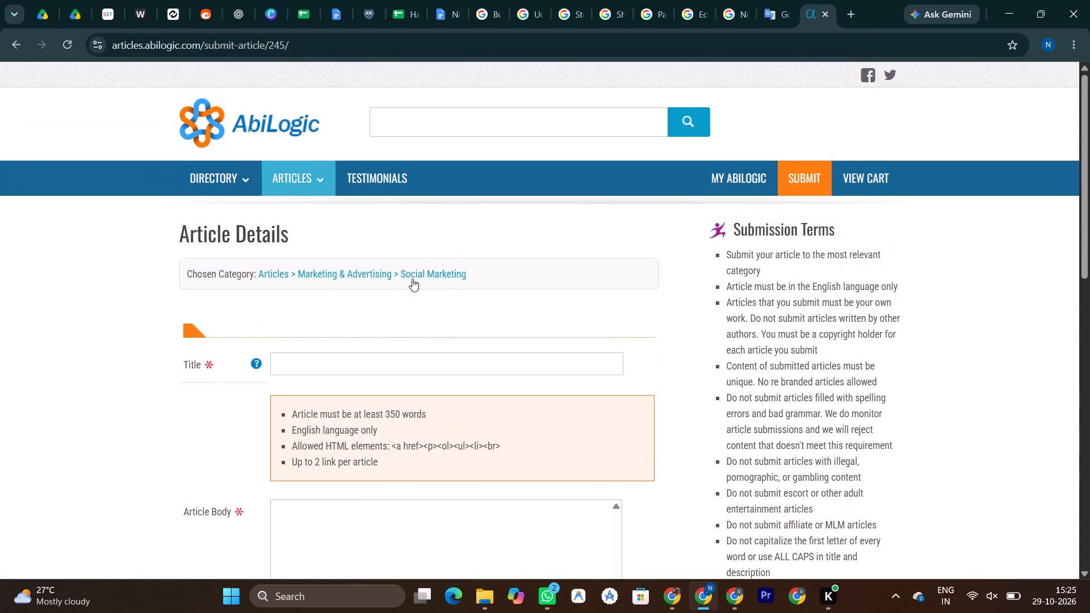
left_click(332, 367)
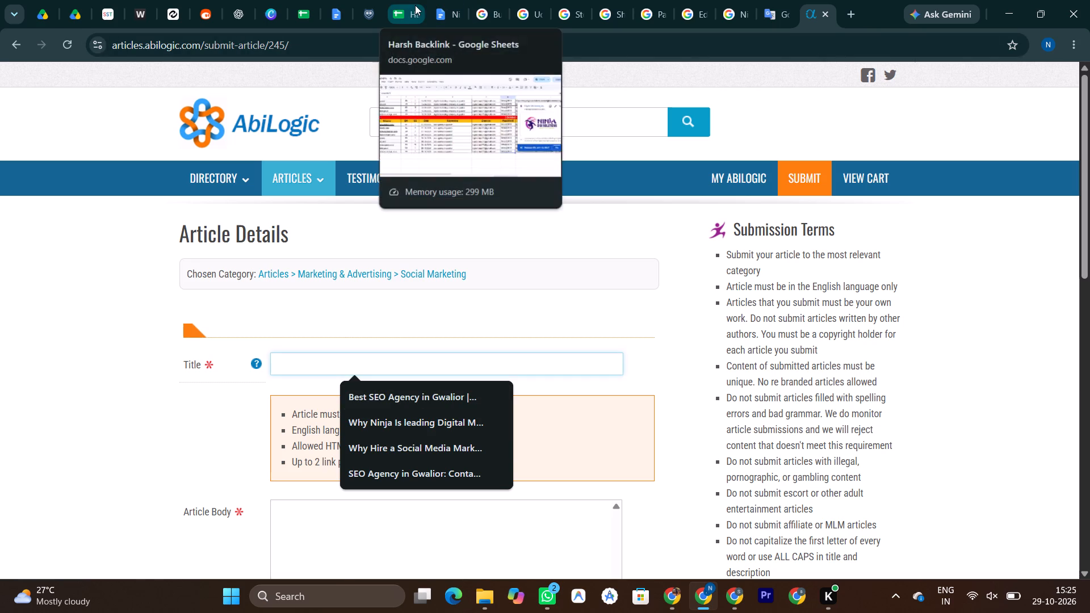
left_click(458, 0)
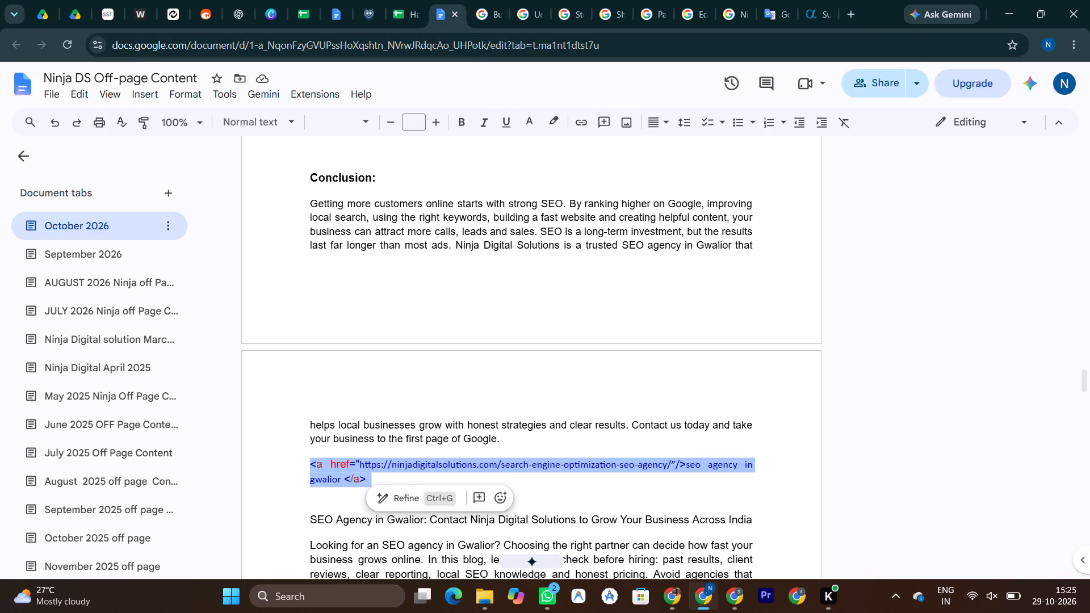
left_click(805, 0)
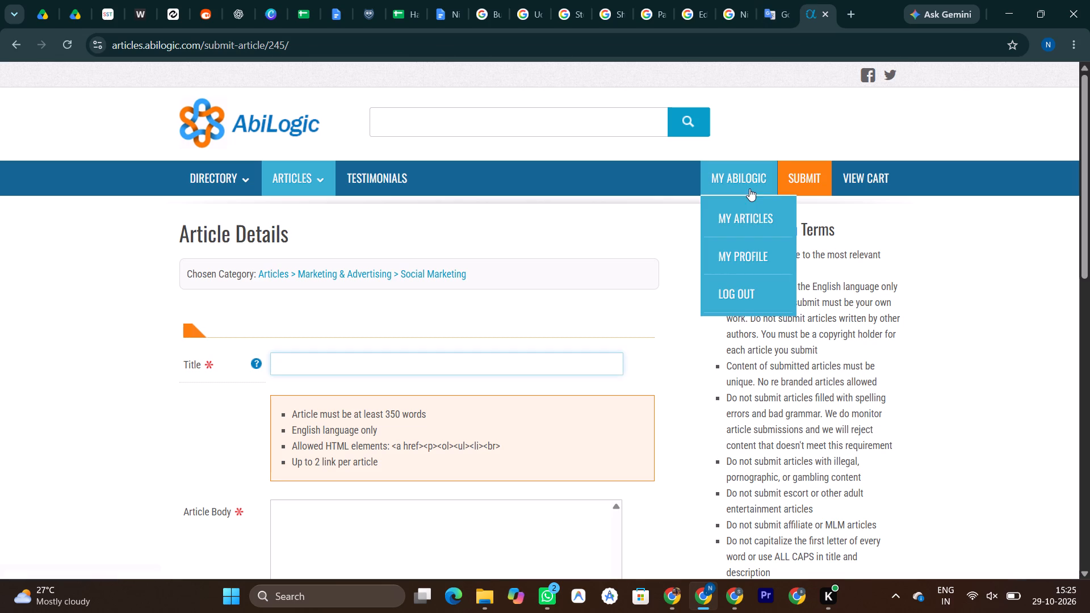
Review the approved article "Why Hire a Social Media Marketing Agency in Gwalior? (Top 5 Benefits)" in My Articles and return to the submission form.
left_click(745, 214)
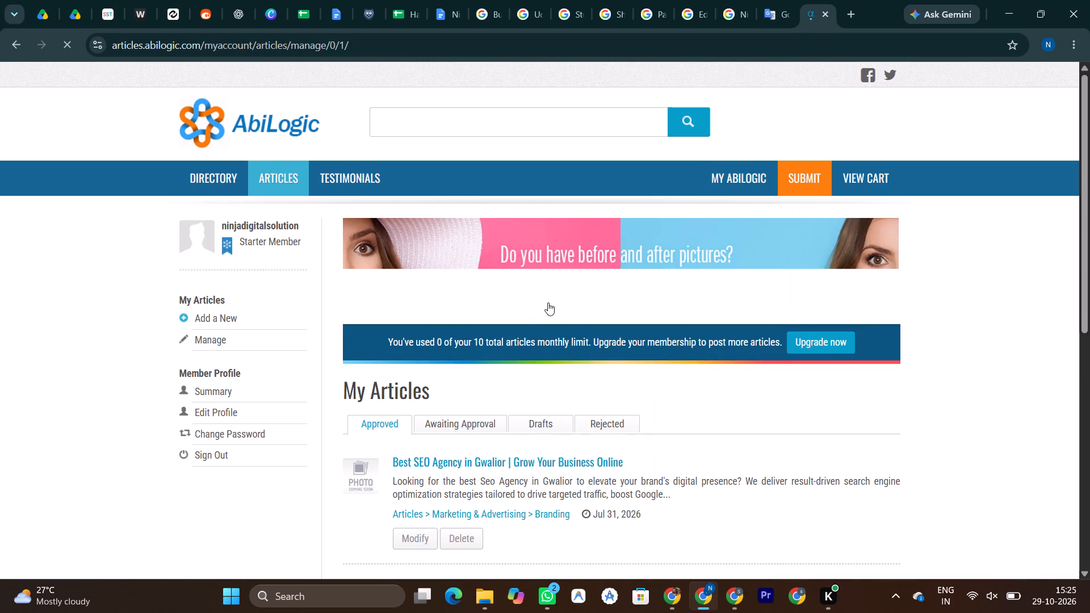
scroll(522, 310, "down", 4)
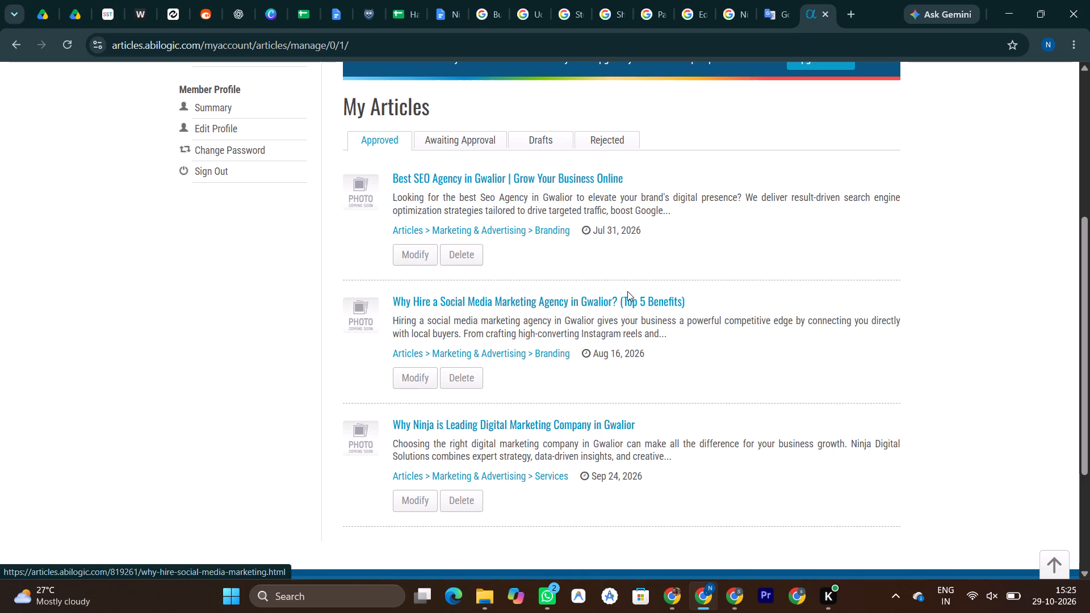
left_click(577, 301)
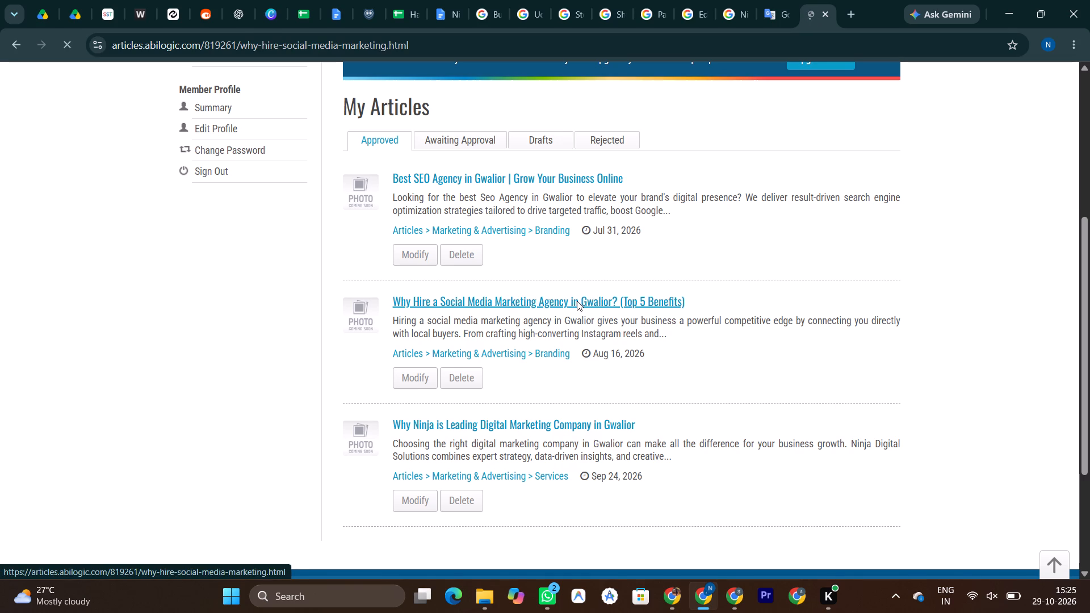
scroll(546, 304, "down", 3)
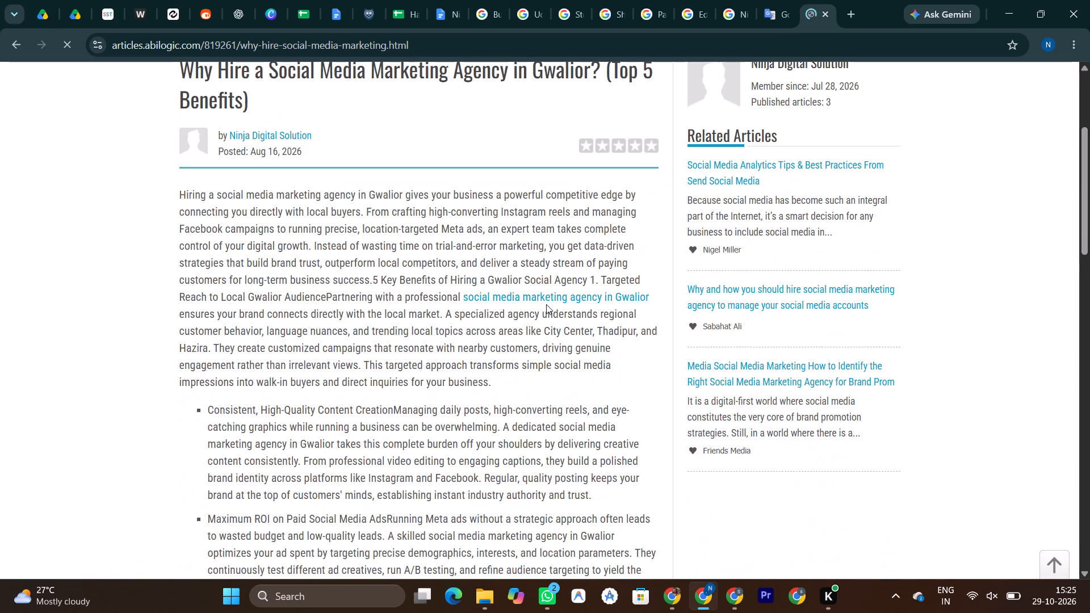
scroll(546, 304, "down", 11)
scroll(546, 304, "up", 8)
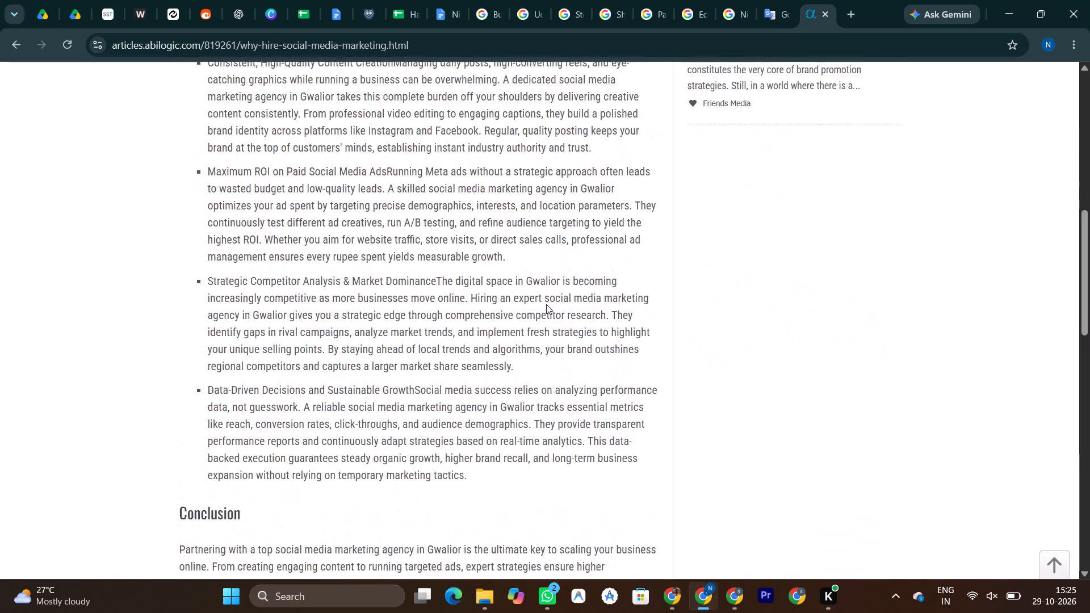
scroll(546, 304, "up", 6)
left_click(15, 44)
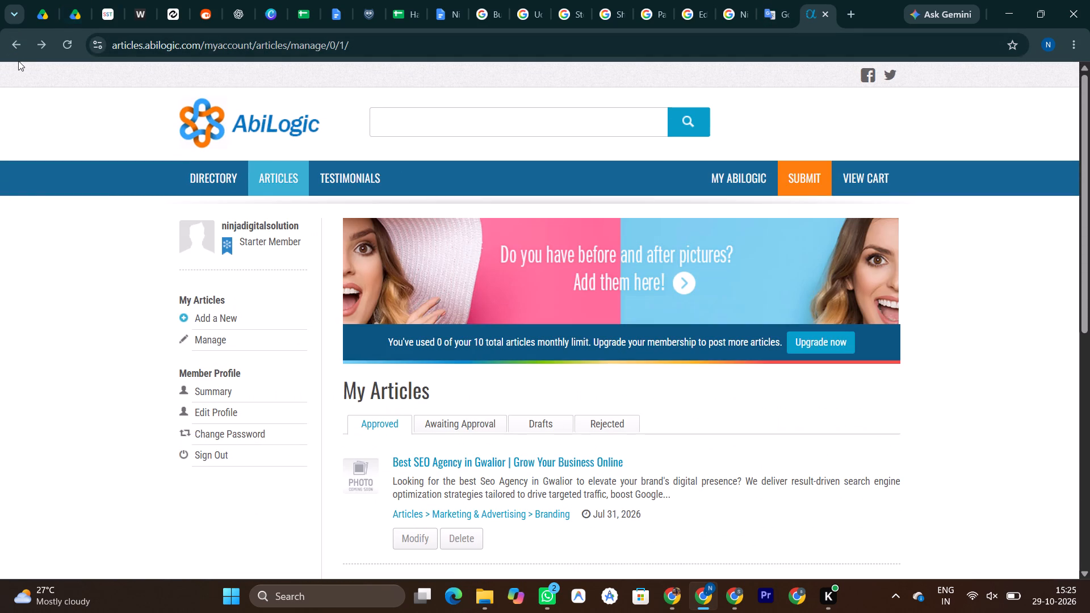
left_click(10, 44)
Fill the article title with "SEO Agency in Gwalior: Contact Ninja Digital Solutions to Grow Your Business Across India" copied from section 8 of the October 2026 document.
left_click(345, 366)
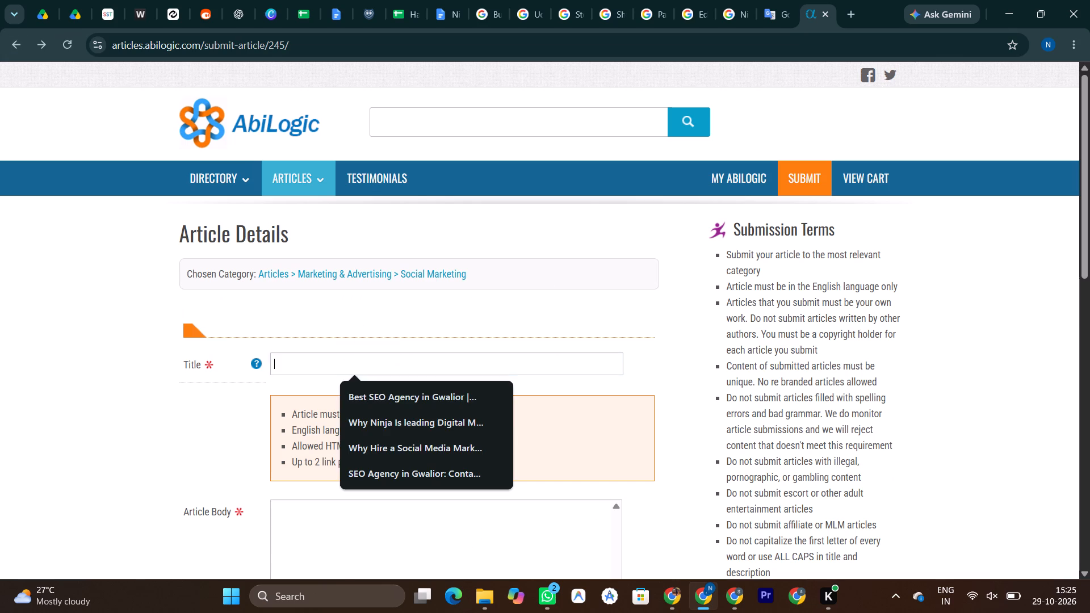
left_click(446, 0)
scroll(435, 346, "up", 12)
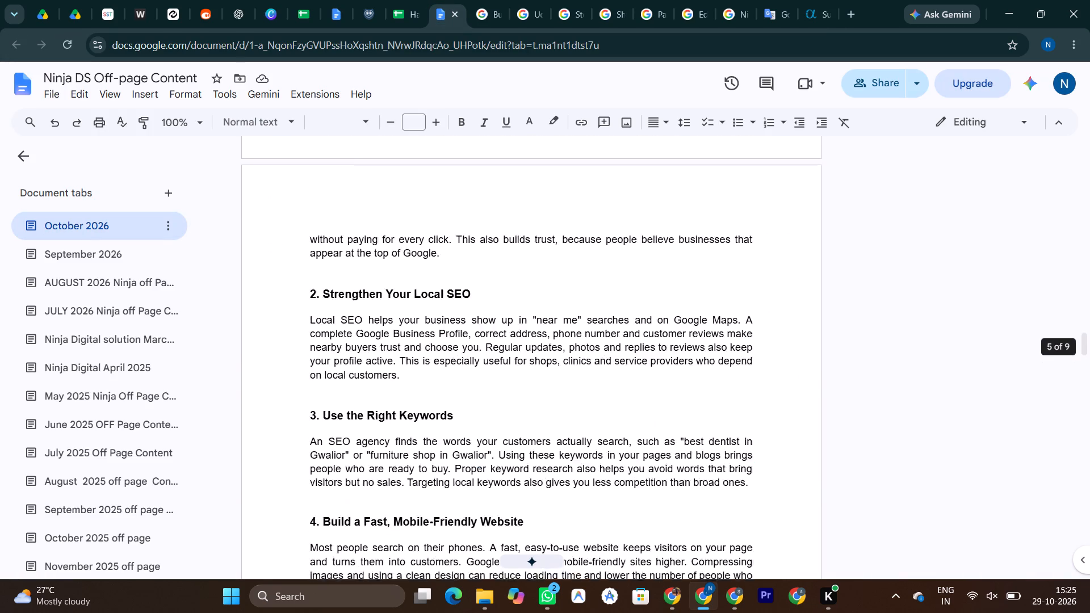
scroll(435, 346, "up", 3)
left_click_drag(383, 325, 320, 319)
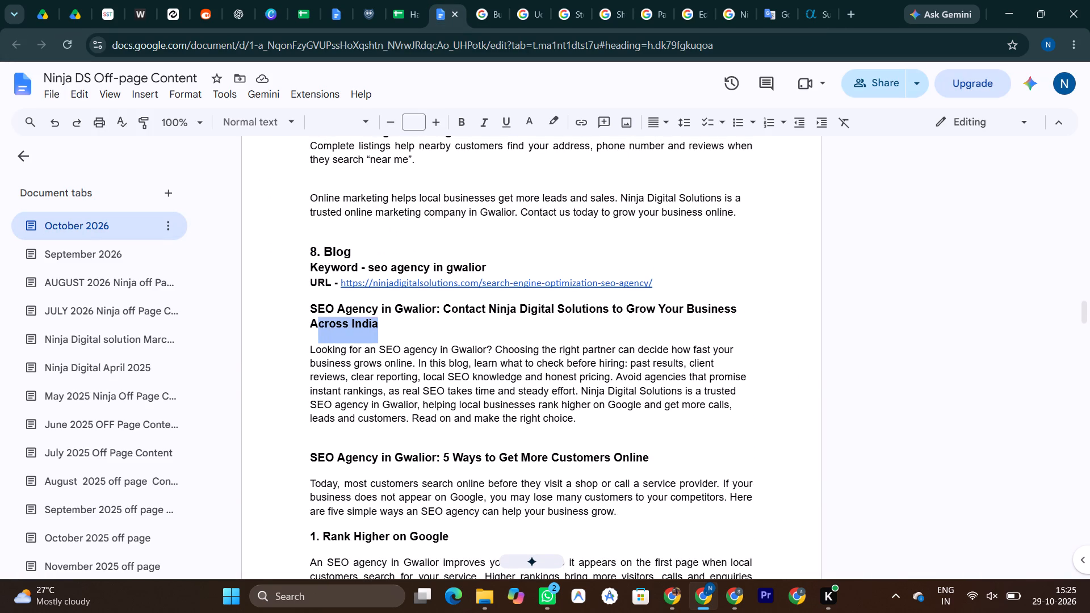
left_click_drag(320, 319, 311, 313)
key("ctrl+c")
left_click(817, 0)
key("ctrl+v")
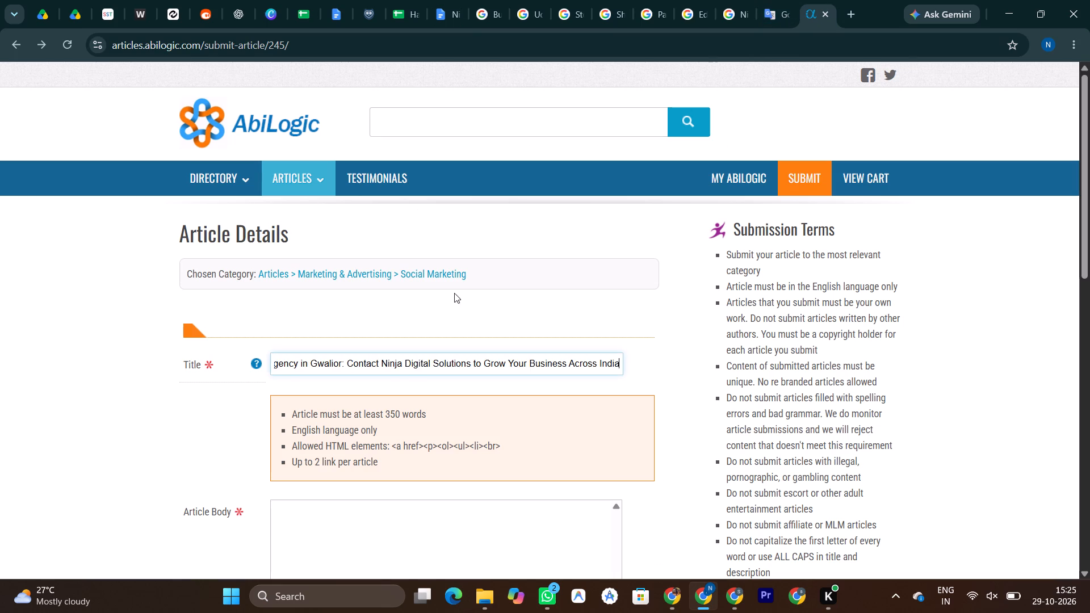
Copy the "Looking for an SEO agency in Gwalior?" intro paragraph from section 8 into the Article Body, leaving blank lines after it.
scroll(410, 322, "down", 4)
left_click(297, 251)
scroll(458, 129, "up", 1)
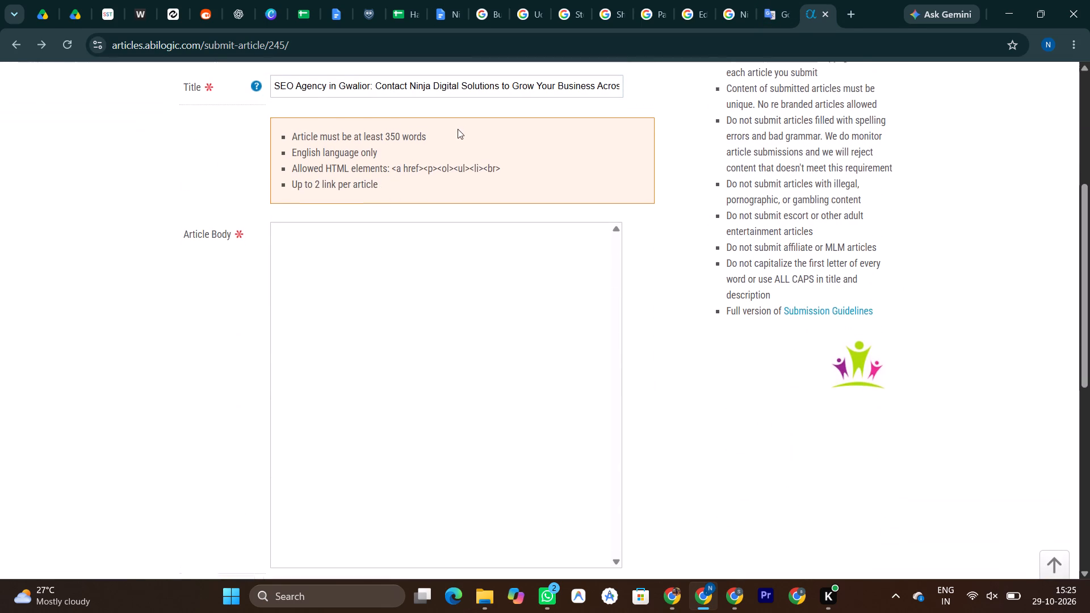
scroll(458, 129, "up", 1)
left_click(439, 0)
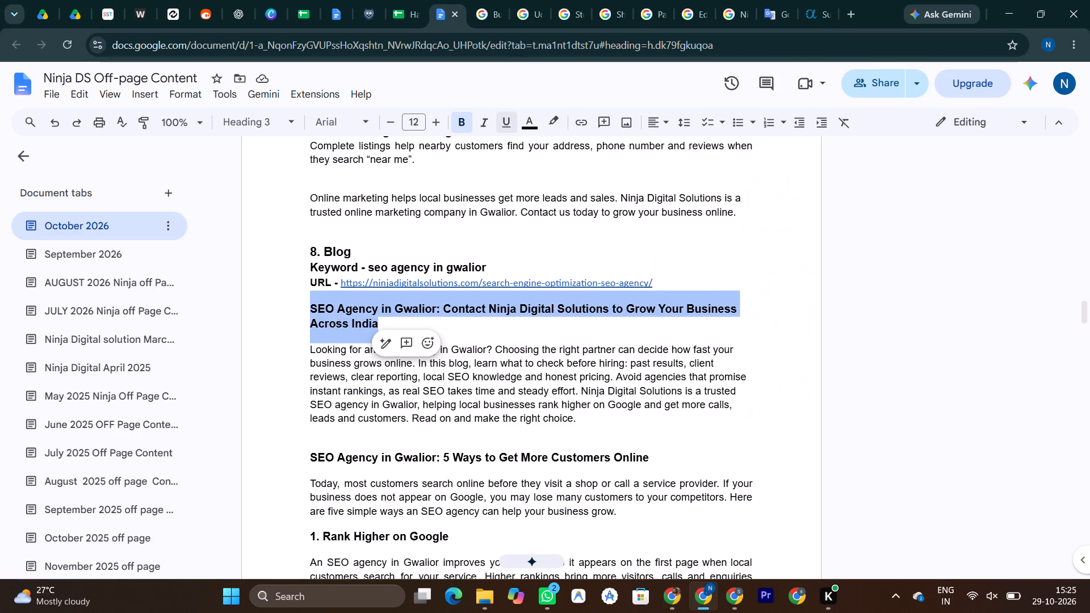
triple_click(457, 415)
key("ctrl+c")
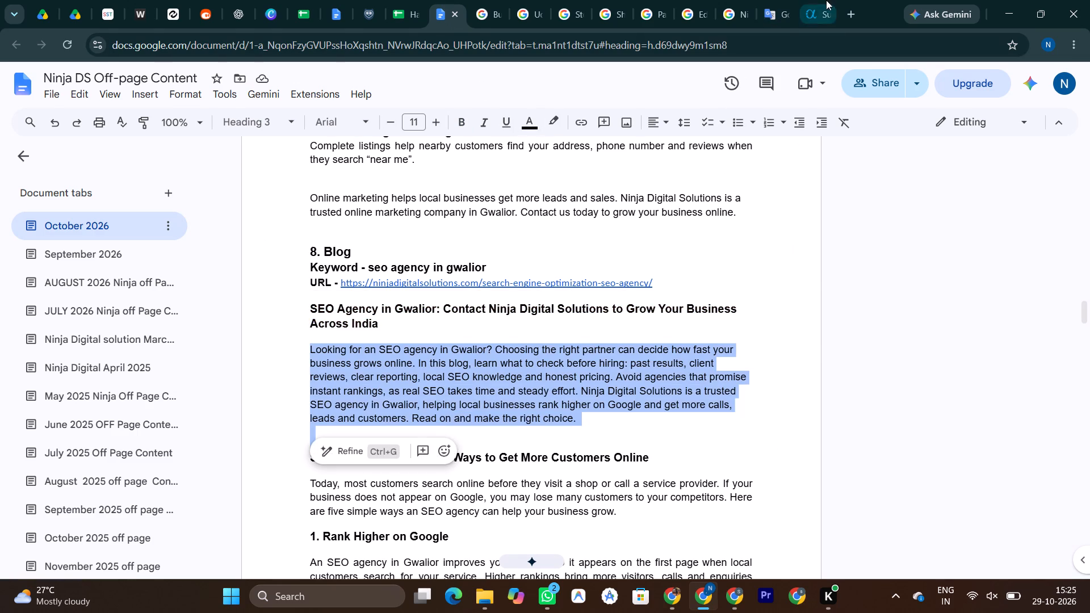
left_click(827, 0)
key("ctrl+v")
key("BackSpace")
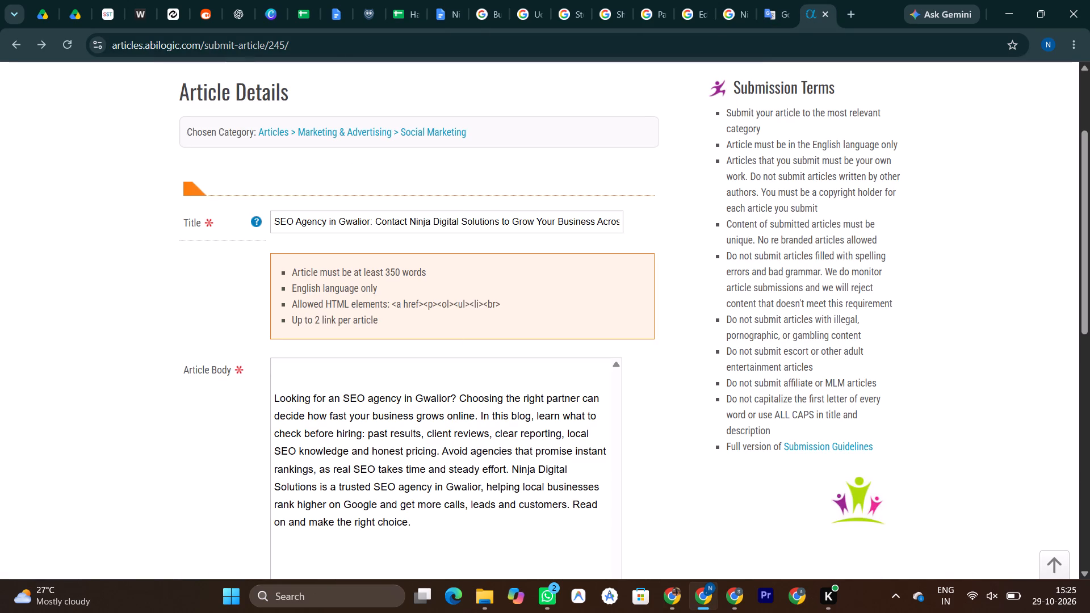
scroll(351, 389, "down", 2)
key("Return")
key("Return")
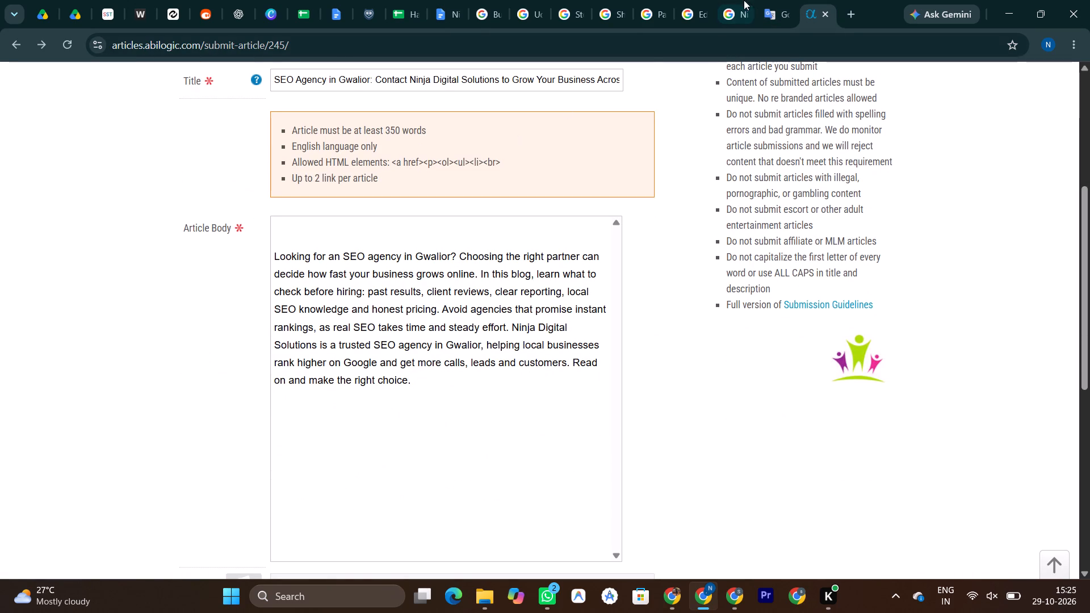
left_click(461, 0)
scroll(546, 258, "down", 3)
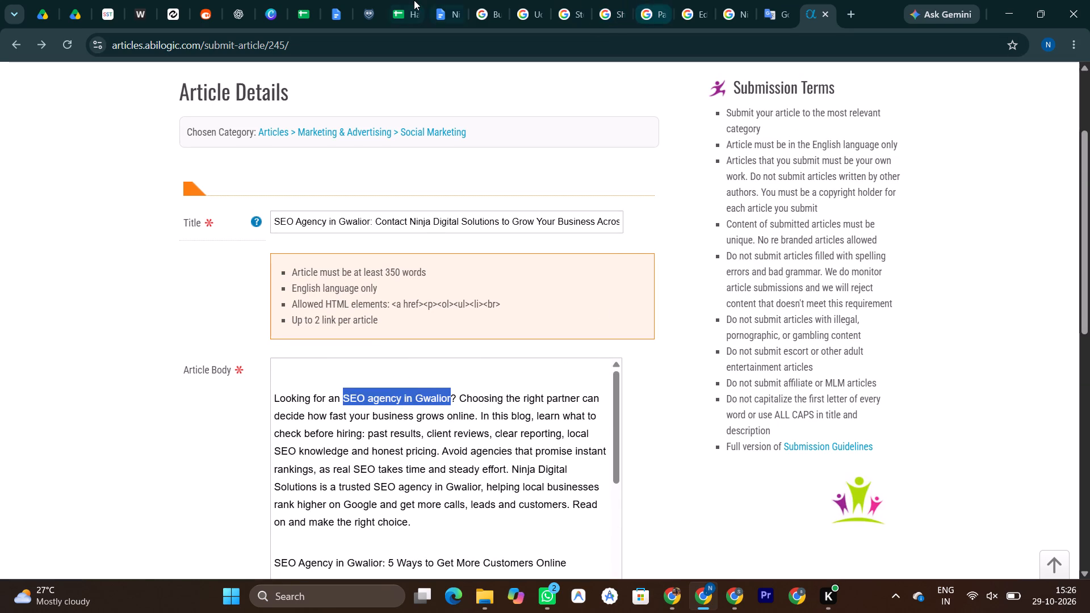
Look through Tab 17 and the October 2026 tab of Ninja DS Off-page Content for the HTML link code.
left_click(337, 0)
left_click(450, 0)
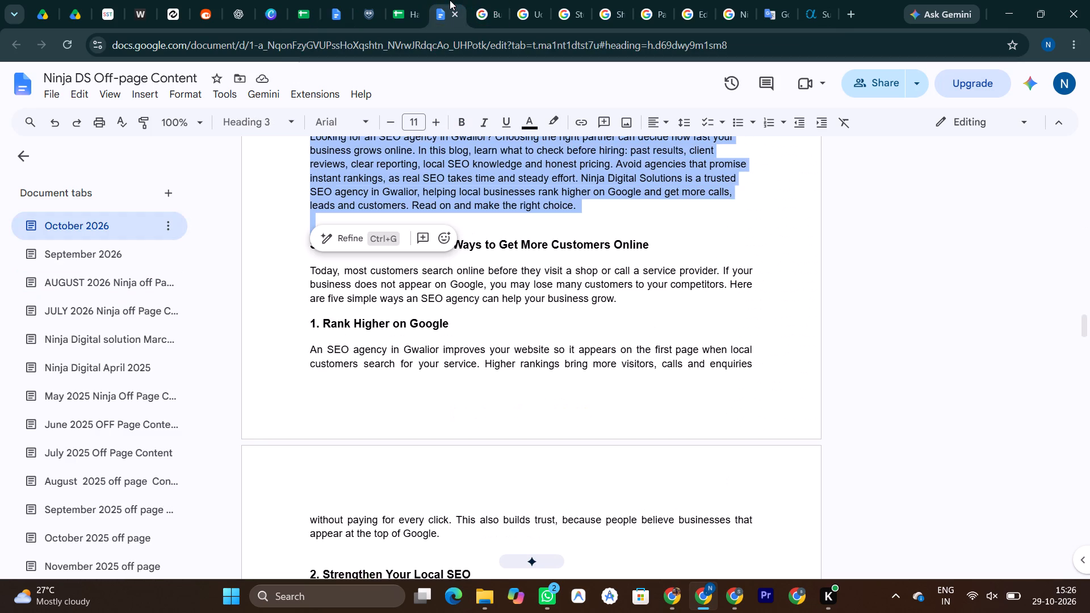
scroll(144, 373, "down", 14)
scroll(119, 409, "up", 7)
scroll(112, 402, "down", 7)
left_click(60, 554)
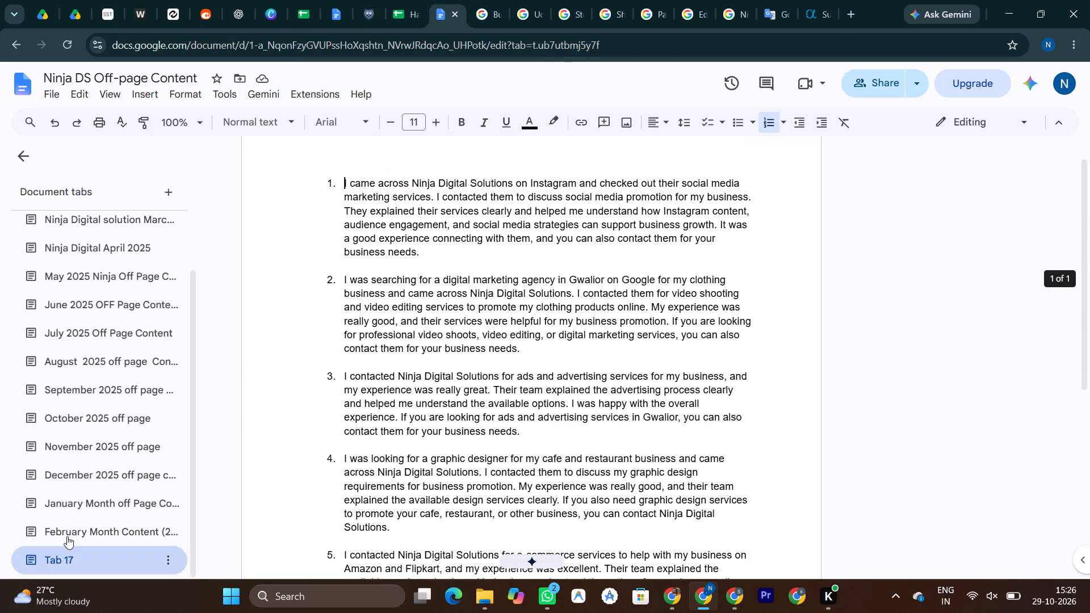
scroll(78, 271, "up", 6)
left_click(83, 235)
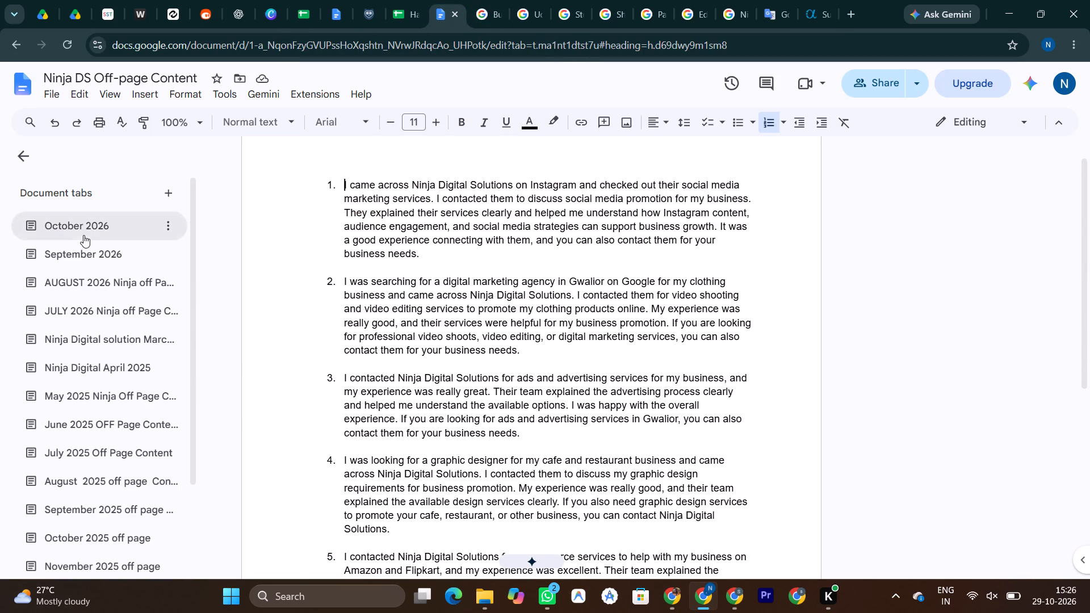
scroll(575, 307, "down", 1)
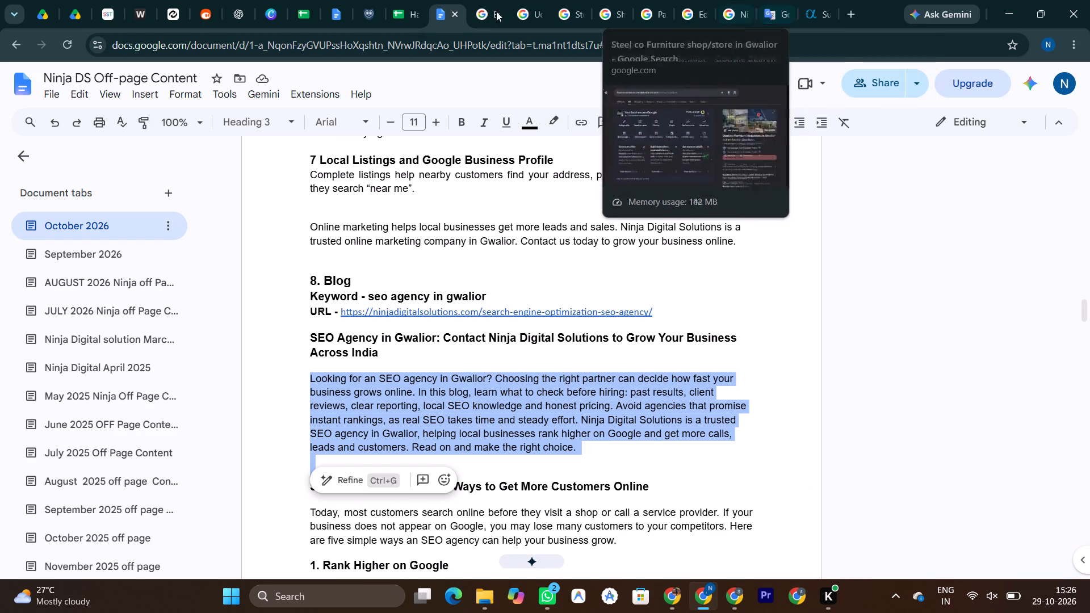
Browse the recent Drive text documents, open "Harsh GBP Topic 2026" to inspect it, and close it.
left_click(53, 93)
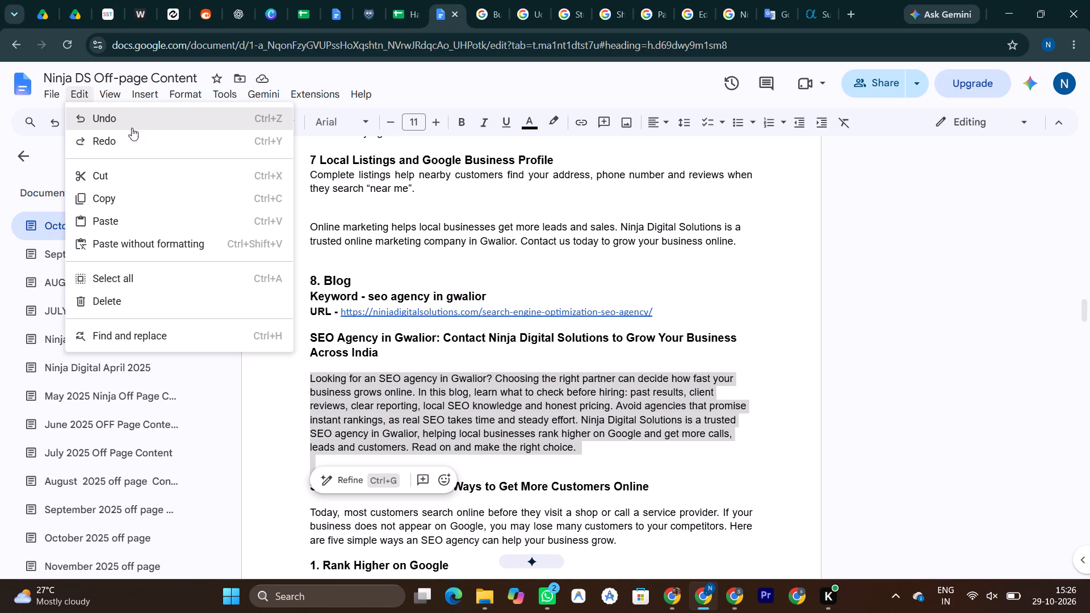
left_click(78, 146)
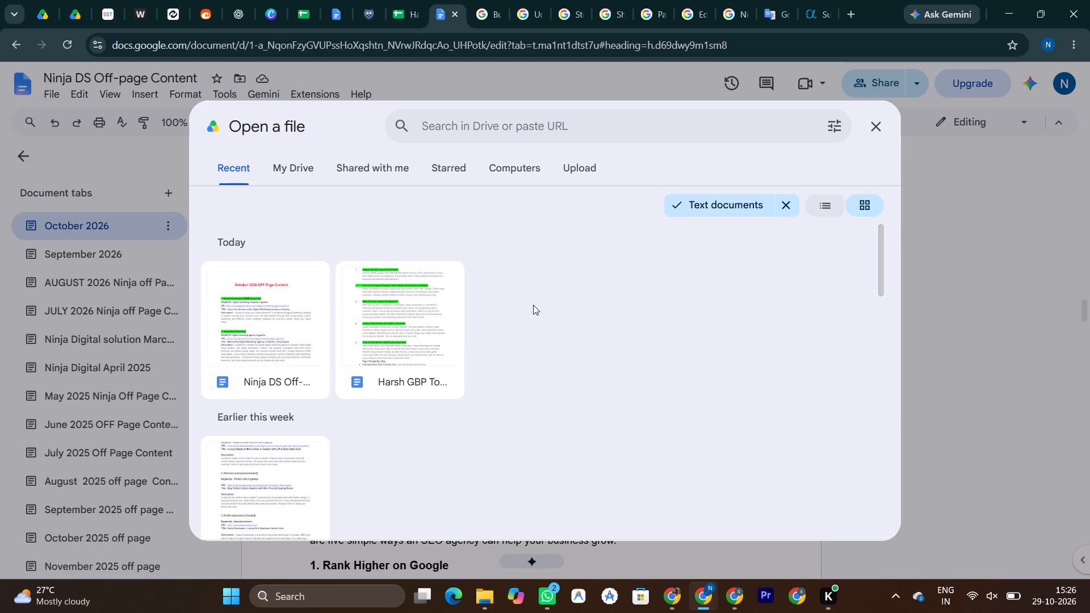
scroll(496, 366, "down", 6)
scroll(489, 361, "up", 2)
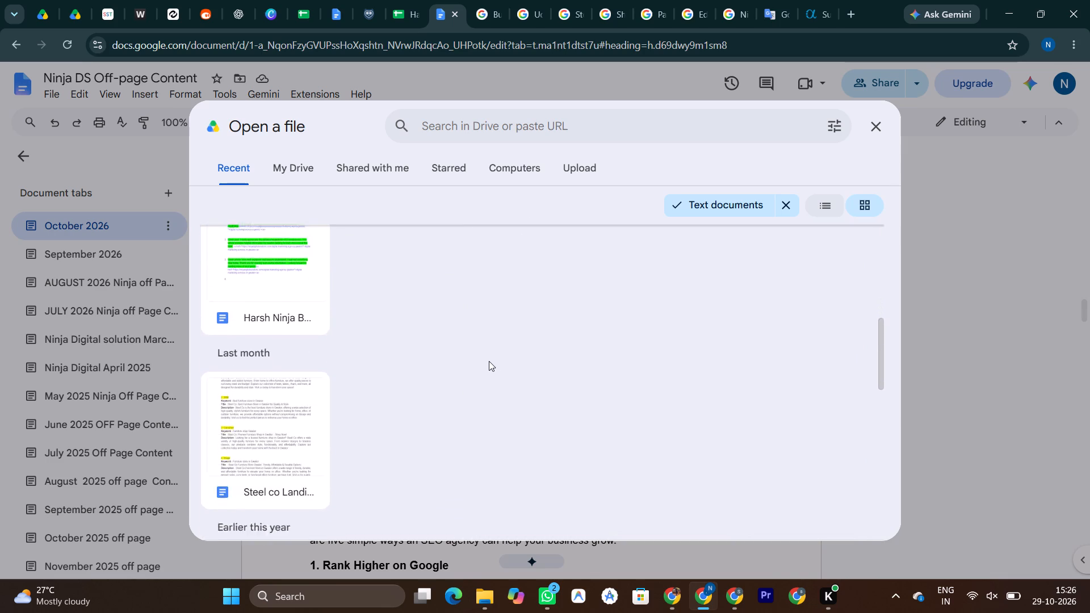
scroll(484, 360, "up", 4)
left_click(247, 325)
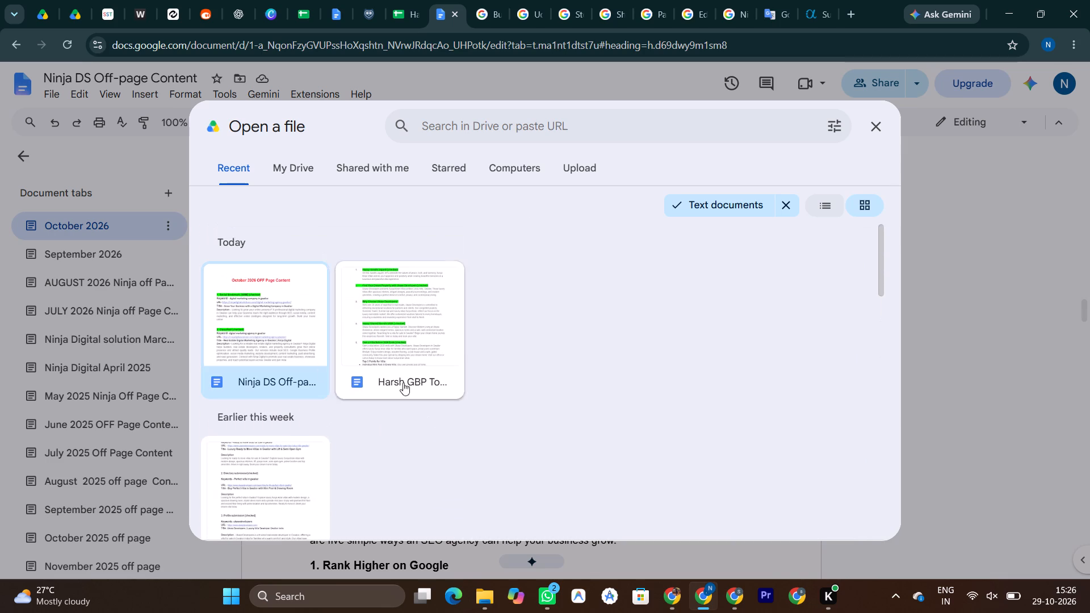
left_click(420, 346)
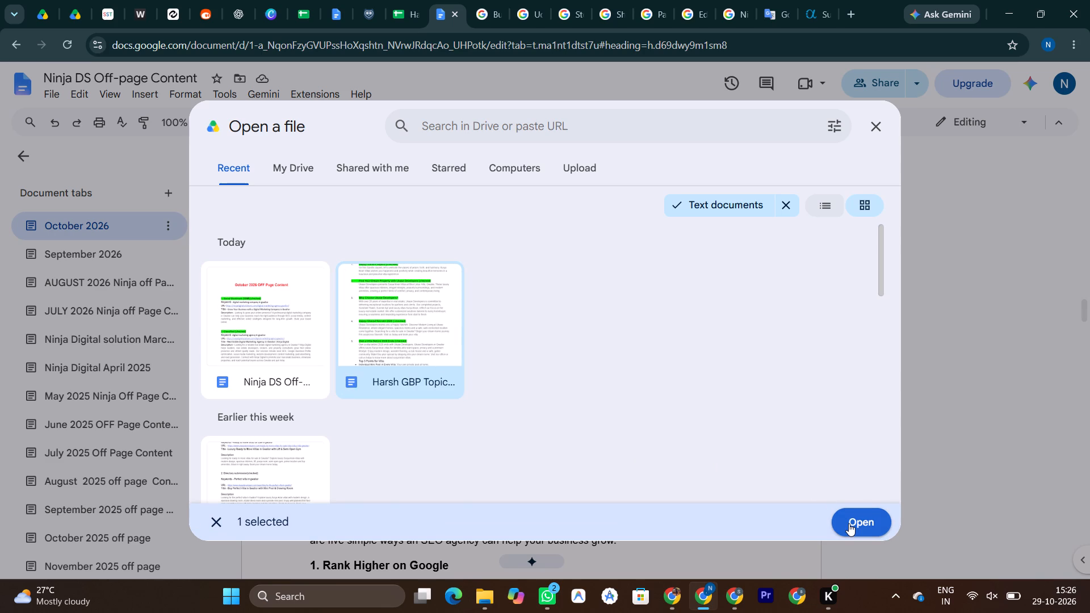
left_click(849, 523)
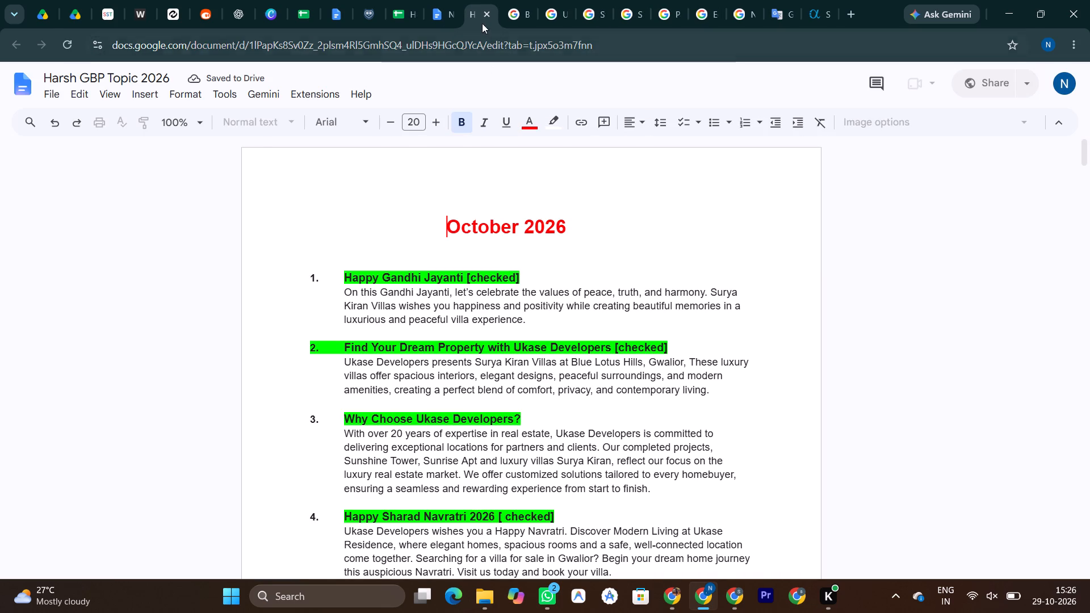
left_click(489, 9)
Find "Harsh Ninja Business Doc" among the recent Drive text documents and open it.
left_click(58, 89)
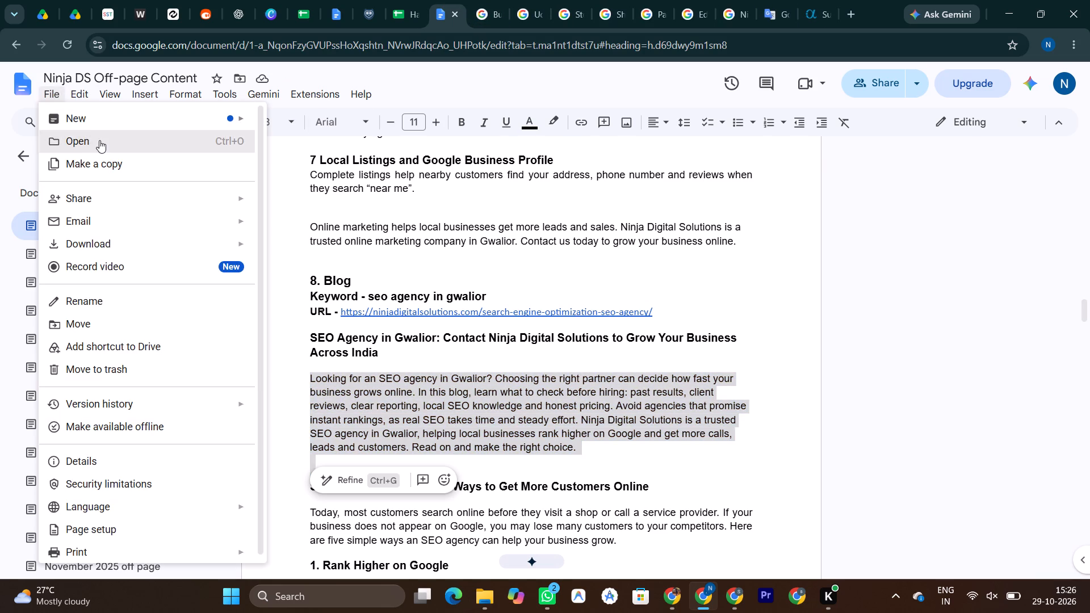
left_click(100, 142)
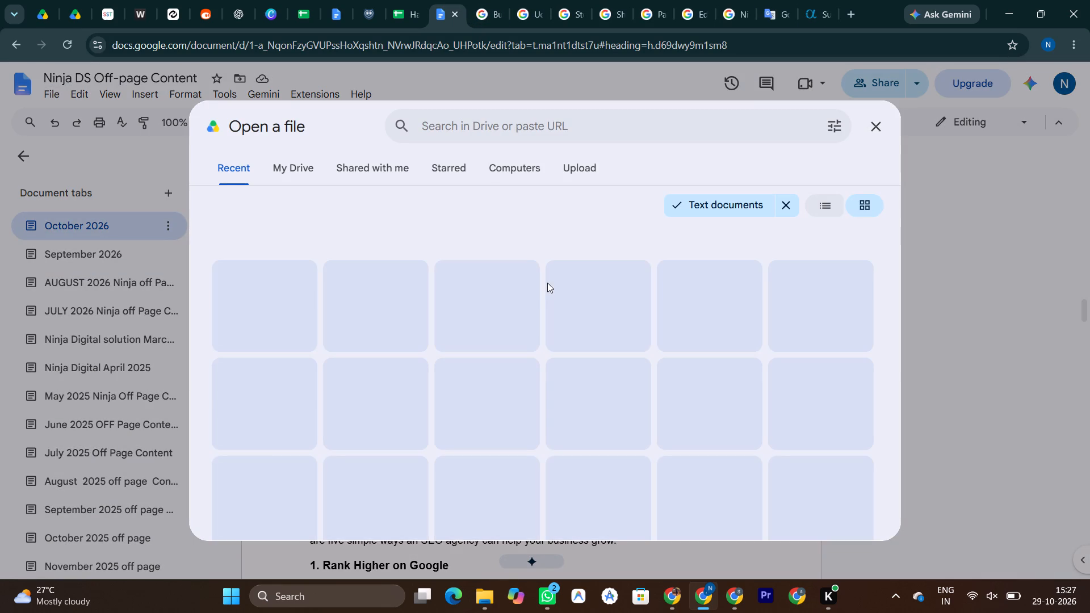
scroll(470, 284, "down", 2)
scroll(470, 284, "up", 2)
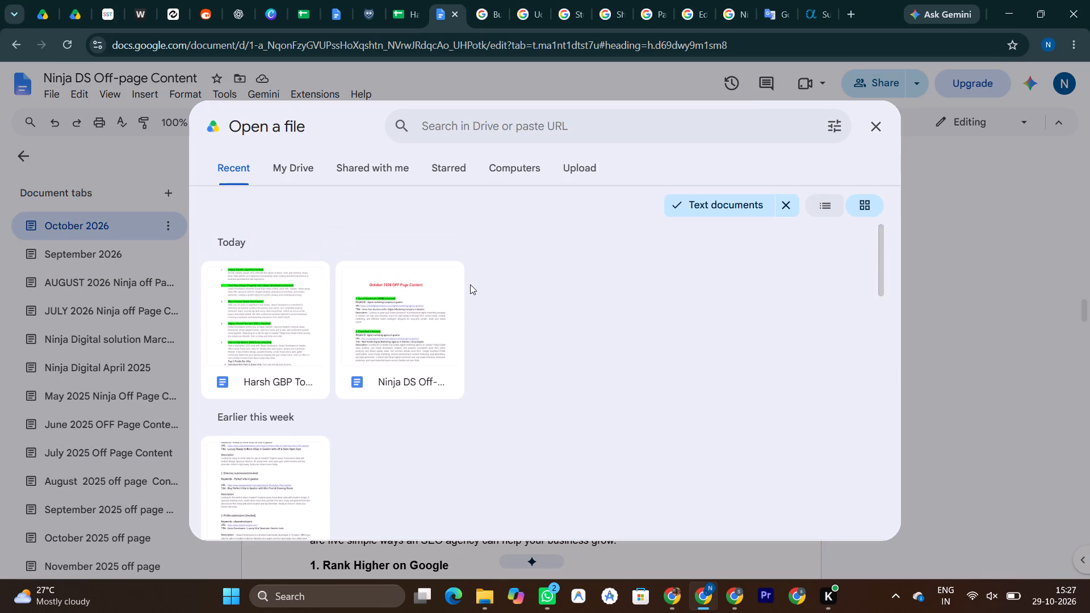
scroll(470, 284, "down", 2)
scroll(470, 284, "up", 2)
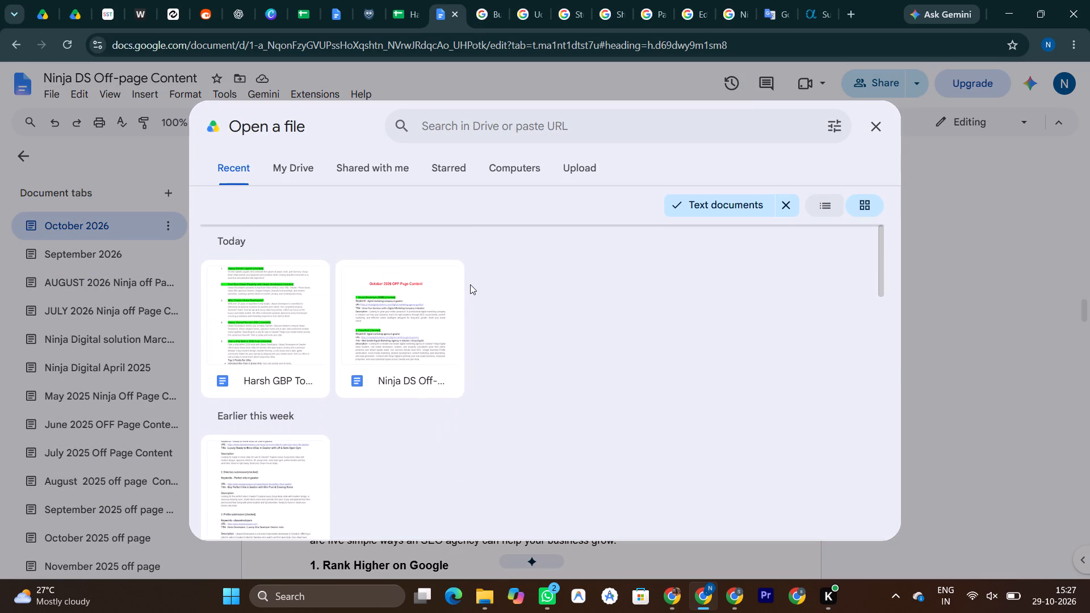
scroll(470, 284, "down", 5)
scroll(470, 284, "up", 1)
left_click(291, 392)
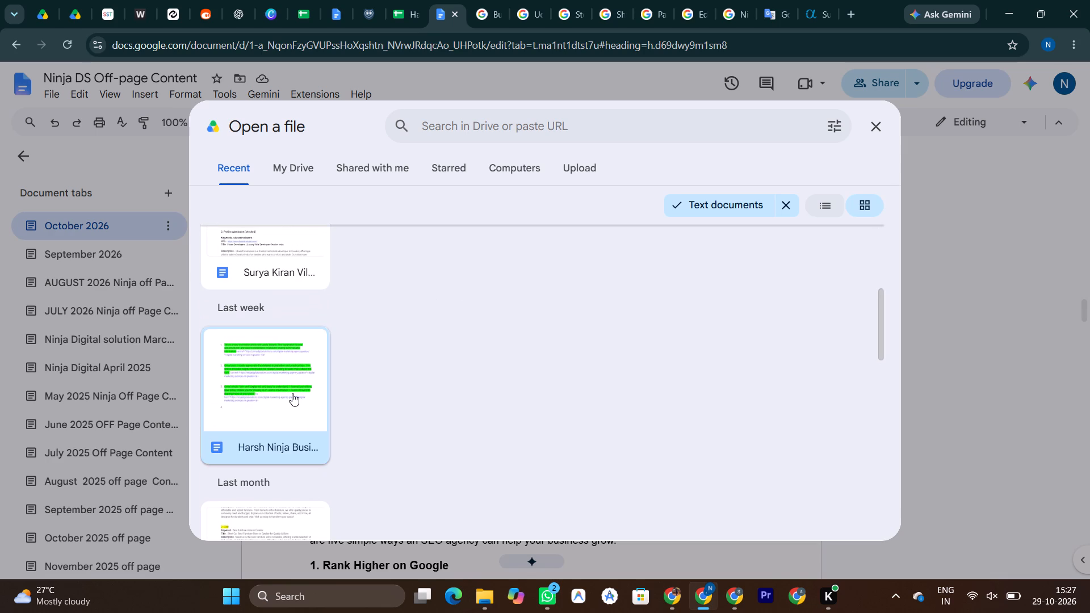
left_click(839, 519)
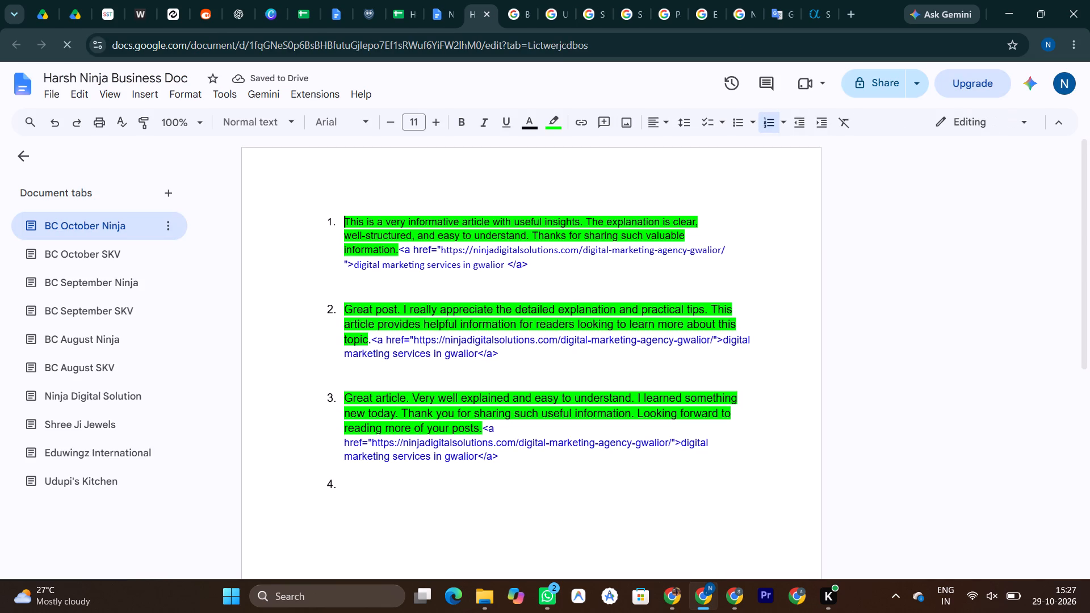
Replace the selected "SEO agency in Gwalior" in AbiLogic's Article Body with the first comment's "digital marketing services in gwalior" HTML link code from BC October Ninja.
left_click_drag(400, 250, 531, 270)
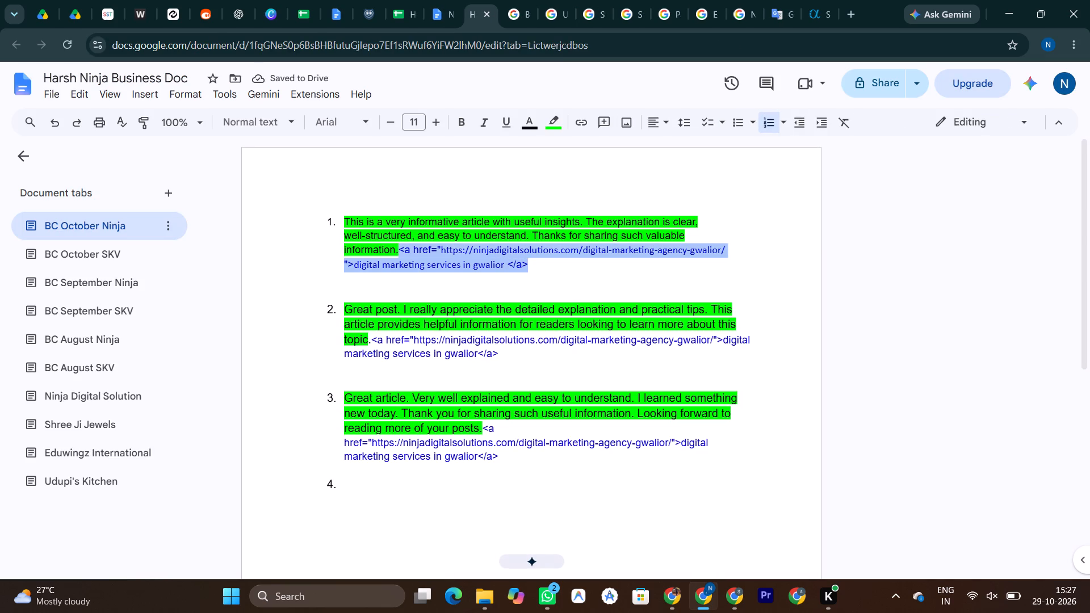
left_click_drag(531, 270, 532, 270)
key("ctrl+c")
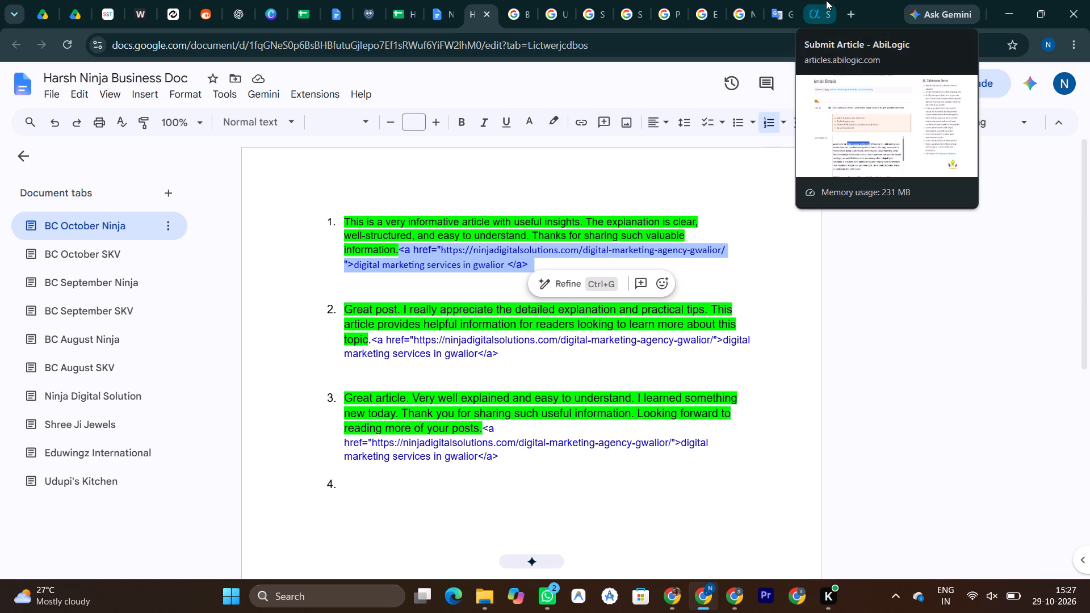
left_click(826, 0)
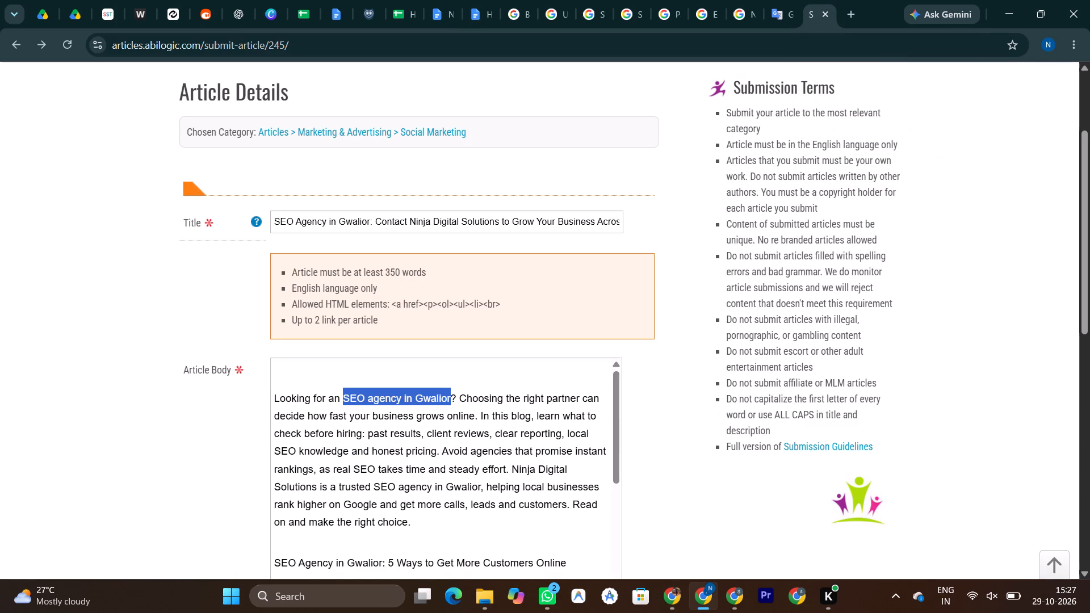
key("ctrl+v")
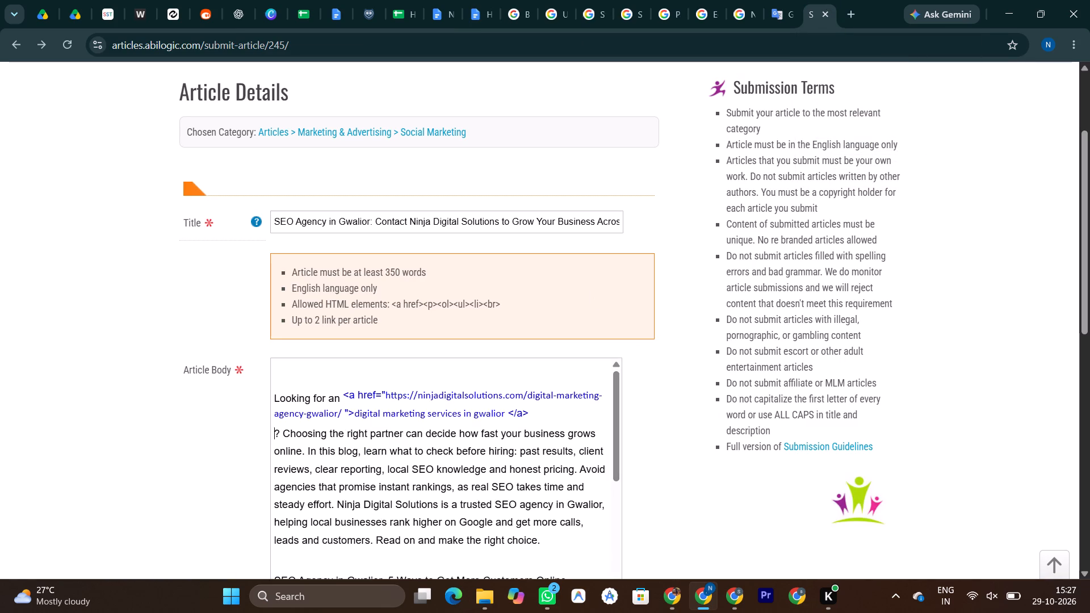
Copy the search-engine-optimization-seo-agency URL under "8. Blog" in Ninja DS Off-page Content and return to the AbiLogic article form.
left_click(429, 0)
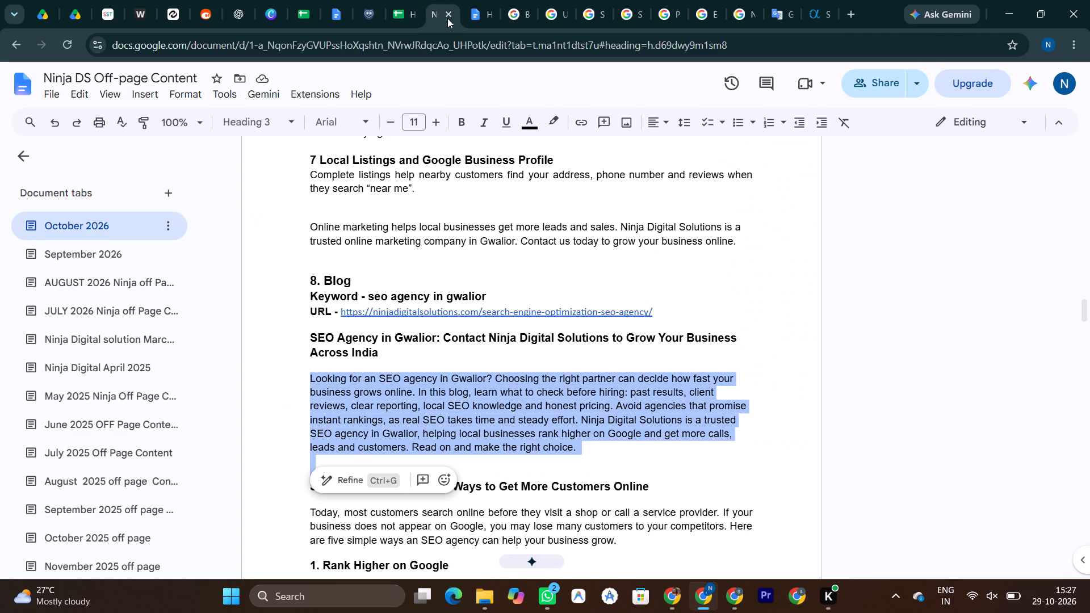
left_click(492, 0)
left_click(441, 0)
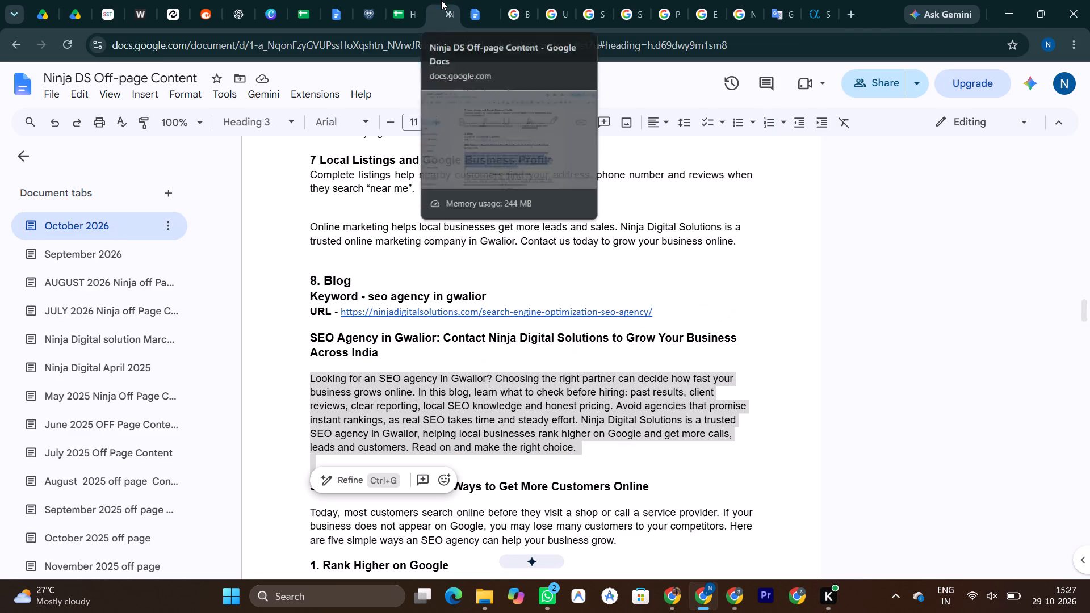
left_click_drag(652, 312, 340, 308)
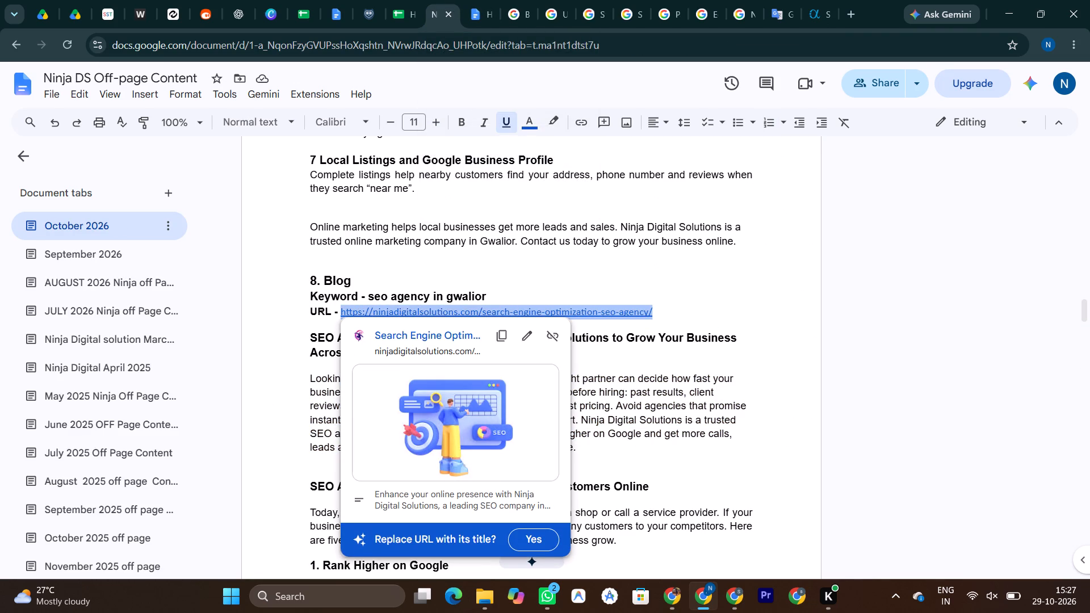
key("ctrl+c")
left_click(828, 0)
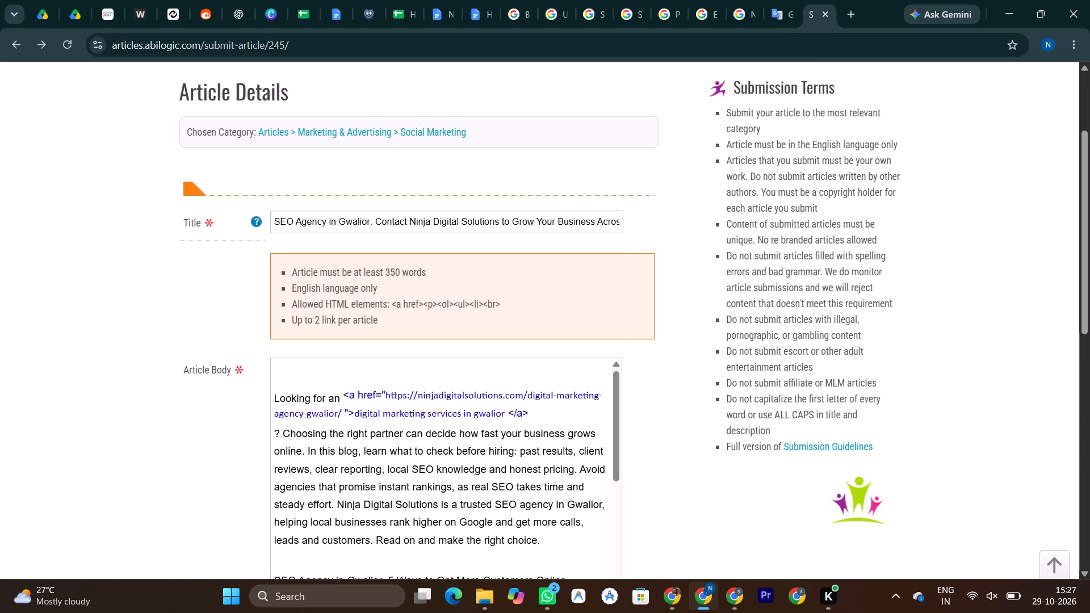
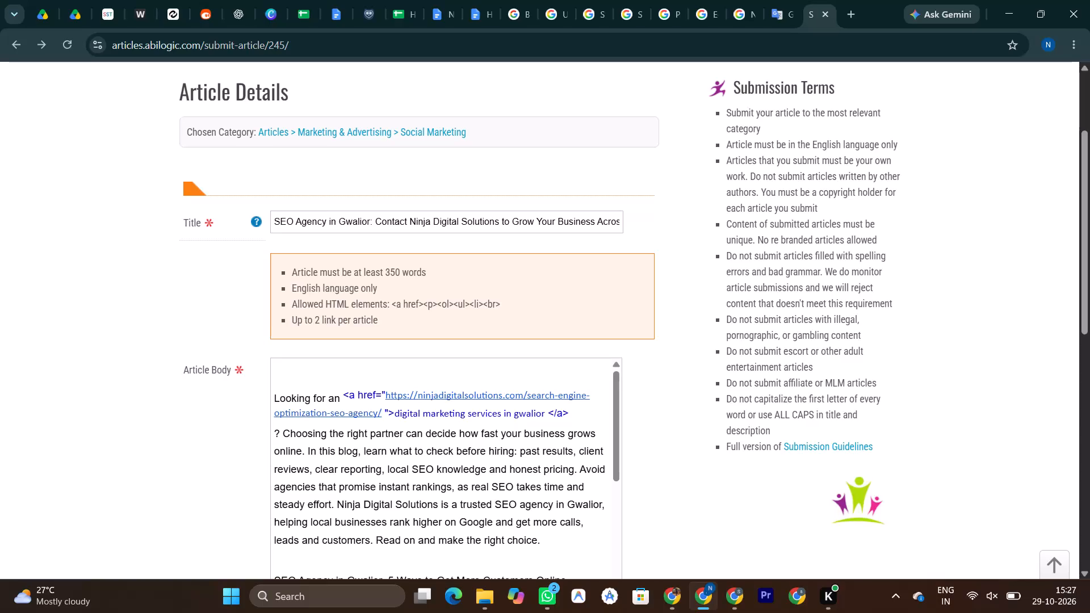
Remove the stray spaces after the URL and before the closing </a> tag in the Article Body's introductory link code.
key("Right")
key("BackSpace")
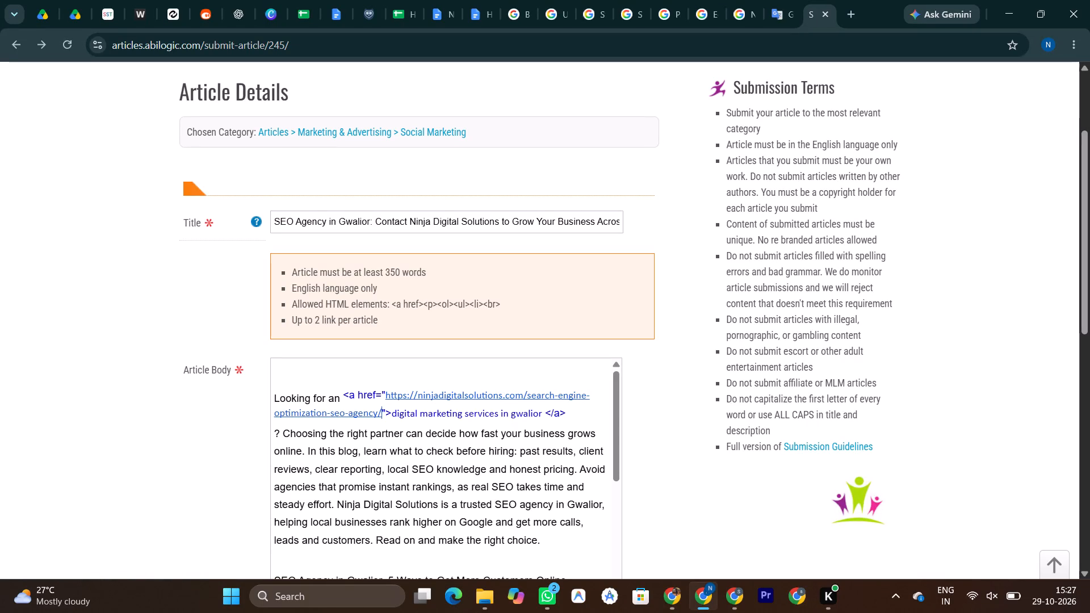
left_click(548, 410)
key("BackSpace")
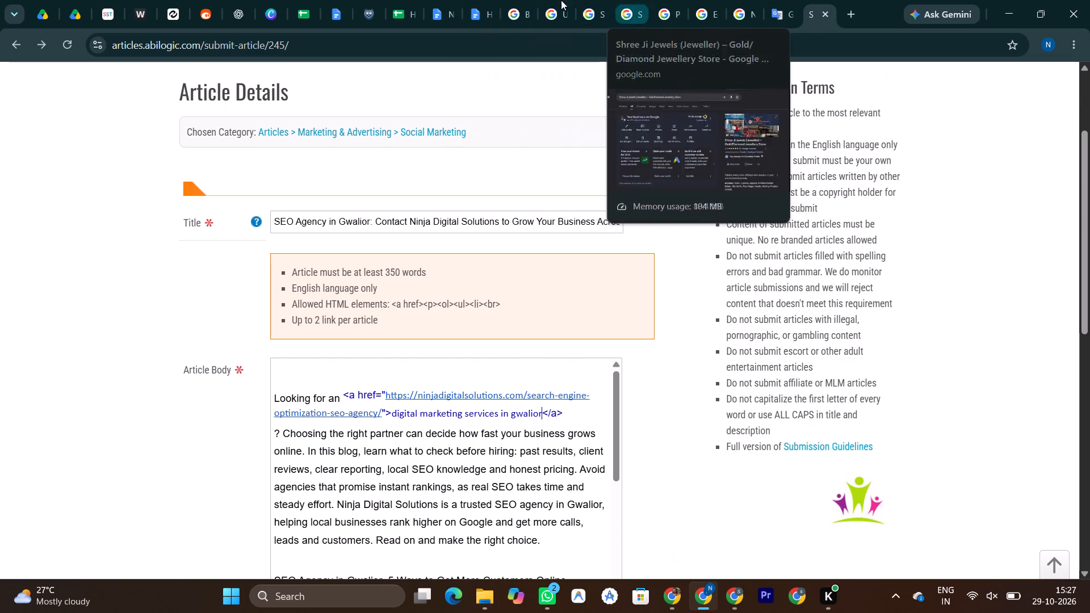
Replace the link's anchor text with the keyword "seo agency in gwalior" copied from "8. Blog" in Ninja DS Off-page Content.
left_click(455, 0)
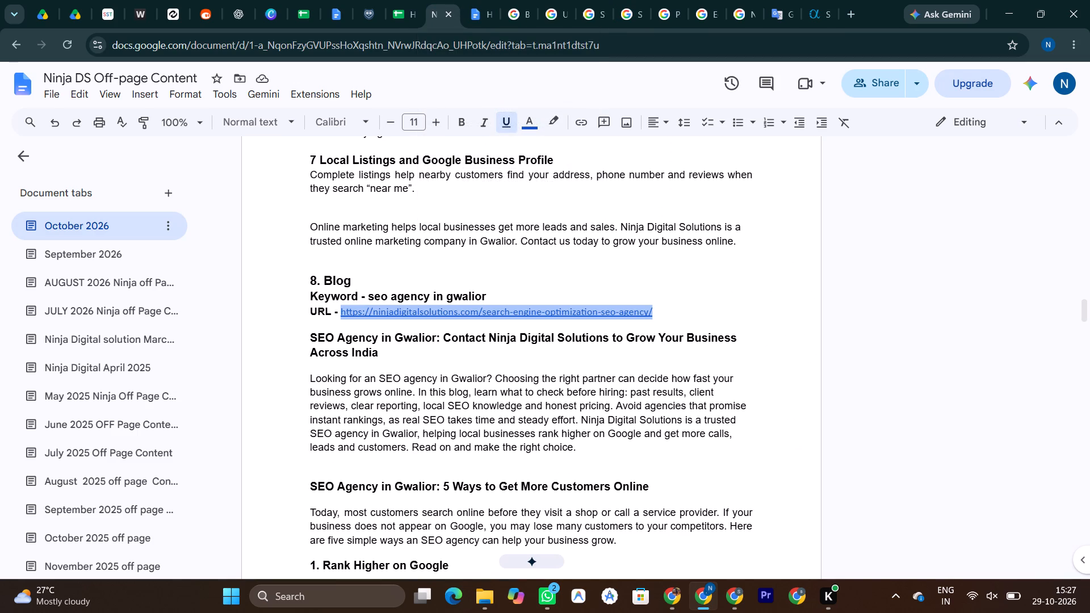
left_click_drag(484, 295, 375, 299)
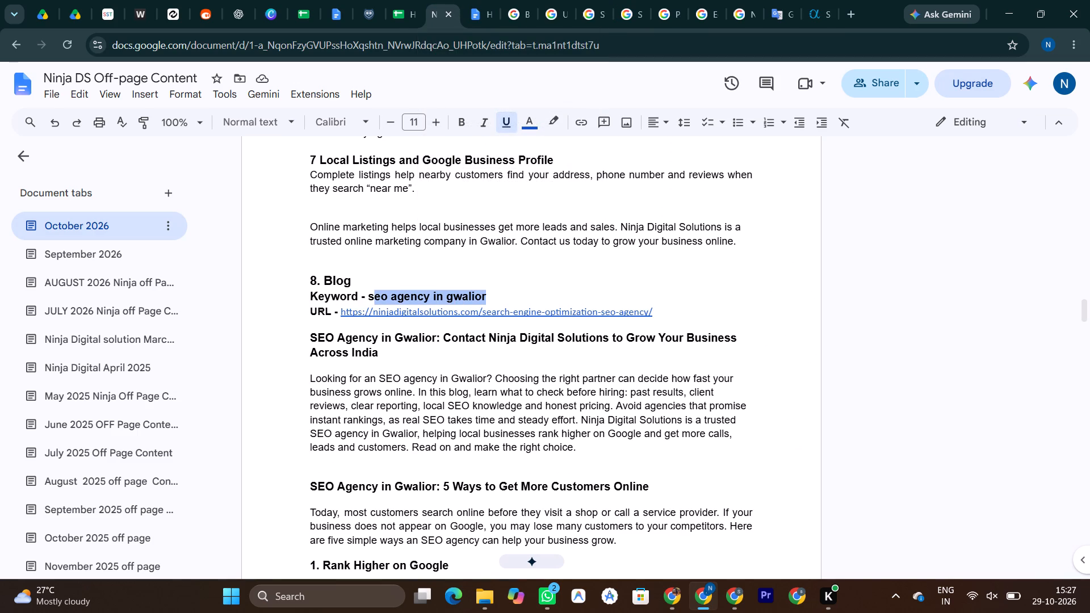
left_click_drag(375, 299, 369, 299)
key("ctrl+c")
left_click(831, 5)
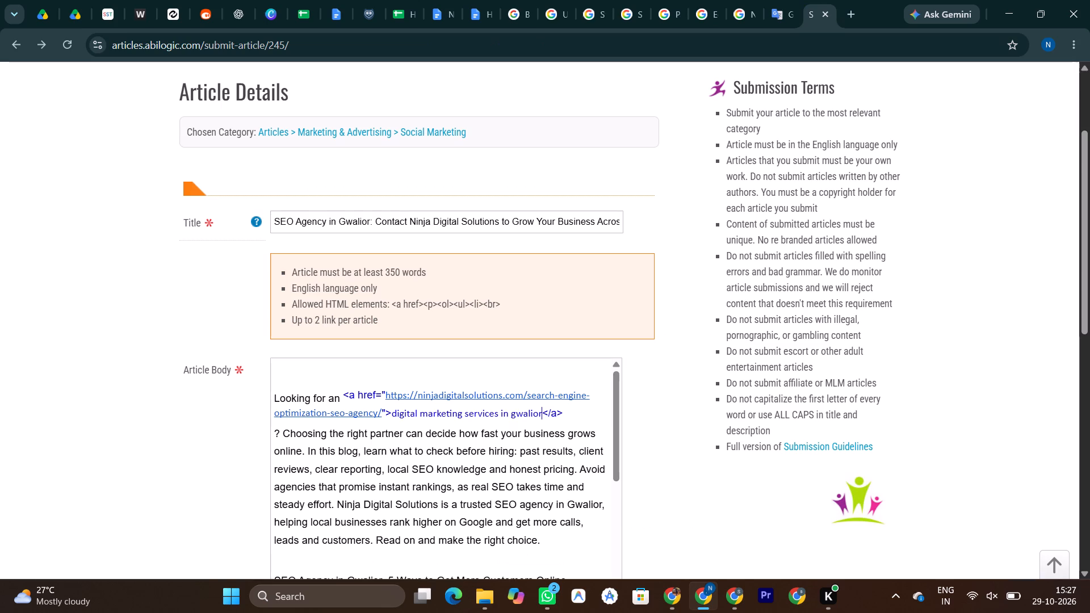
left_click_drag(394, 410, 481, 407)
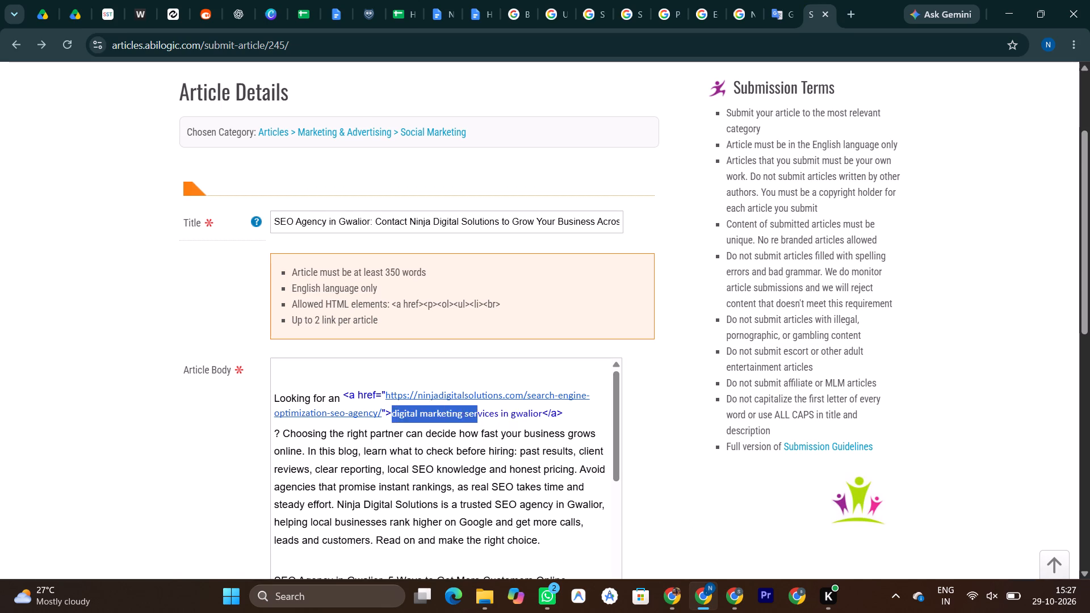
left_click_drag(481, 407, 542, 416)
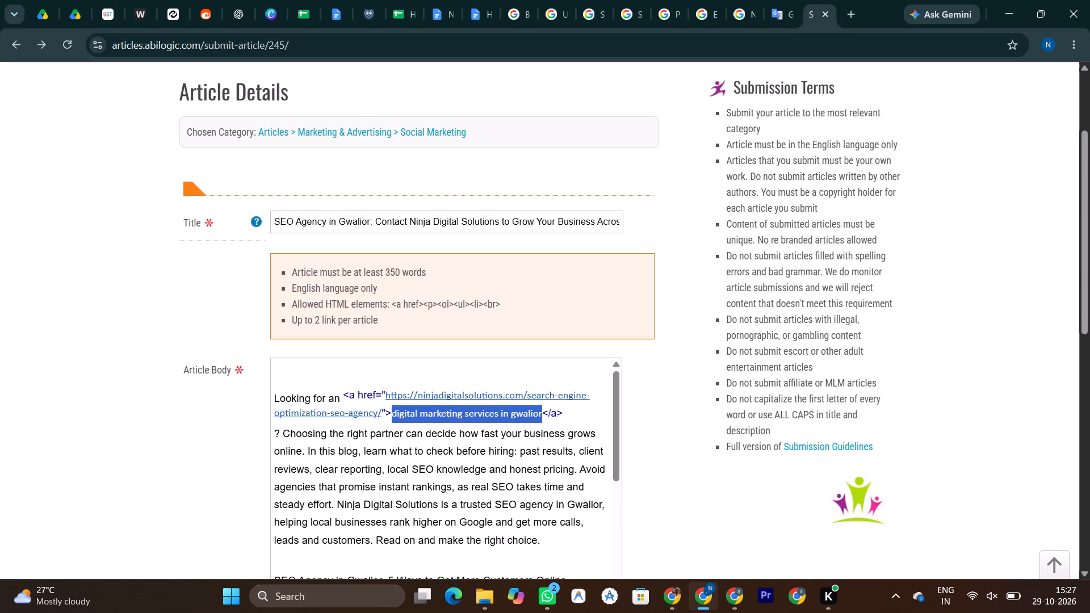
key("ctrl+v")
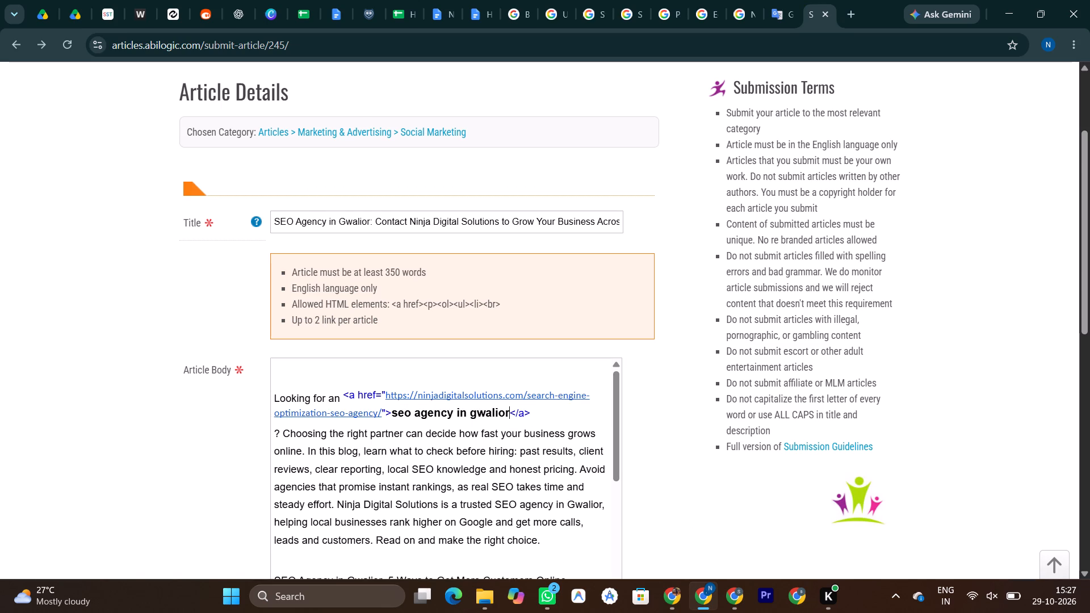
Copy the complete "seo agency in gwalior" link code from the introduction and join the "? Choosing the right partner" text directly onto it.
scroll(525, 385, "down", 2)
scroll(525, 385, "up", 1)
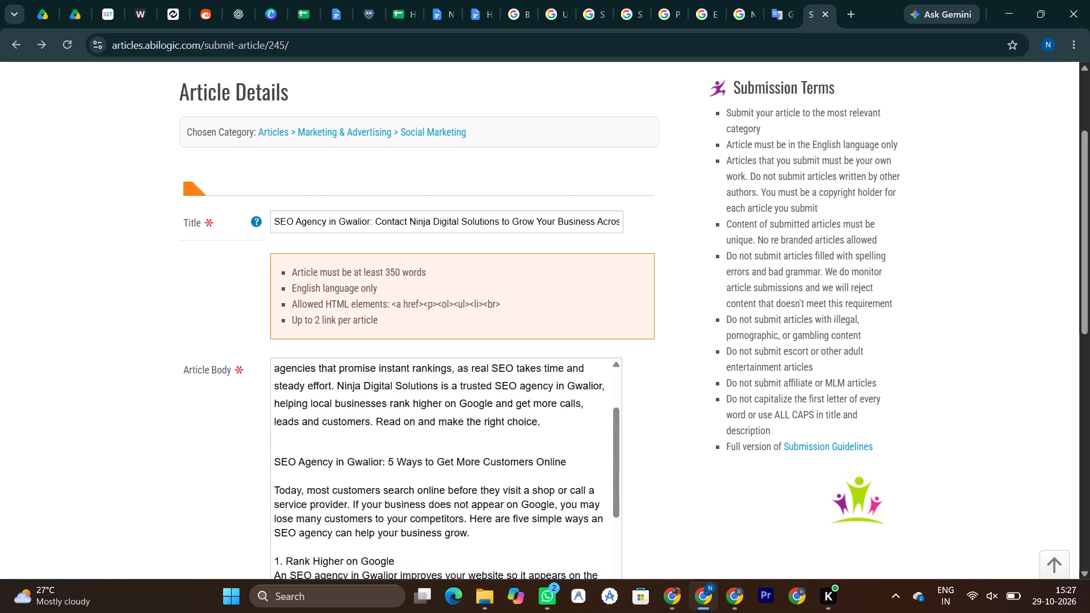
scroll(526, 375, "down", 6)
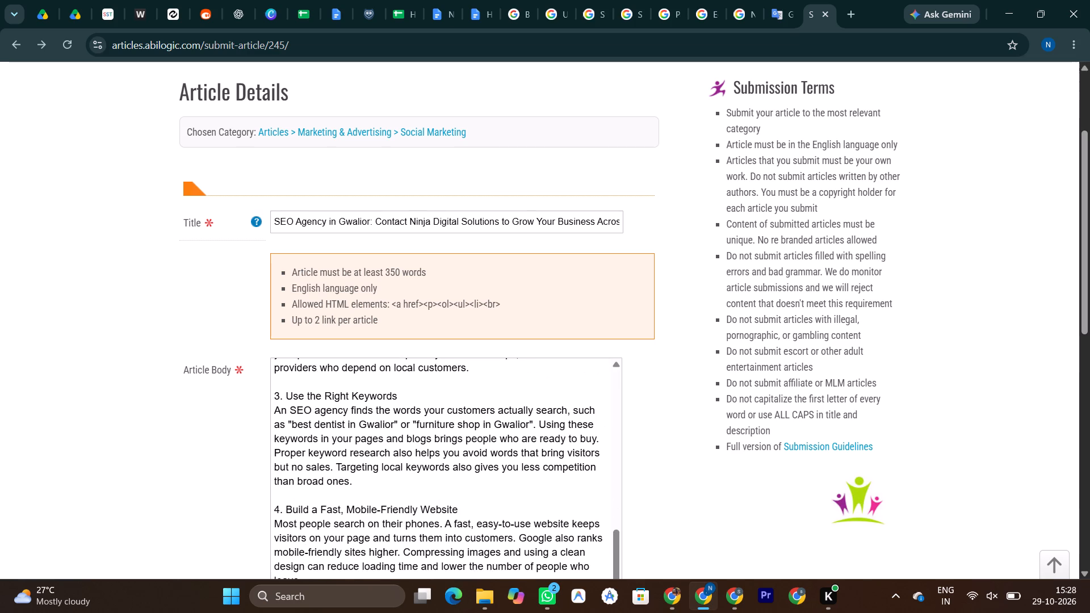
scroll(471, 428, "down", 8)
scroll(432, 437, "up", 19)
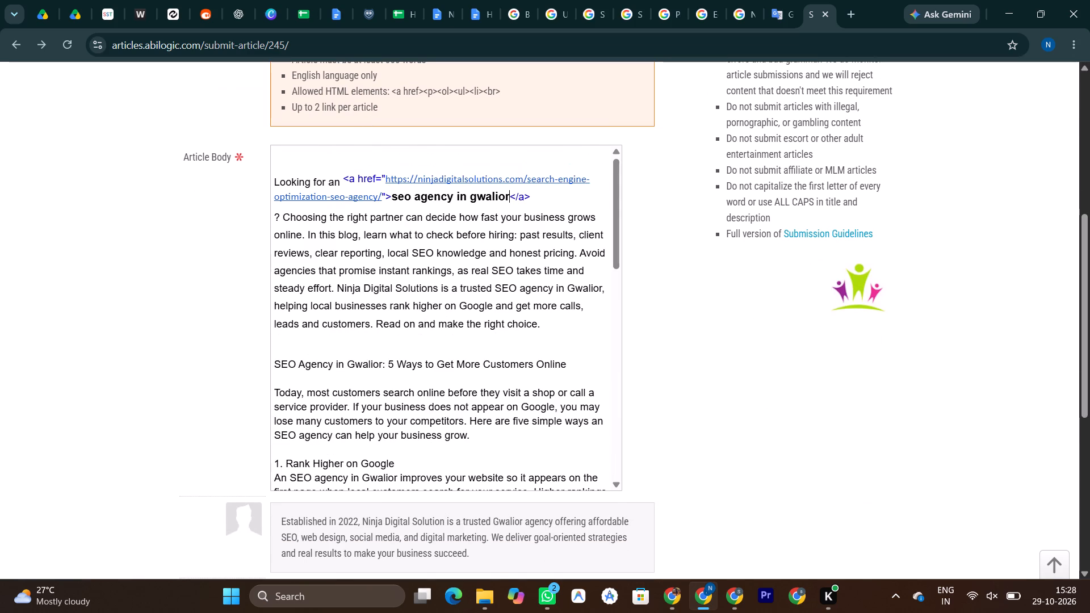
scroll(432, 436, "up", 8)
left_click_drag(346, 396, 531, 417)
key("ctrl+c")
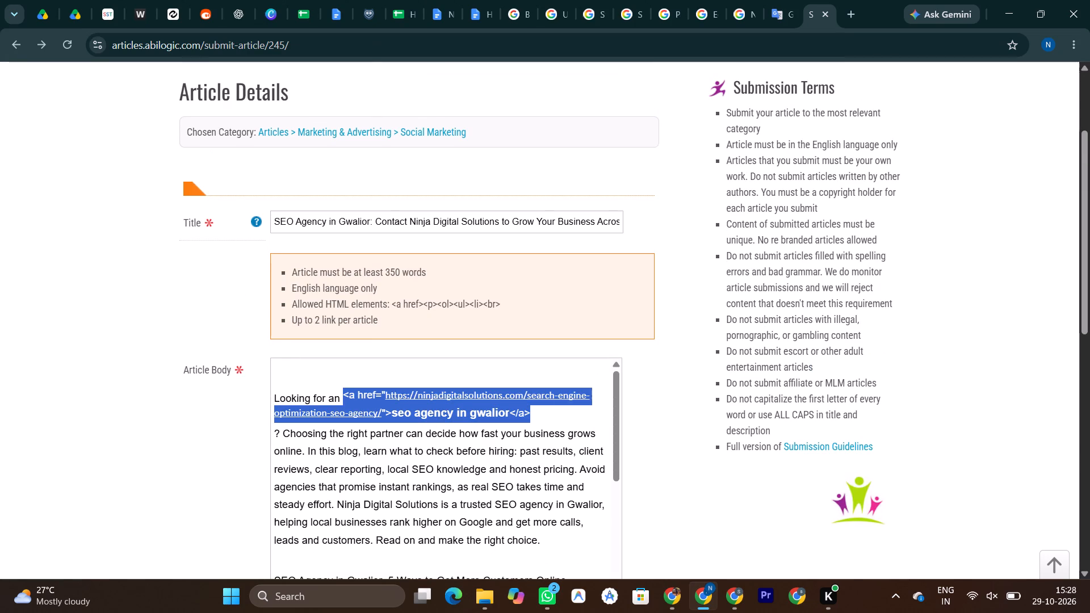
left_click(276, 438)
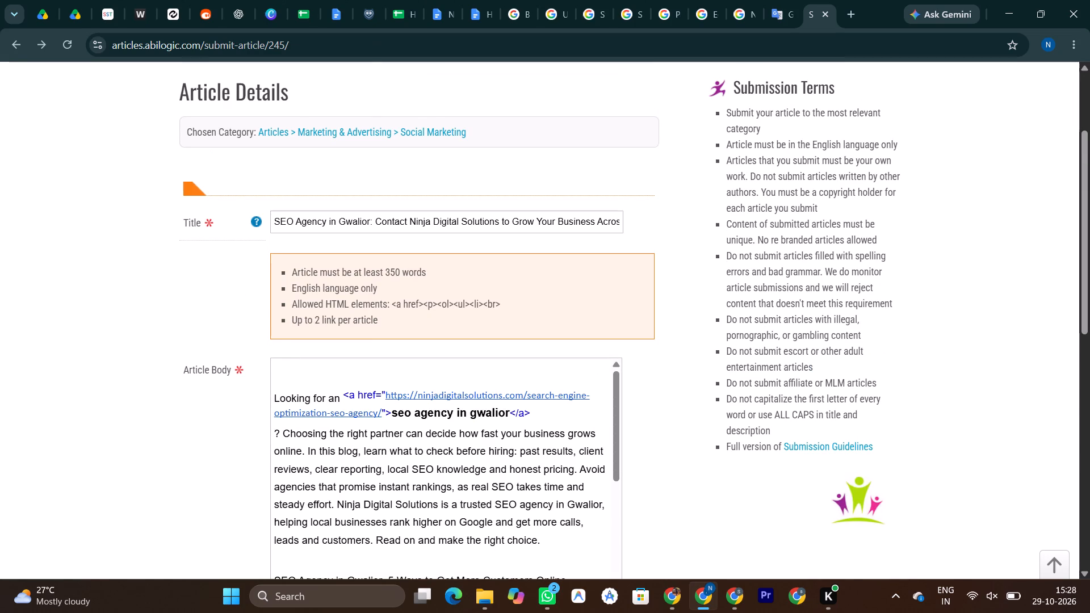
key("BackSpace")
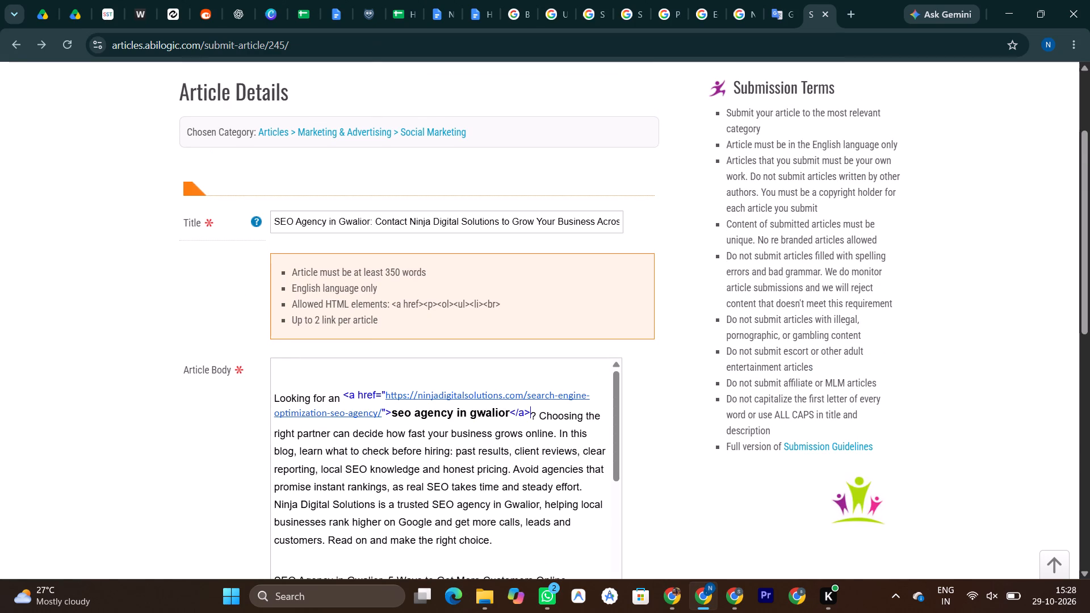
Replace "SEO agency in Gwalior" in the Article Body's Conclusion paragraph with the copied HTML link code.
scroll(594, 400, "down", 11)
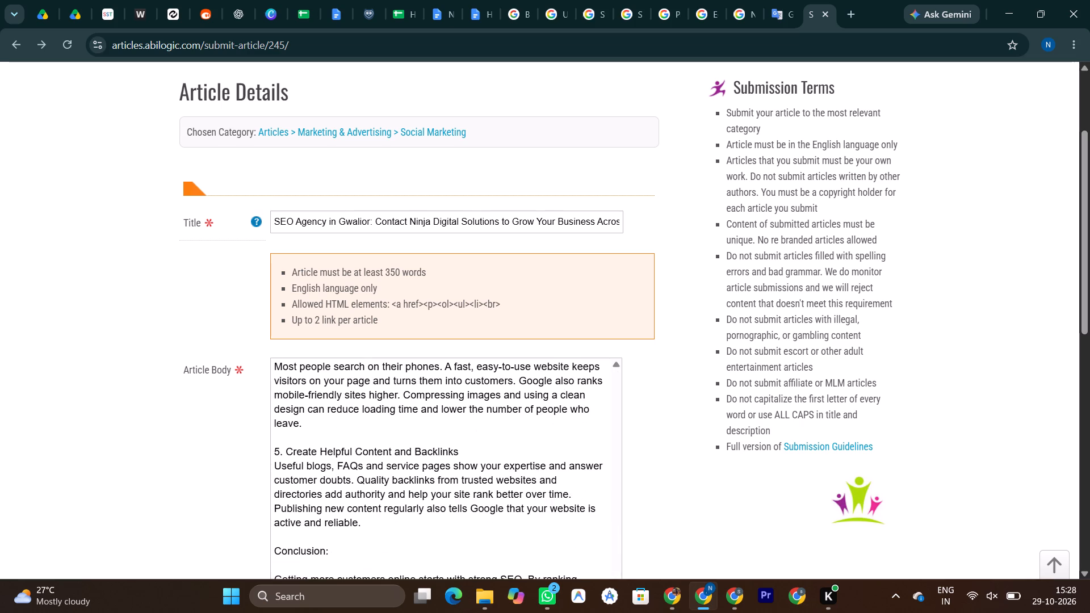
scroll(389, 454, "down", 7)
scroll(389, 447, "up", 13)
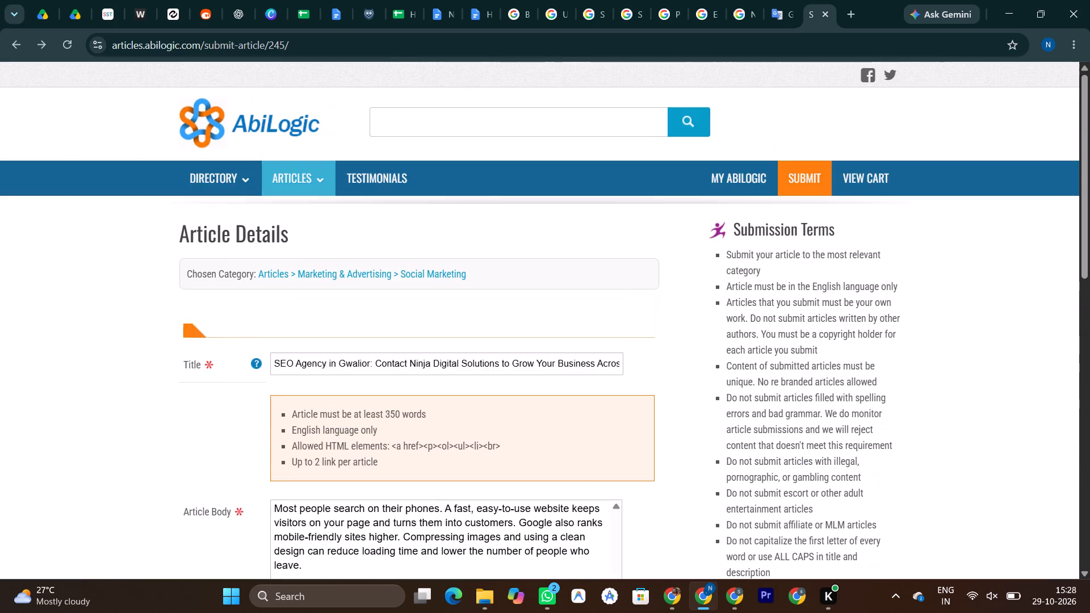
scroll(389, 447, "down", 6)
scroll(477, 333, "up", 1)
scroll(469, 344, "down", 2)
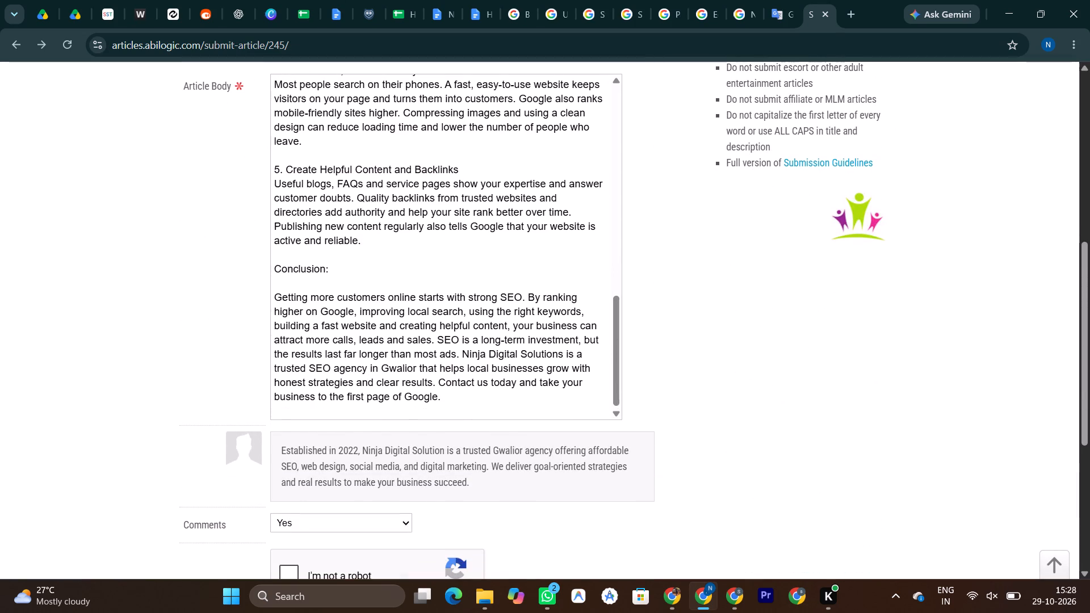
left_click_drag(311, 366, 414, 364)
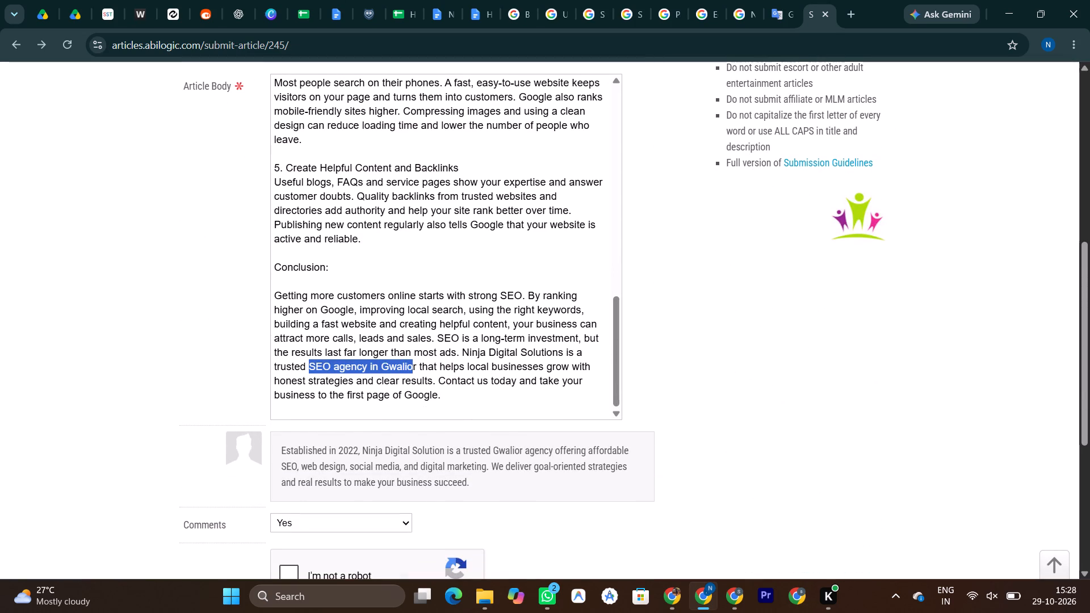
left_click_drag(414, 364, 417, 367)
left_click(452, 0)
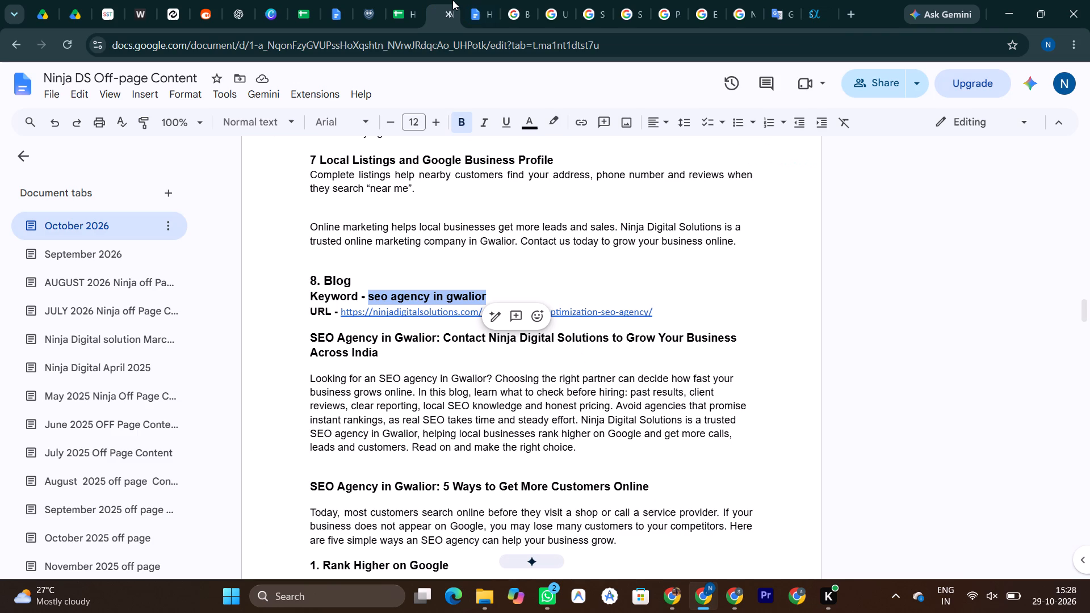
left_click(814, 0)
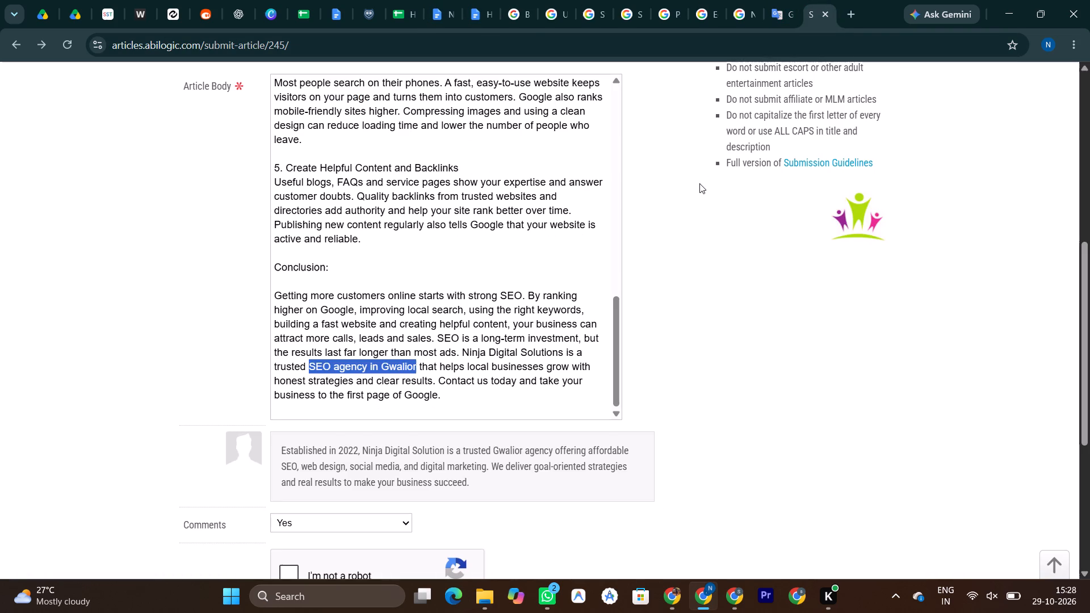
key("ctrl+v")
Remove the line breaks around the Conclusion's link code and the space before "that helps local businesses".
left_click(276, 389)
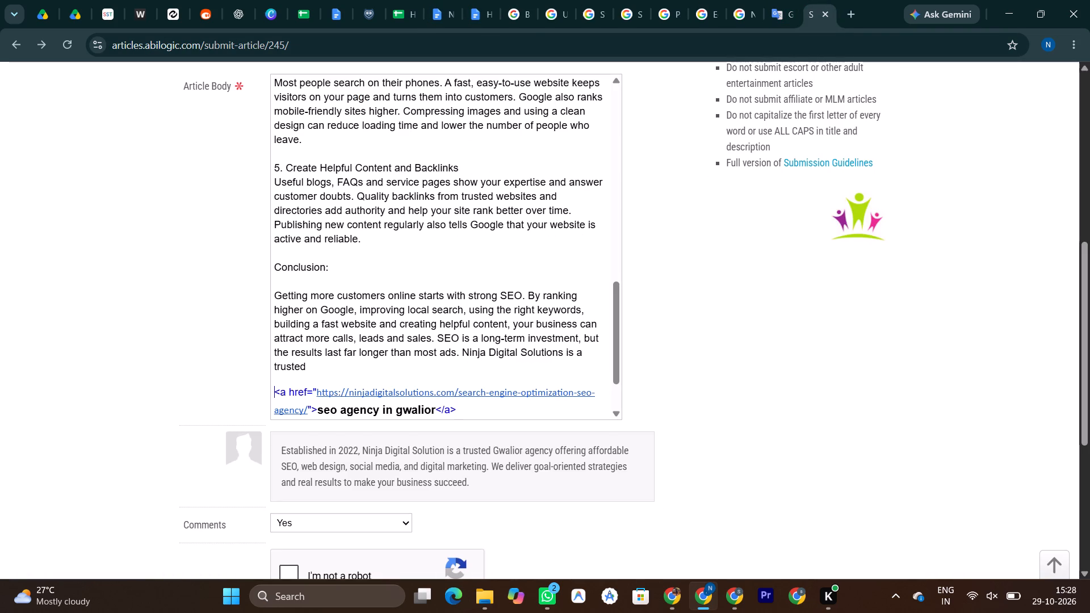
key("BackSpace")
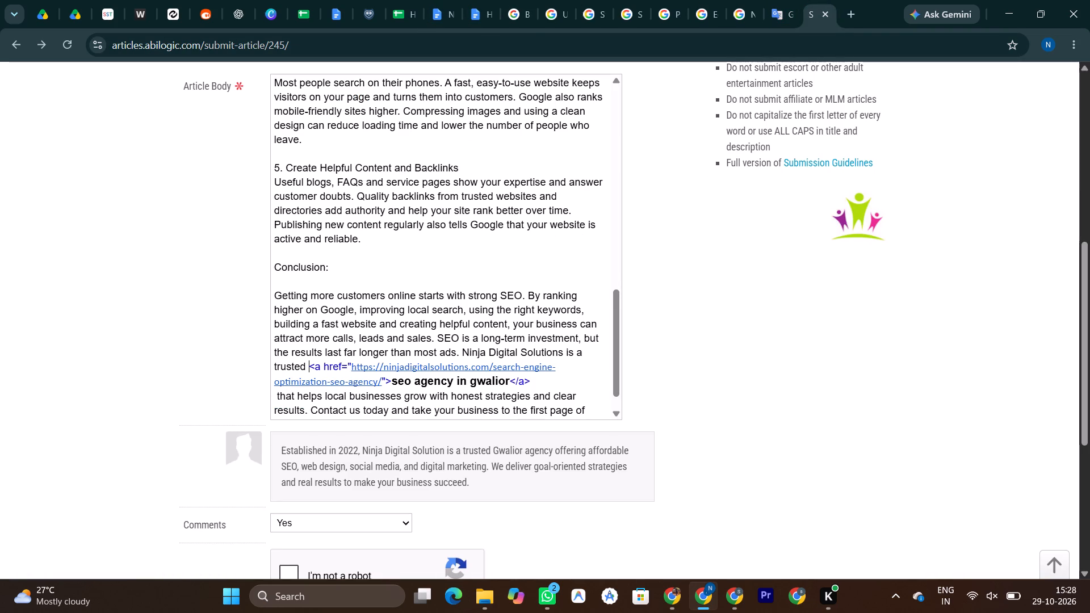
left_click(275, 398)
key("Right")
key("BackSpace")
key("BackSpace")
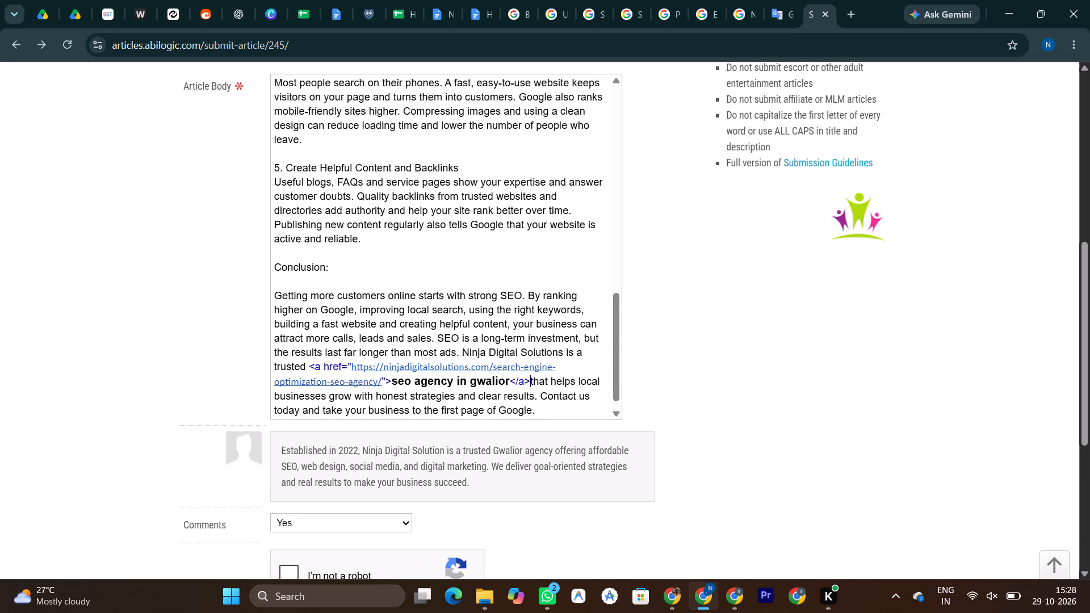
Tick the reCAPTCHA check, preview the article to inspect its link code, and go back to the submission form.
scroll(554, 374, "down", 2)
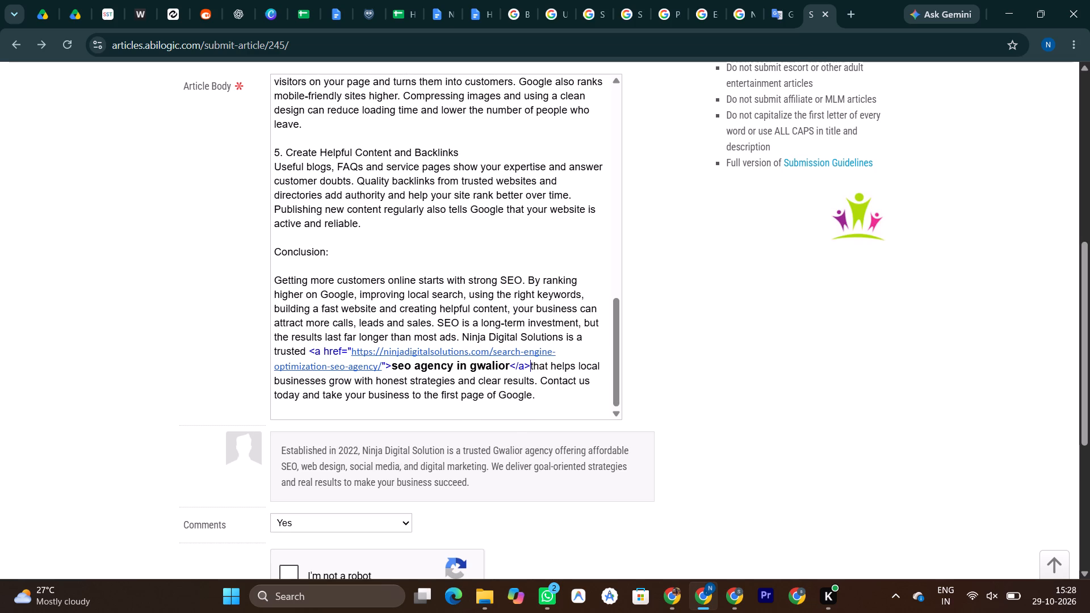
scroll(415, 436, "down", 4)
left_click(294, 288)
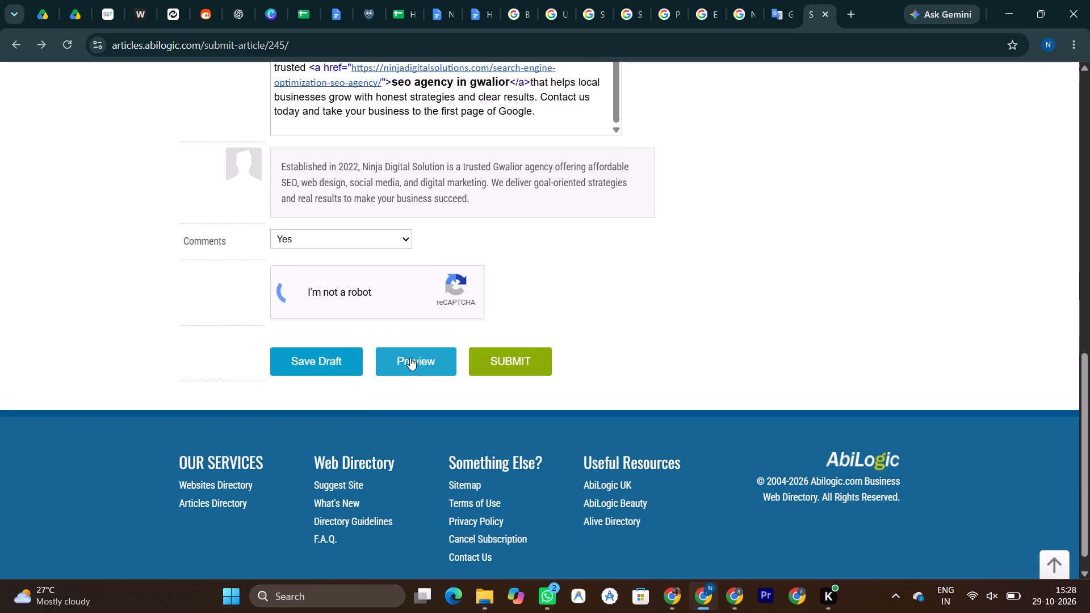
left_click(410, 358)
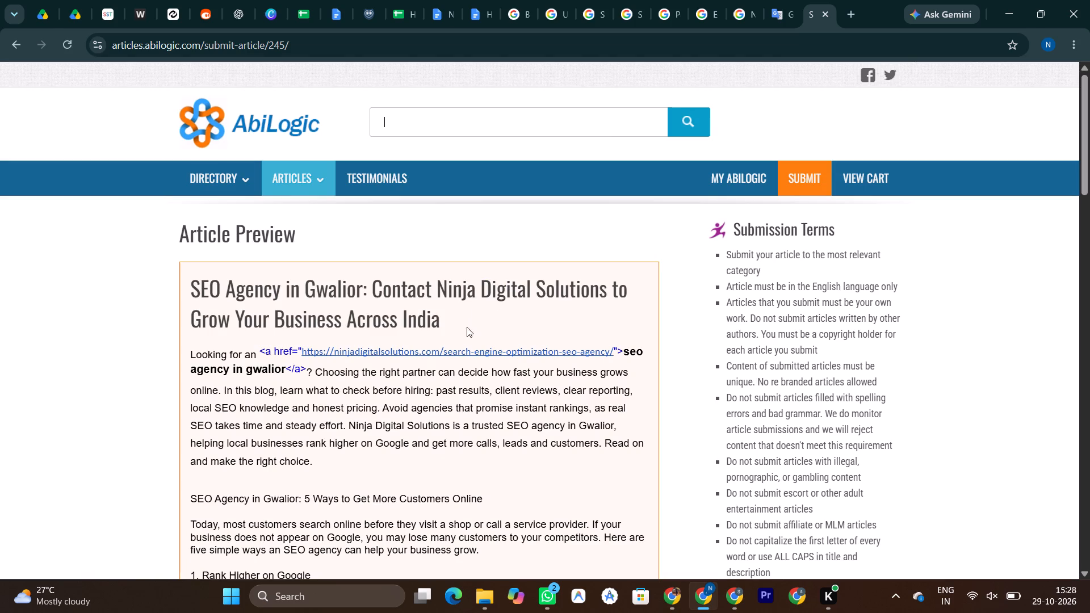
left_click(23, 57)
left_click(20, 45)
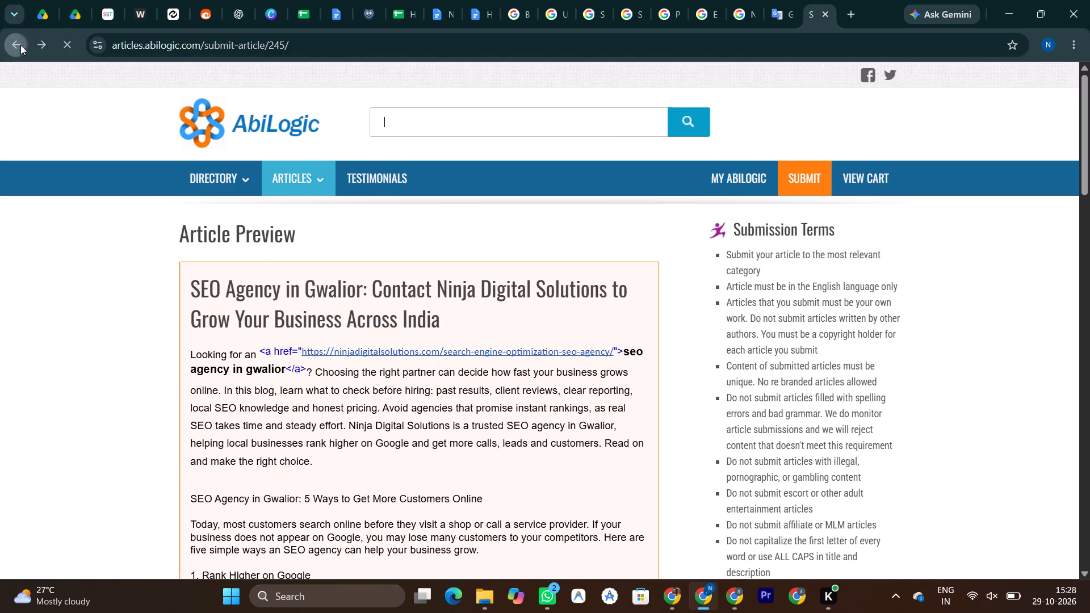